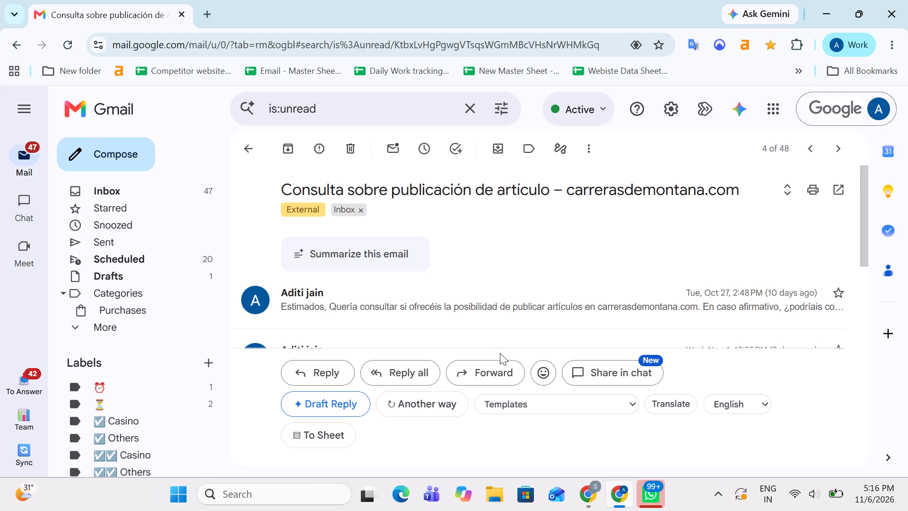
# Review the publisher's reply in the thread, expand the original inquiry, and open its carrerasdemontana.com link in a new tab.
pyautogui.scroll(-2, 430, 291)
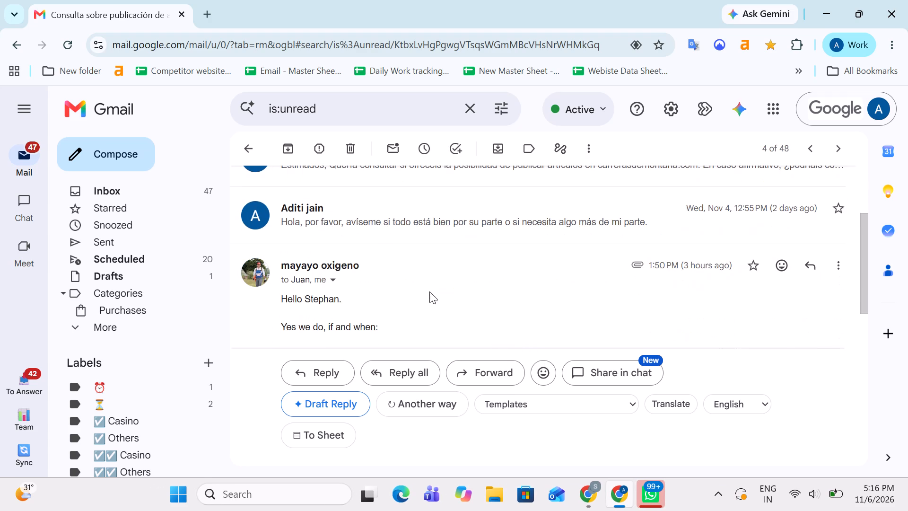
pyautogui.scroll(-1, 372, 273)
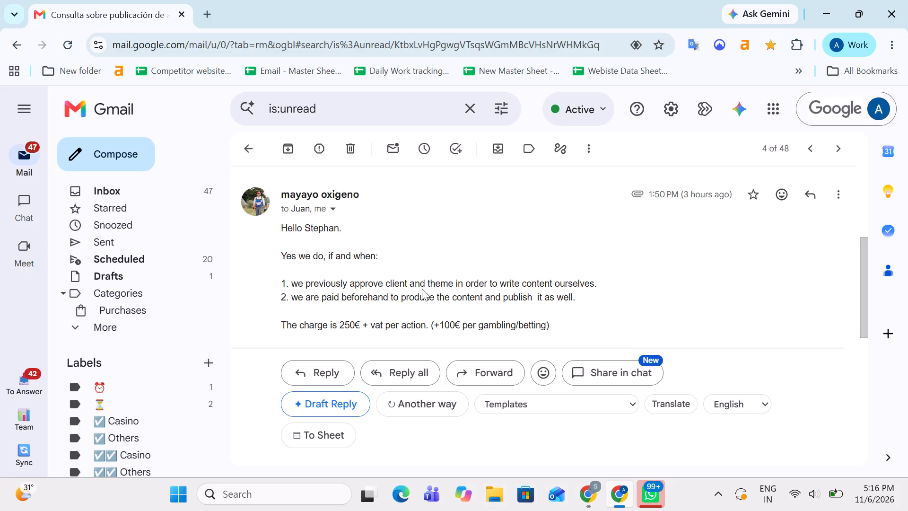
pyautogui.scroll(3, 428, 297)
pyautogui.click(434, 292)
pyautogui.scroll(-1, 441, 309)
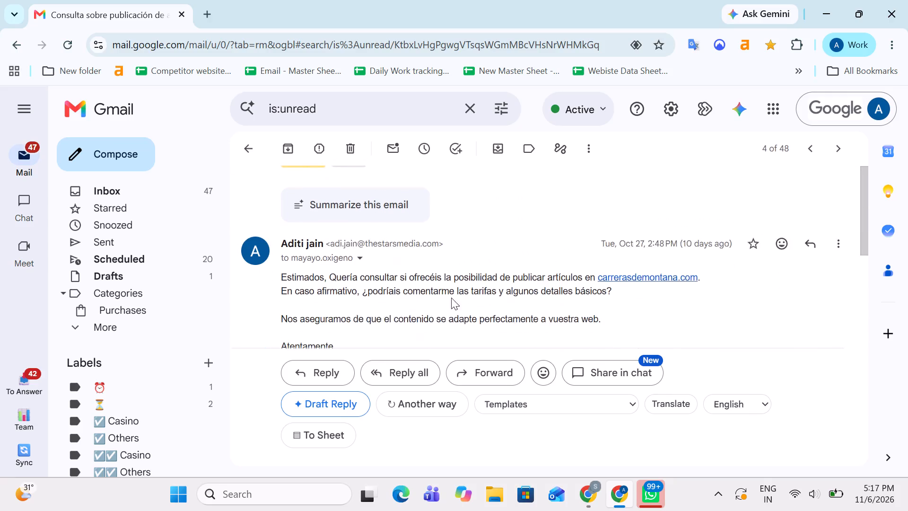
pyautogui.keyDown('ctrl'); pyautogui.click(662, 253); pyautogui.keyUp('ctrl')
# Go back to the publisher's latest reply in the thread to examine its publishing conditions and pricing.
pyautogui.scroll(-2, 461, 251)
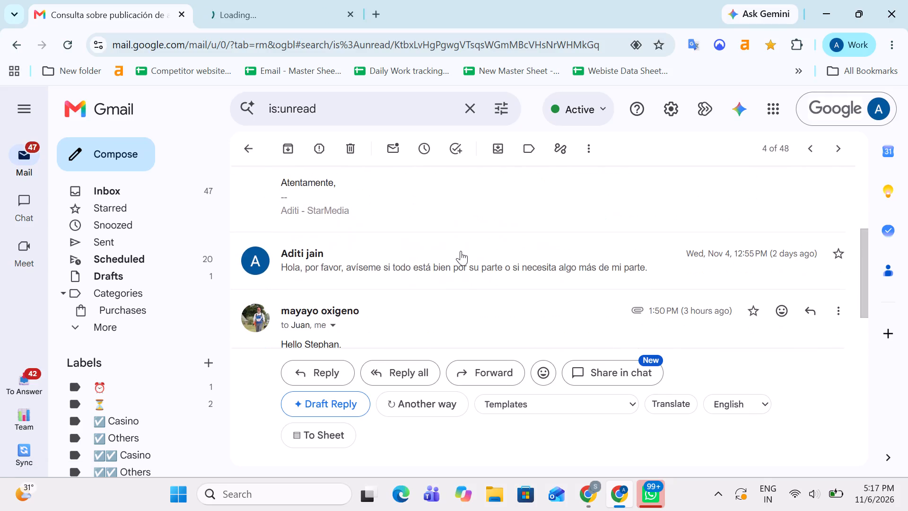
pyautogui.scroll(-1, 443, 267)
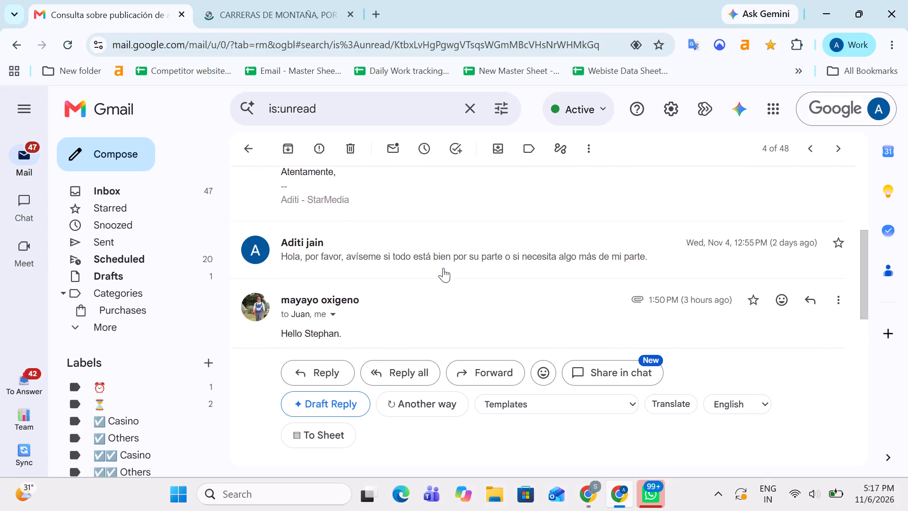
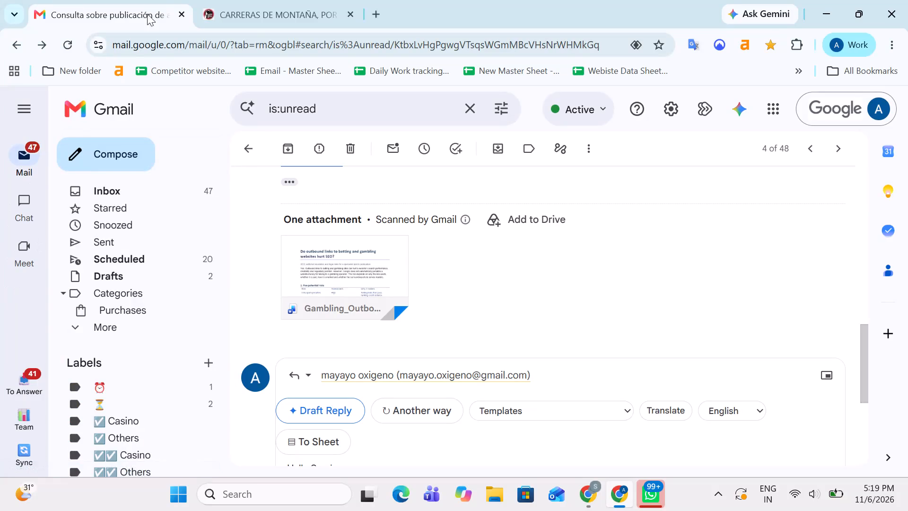
# Switch to the open CARRERAS DE MONTAÑA site and copy its carrerasdemontana.com domain from the page address.
pyautogui.scroll(-3, 438, 200)
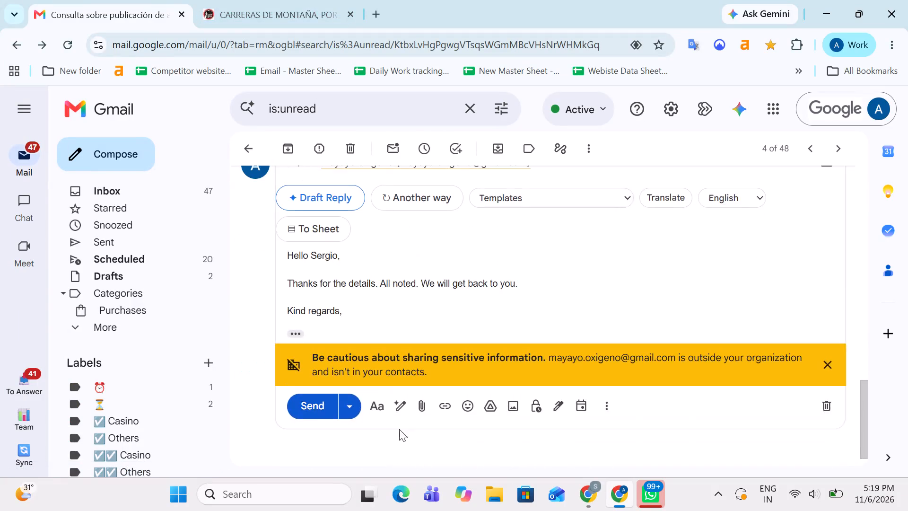
pyautogui.scroll(4, 396, 422)
pyautogui.click(270, 0)
pyautogui.click(268, 44)
pyautogui.moveTo(268, 44); pyautogui.dragTo(227, 42)
pyautogui.hotkey('ctrl', 'c')
pyautogui.hotkey('ctrl', 'c')
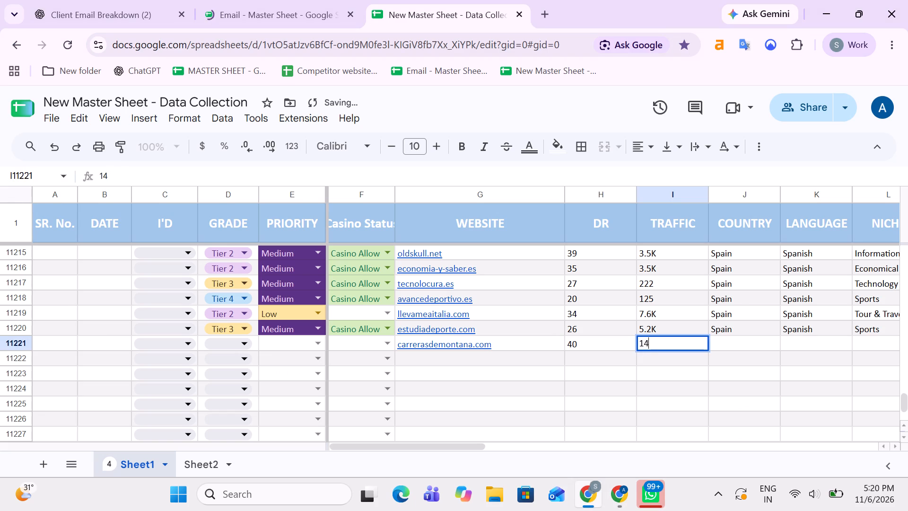
# Complete row 11221 with traffic 14K, country Spain, language Spanish and niche Sports.
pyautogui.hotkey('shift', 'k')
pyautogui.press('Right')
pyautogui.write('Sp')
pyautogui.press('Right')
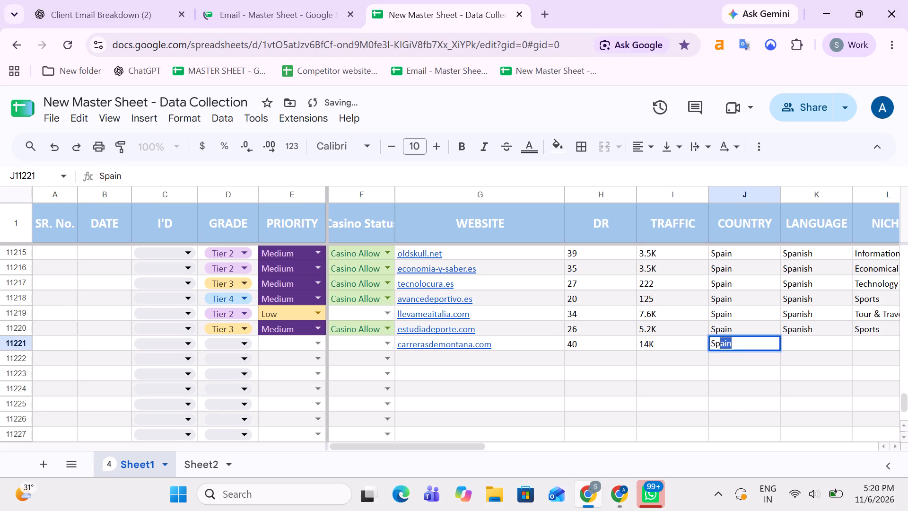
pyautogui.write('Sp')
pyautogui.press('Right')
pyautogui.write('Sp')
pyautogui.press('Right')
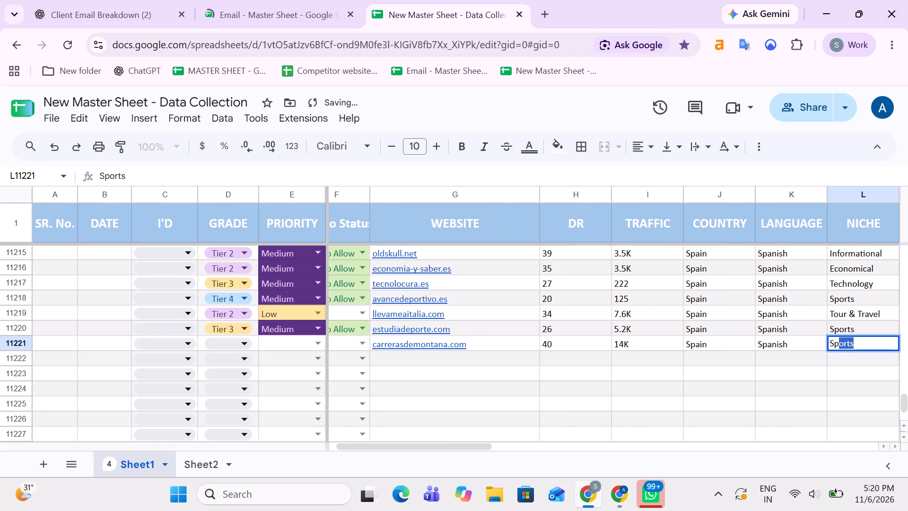
# Return to the publisher's site and close its casino777 search results page, leaving the email conversation open.
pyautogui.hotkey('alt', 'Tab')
pyautogui.click(636, 45)
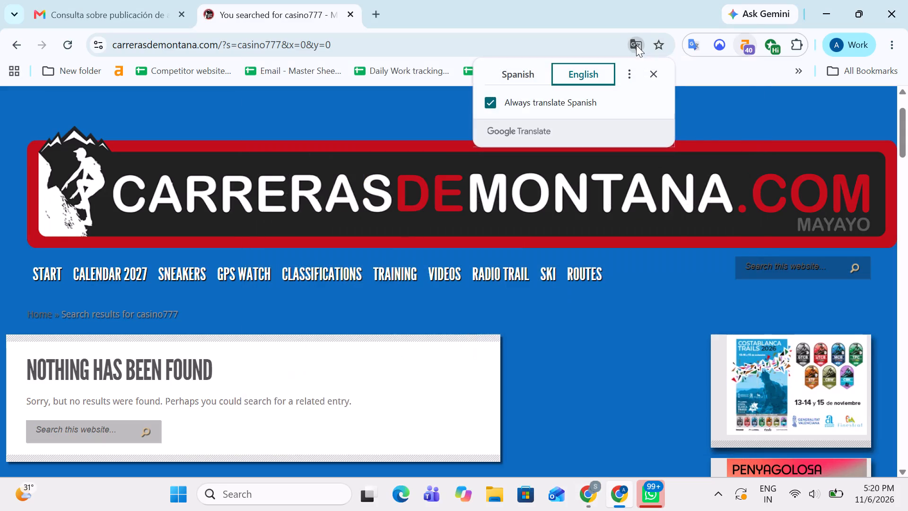
pyautogui.scroll(-2, 390, 367)
pyautogui.click(356, 12)
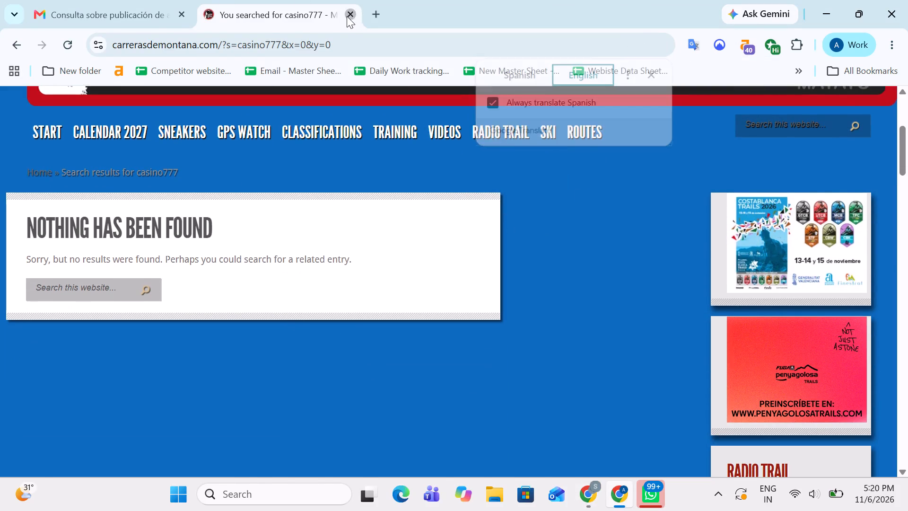
pyautogui.click(347, 16)
# Translate the prepared English reply to the carrerasdemontana.com publisher into Spanish with the draft assistant.
pyautogui.scroll(-3, 425, 261)
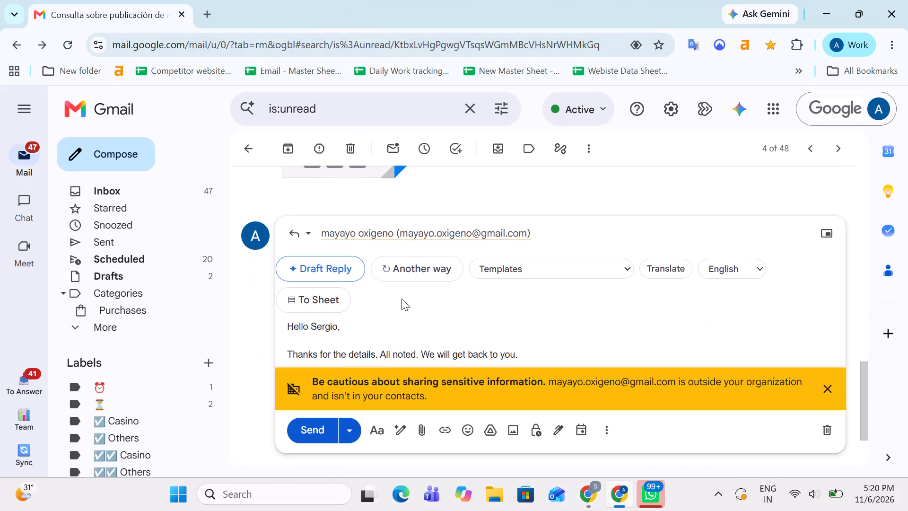
pyautogui.scroll(-1, 402, 299)
pyautogui.scroll(2, 401, 302)
pyautogui.click(340, 347)
pyautogui.scroll(5, 404, 249)
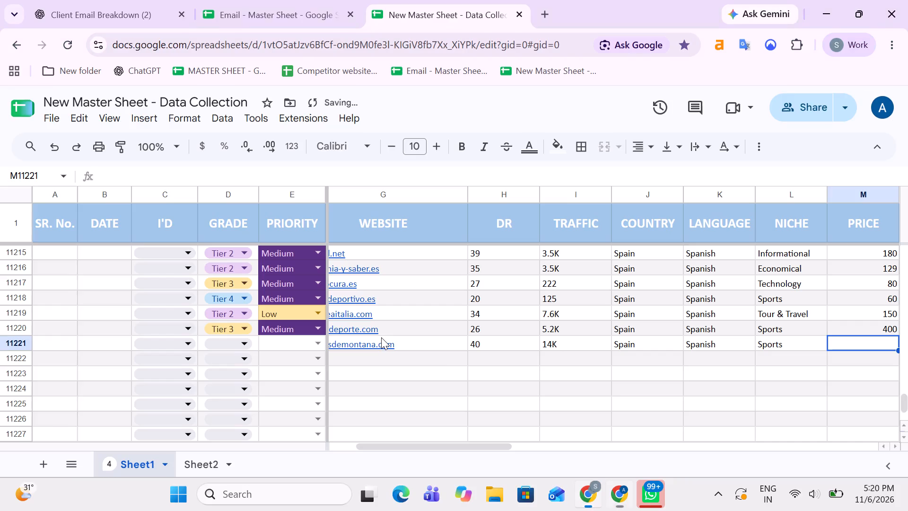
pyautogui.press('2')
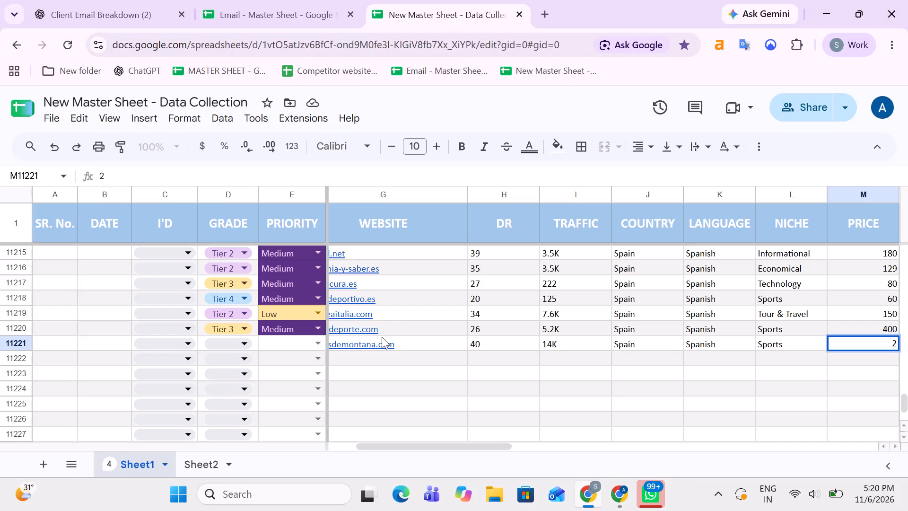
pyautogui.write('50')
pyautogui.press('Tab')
# Enter 350 as the CASINO PRICE for carrerasdemontana.com in row 11221.
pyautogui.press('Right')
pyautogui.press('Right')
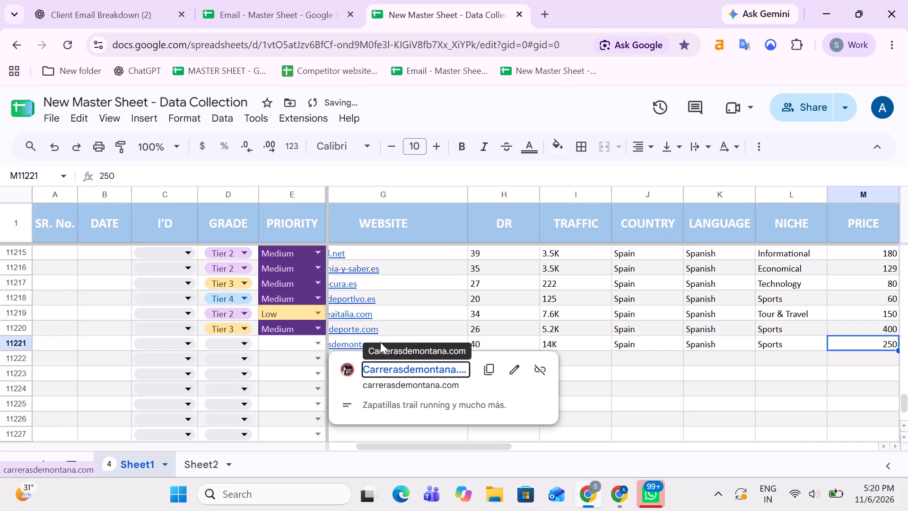
pyautogui.click(663, 392)
pyautogui.press('Up')
pyautogui.press('Up')
pyautogui.press('Right')
pyautogui.press('Right')
pyautogui.press('Right')
pyautogui.press('Right')
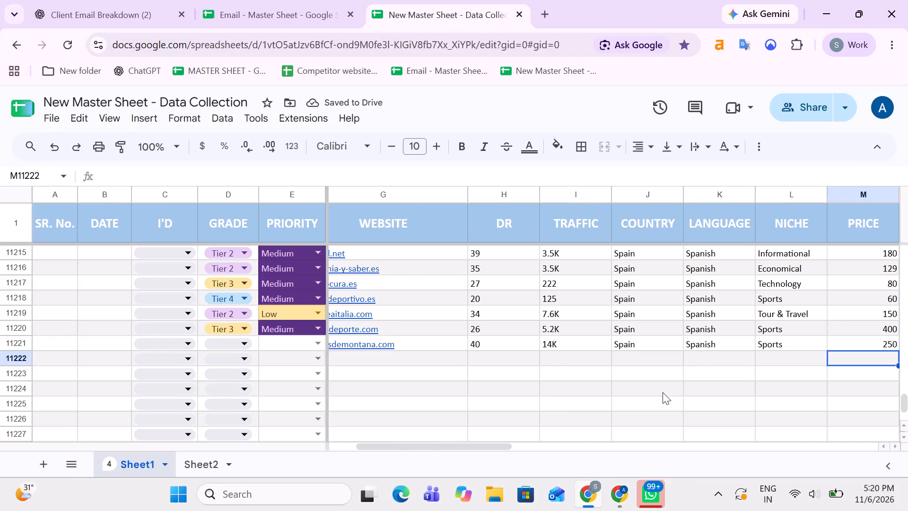
pyautogui.press('Right')
pyautogui.press('Right')
pyautogui.press('Left')
pyautogui.press('Left')
pyautogui.press('Up')
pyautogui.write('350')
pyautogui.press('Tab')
# Set the WEBSITE TYPE of row 11221 to Unique.
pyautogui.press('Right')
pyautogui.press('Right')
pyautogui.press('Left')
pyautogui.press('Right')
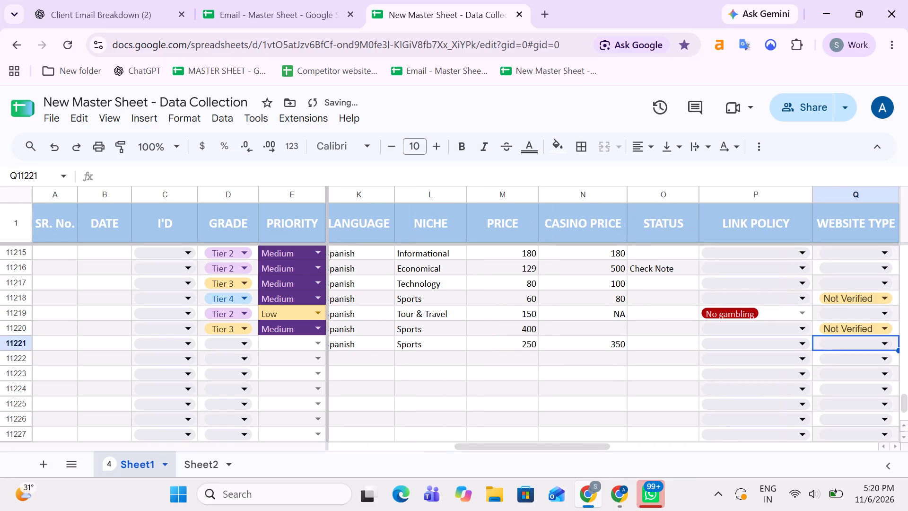
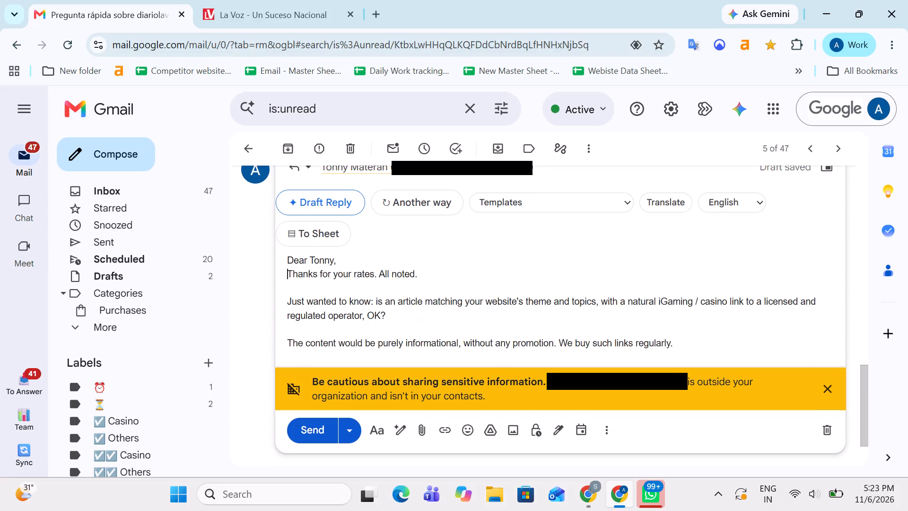
pyautogui.press('BackSpace')
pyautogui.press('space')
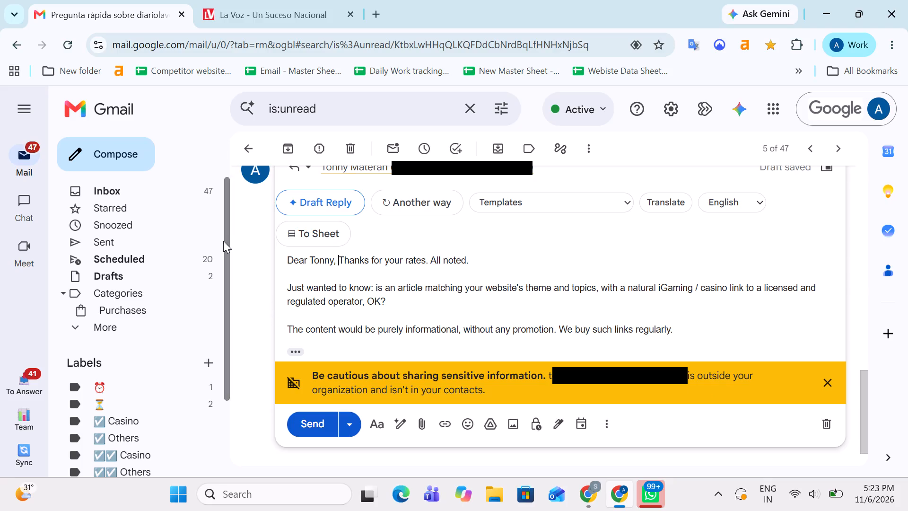
# Run Draft Reply again on the edited text to produce a Spanish reply for diariolavoz.net.
pyautogui.click(340, 200)
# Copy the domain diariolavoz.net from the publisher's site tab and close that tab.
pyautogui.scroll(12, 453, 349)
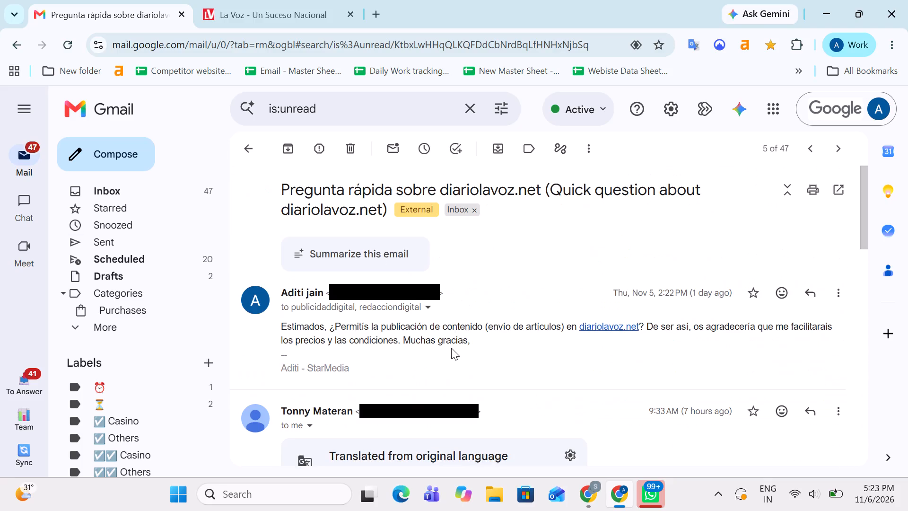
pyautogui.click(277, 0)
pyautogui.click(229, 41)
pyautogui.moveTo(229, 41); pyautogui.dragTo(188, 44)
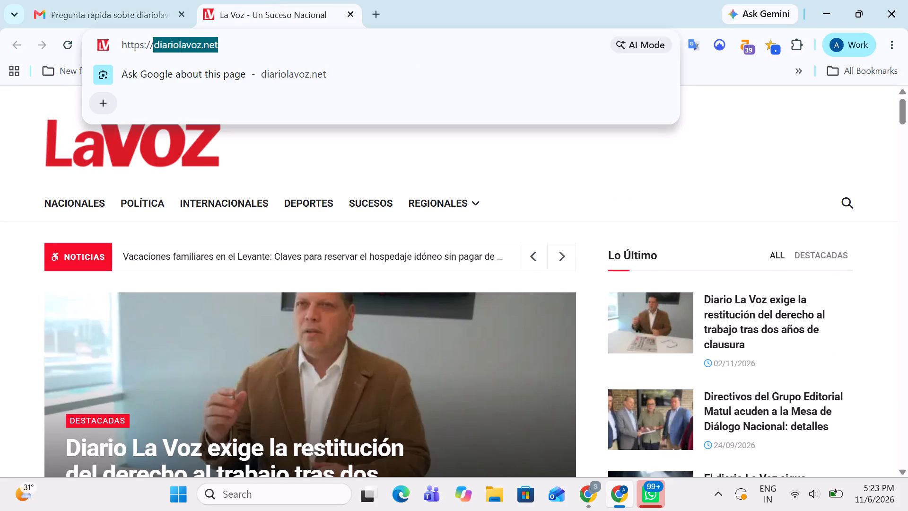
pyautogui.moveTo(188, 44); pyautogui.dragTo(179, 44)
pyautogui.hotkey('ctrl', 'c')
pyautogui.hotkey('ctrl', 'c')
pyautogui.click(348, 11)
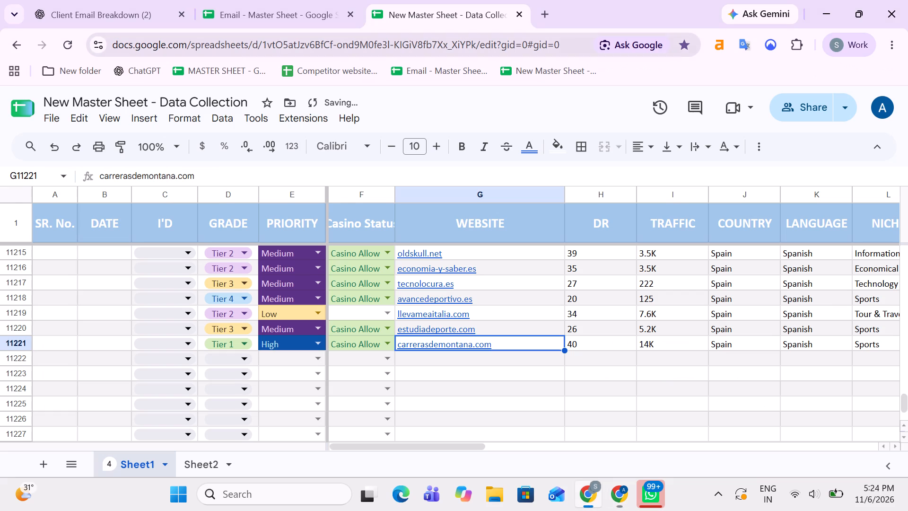
pyautogui.press('Down')
pyautogui.press('Return')
pyautogui.hotkey('ctrl', 'v')
pyautogui.press('Tab')
# Back on the diariolavoz.net site, look over the home page and open its Ahrefs metrics.
pyautogui.hotkey('alt', 'Tab')
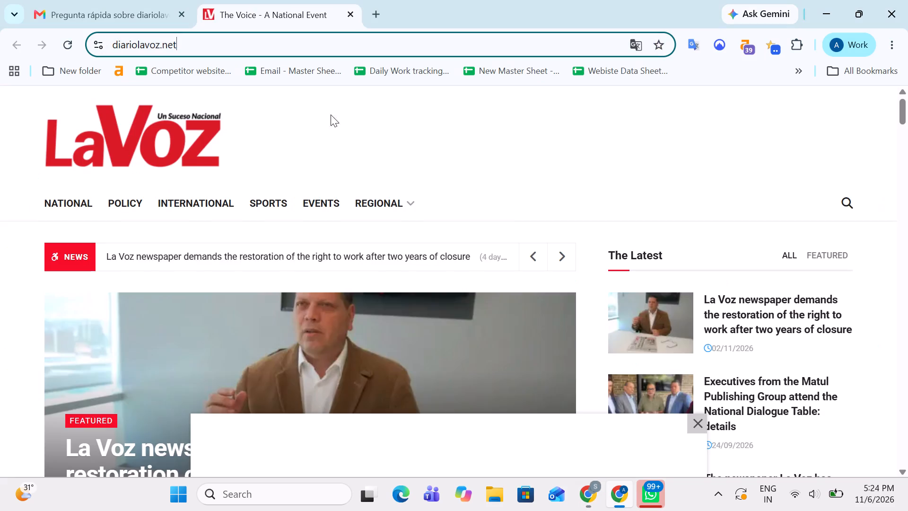
pyautogui.scroll(-6, 395, 250)
pyautogui.scroll(-8, 678, 192)
pyautogui.scroll(20, 651, 232)
pyautogui.scroll(5, 651, 232)
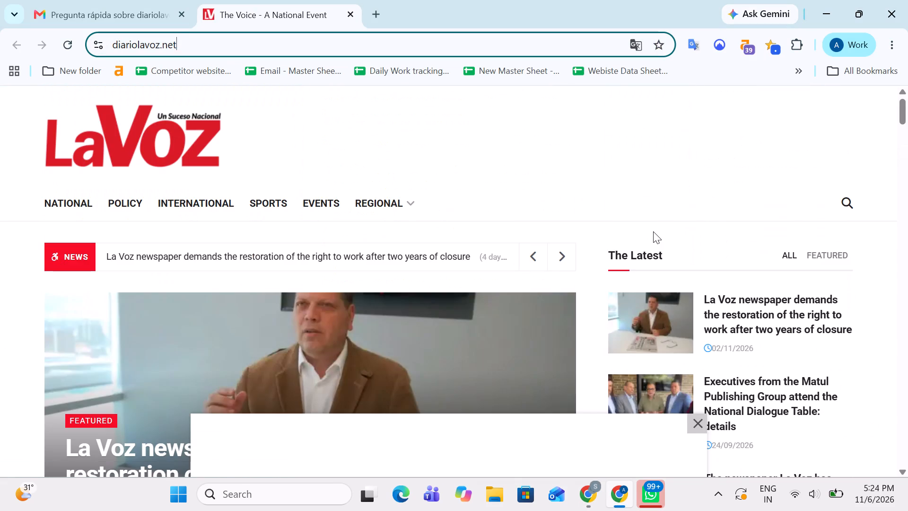
pyautogui.click(744, 47)
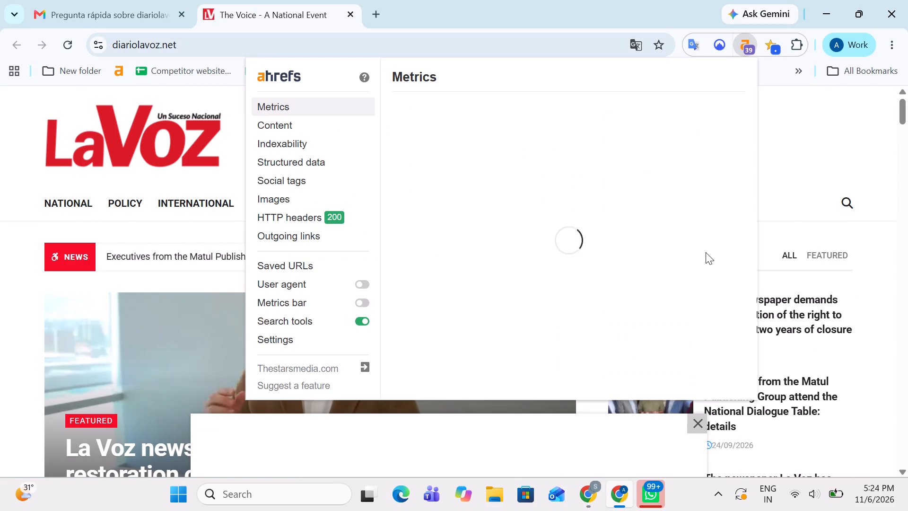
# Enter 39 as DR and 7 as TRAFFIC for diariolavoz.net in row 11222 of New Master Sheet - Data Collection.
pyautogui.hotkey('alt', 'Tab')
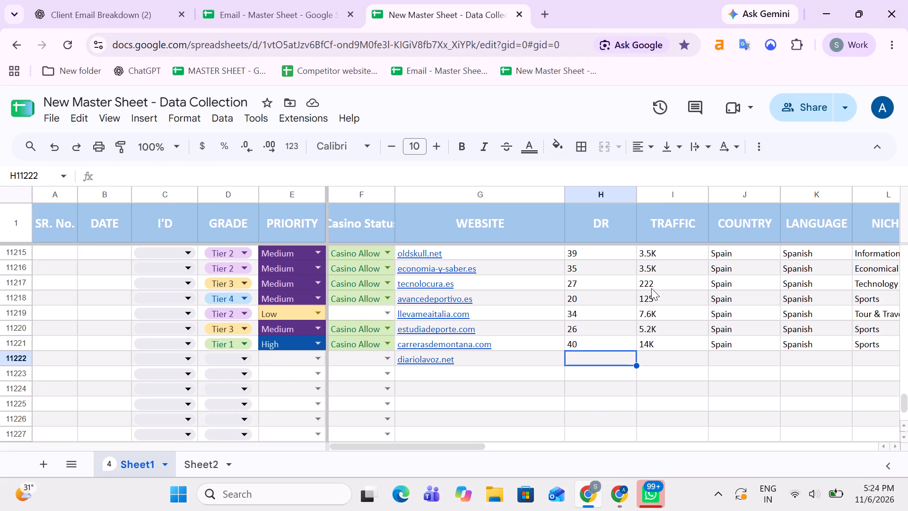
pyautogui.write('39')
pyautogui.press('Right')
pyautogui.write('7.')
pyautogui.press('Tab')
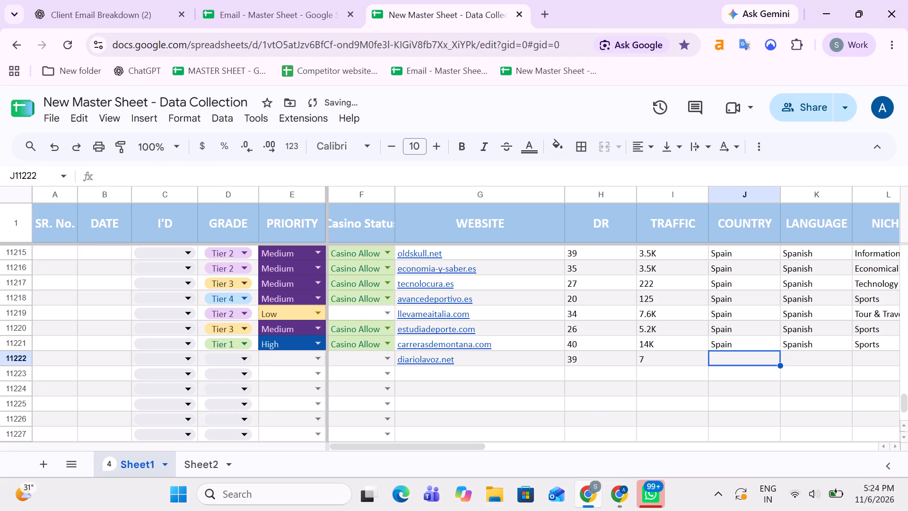
# Clear the traffic, website and DR entries from row 11222.
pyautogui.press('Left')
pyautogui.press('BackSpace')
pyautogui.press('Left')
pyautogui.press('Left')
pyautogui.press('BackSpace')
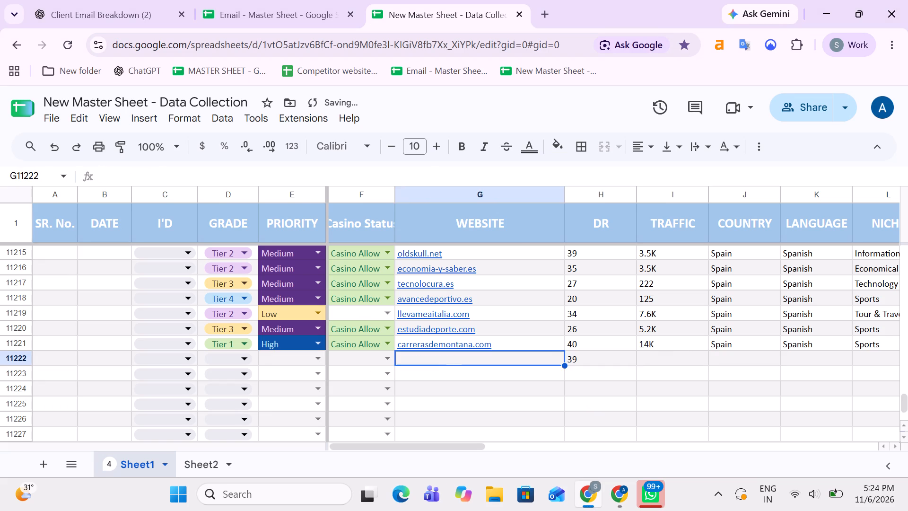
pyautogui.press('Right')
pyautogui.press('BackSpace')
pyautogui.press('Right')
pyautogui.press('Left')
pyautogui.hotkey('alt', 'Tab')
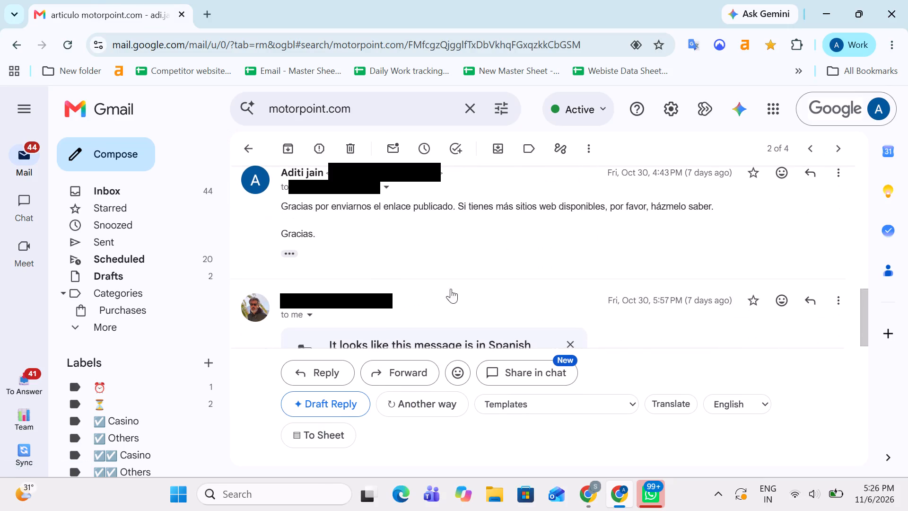
pyautogui.click(447, 198)
pyautogui.tripleClick(451, 203)
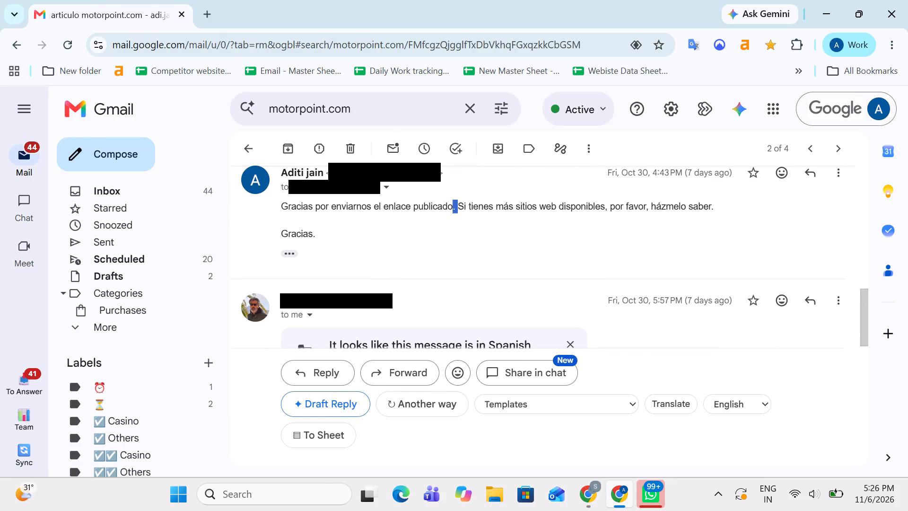
pyautogui.click(449, 193)
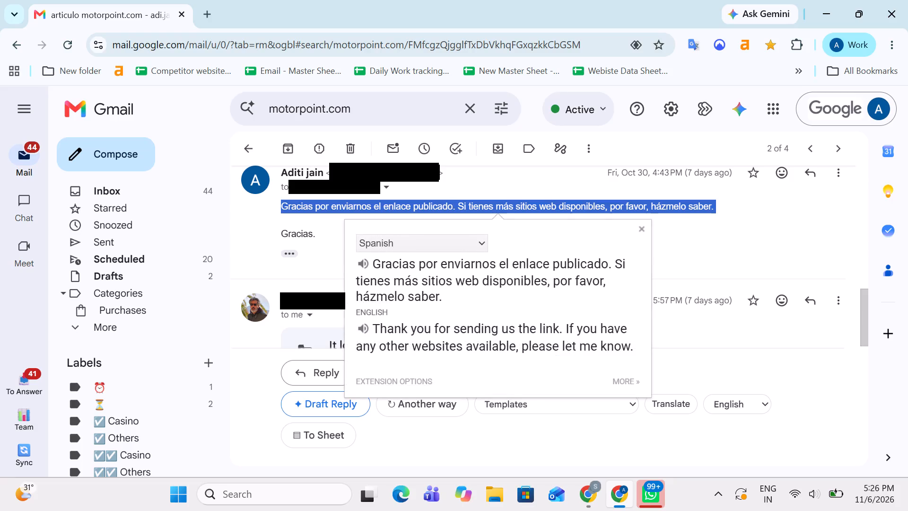
pyautogui.click(324, 248)
# Open the tribunadelamoraleja.com link from the publisher's reply and copy the domain from the site's address.
pyautogui.scroll(-2, 356, 231)
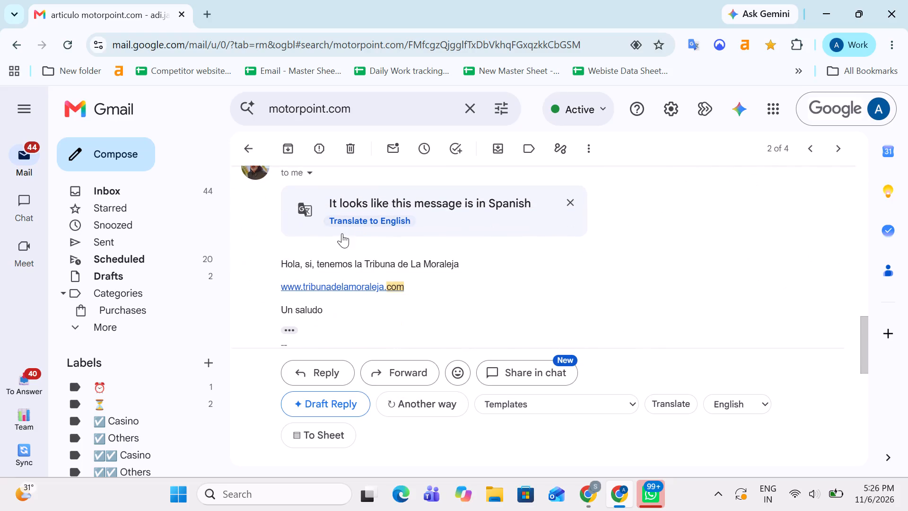
pyautogui.scroll(-6, 368, 291)
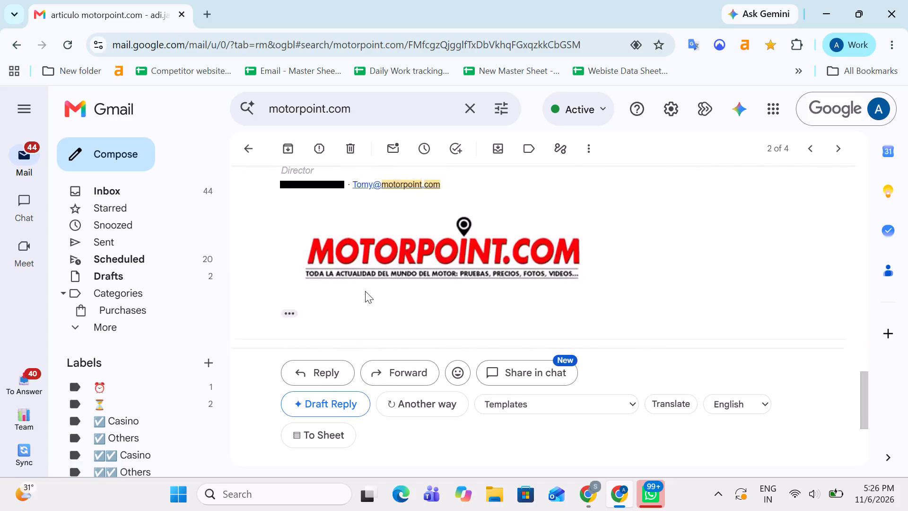
pyautogui.scroll(-2, 365, 291)
pyautogui.scroll(7, 365, 291)
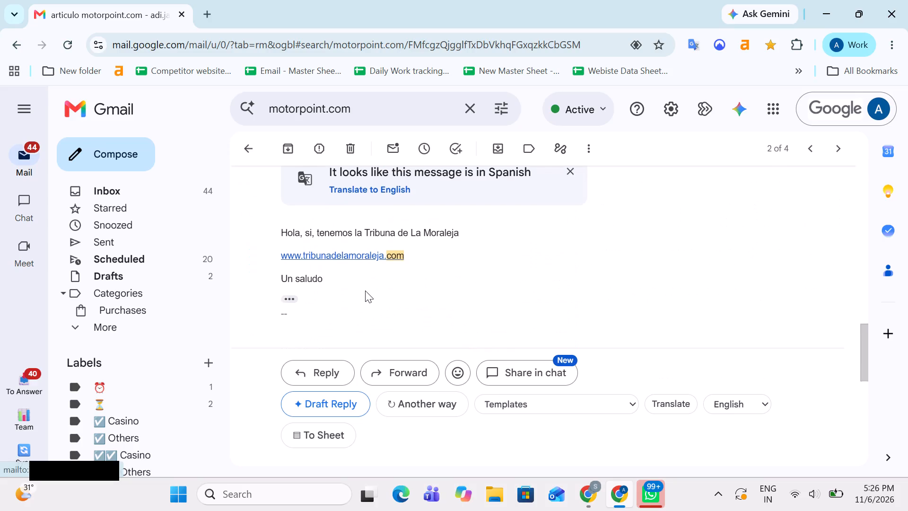
pyautogui.keyDown('ctrl'); pyautogui.click(367, 303); pyautogui.keyUp('ctrl')
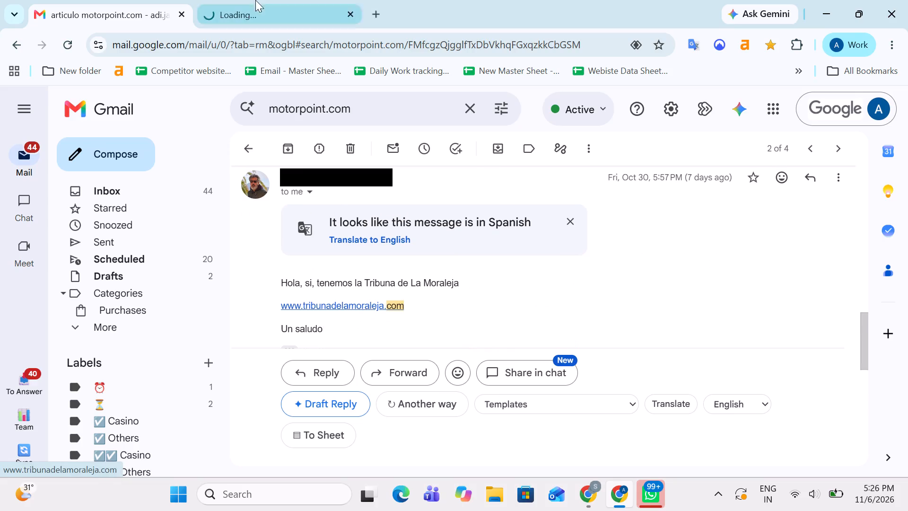
pyautogui.click(261, 0)
pyautogui.click(236, 44)
pyautogui.moveTo(236, 44); pyautogui.dragTo(214, 44)
pyautogui.hotkey('ctrl', 'c')
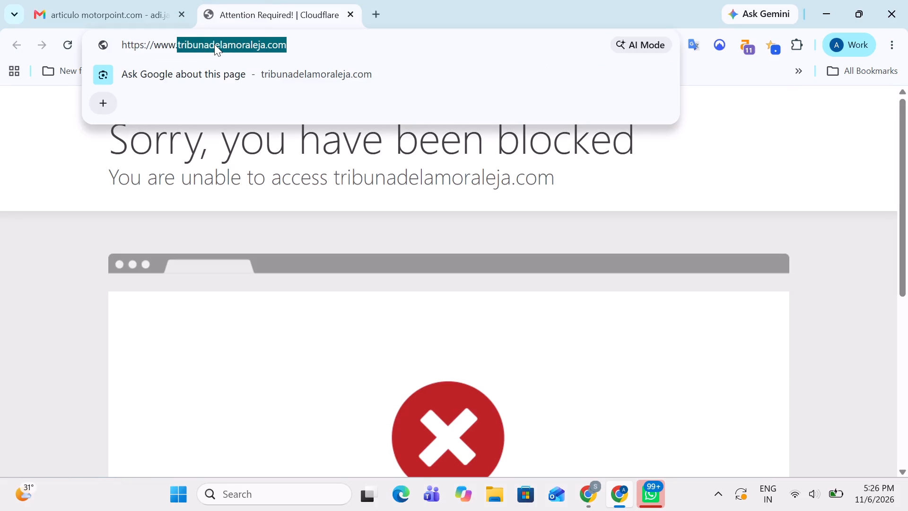
pyautogui.hotkey('ctrl', 'c')
pyautogui.hotkey('ctrl', 'c')
# Switch to the New Master Sheet - Data Collection spreadsheet, at the first empty row below the listed websites.
pyautogui.hotkey('alt', 'Tab')
pyautogui.press('Down')
pyautogui.press('Up')
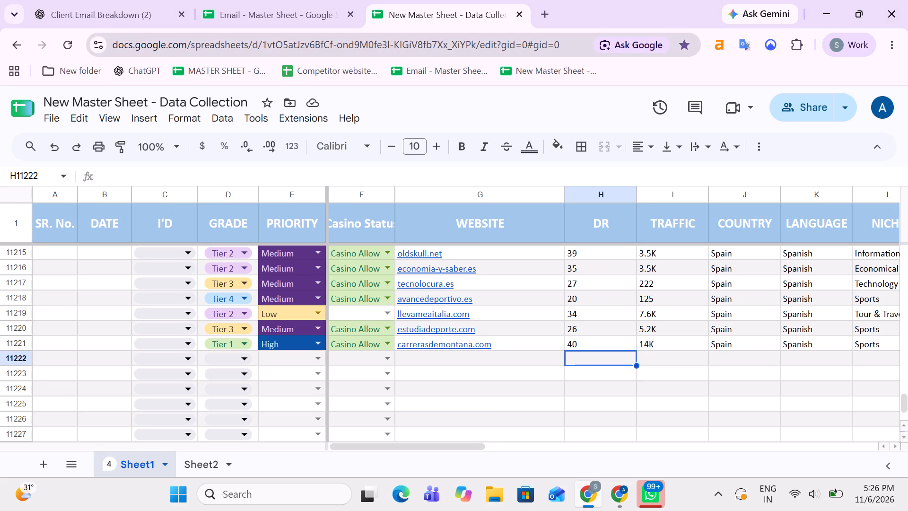
# Enter the copied domain tribunadelamoraleja.com in the WEBSITE column of row 11222.
pyautogui.press('Left')
pyautogui.press('Return')
pyautogui.hotkey('ctrl', 'v')
pyautogui.press('Tab')
# Check the Ahrefs metrics for tribunadelamoraleja.com in the other browser window and record DR 11 and TRAFFIC 672 in row 11222.
pyautogui.hotkey('alt', 'Tab')
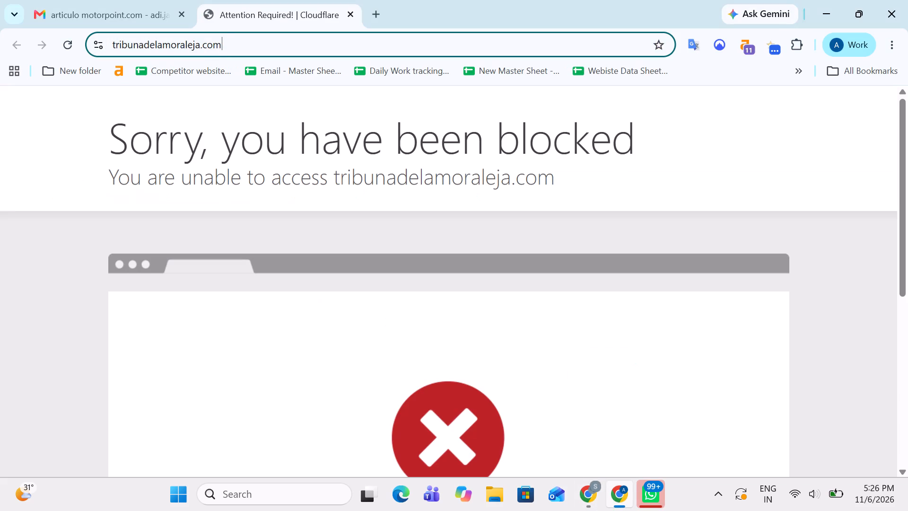
pyautogui.click(746, 45)
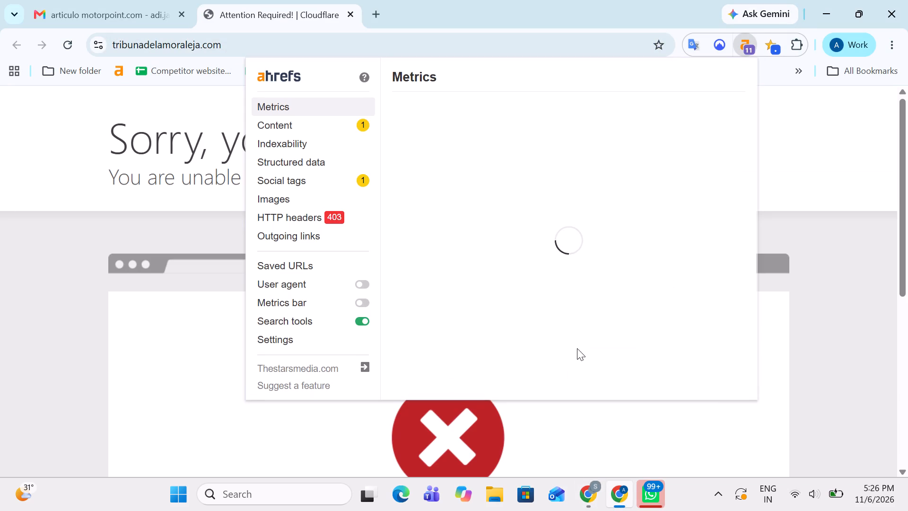
pyautogui.hotkey('alt', 'Tab')
pyautogui.write('11')
pyautogui.press('Right')
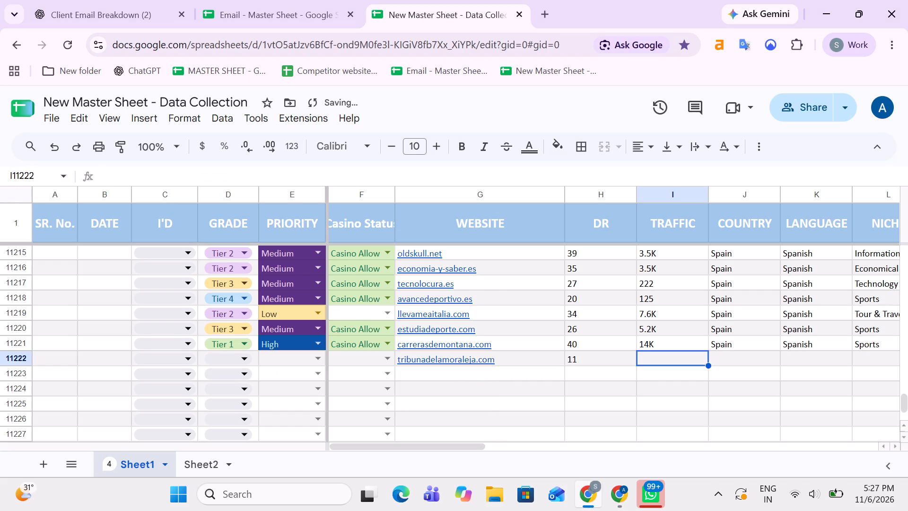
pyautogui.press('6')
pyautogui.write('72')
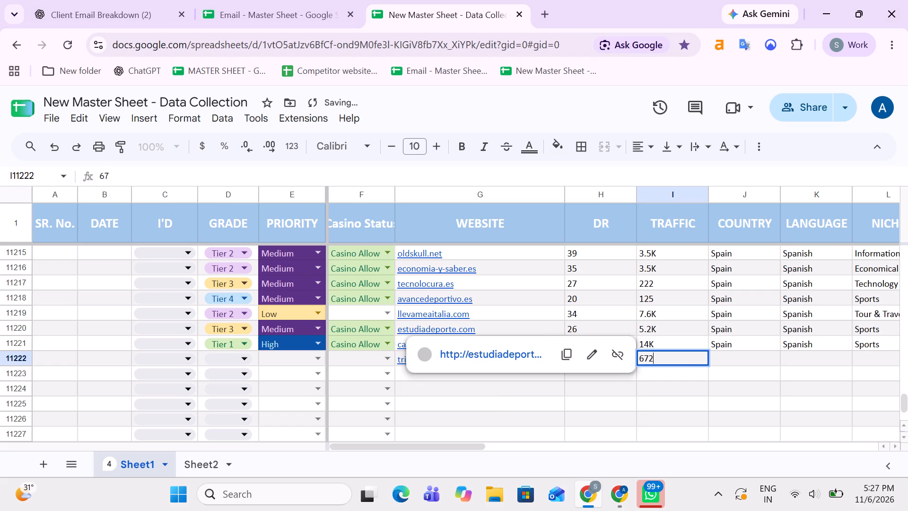
# In the other browser window, close the tribunadelamoraleja.com page to return to the articulo motorpoint.com email thread.
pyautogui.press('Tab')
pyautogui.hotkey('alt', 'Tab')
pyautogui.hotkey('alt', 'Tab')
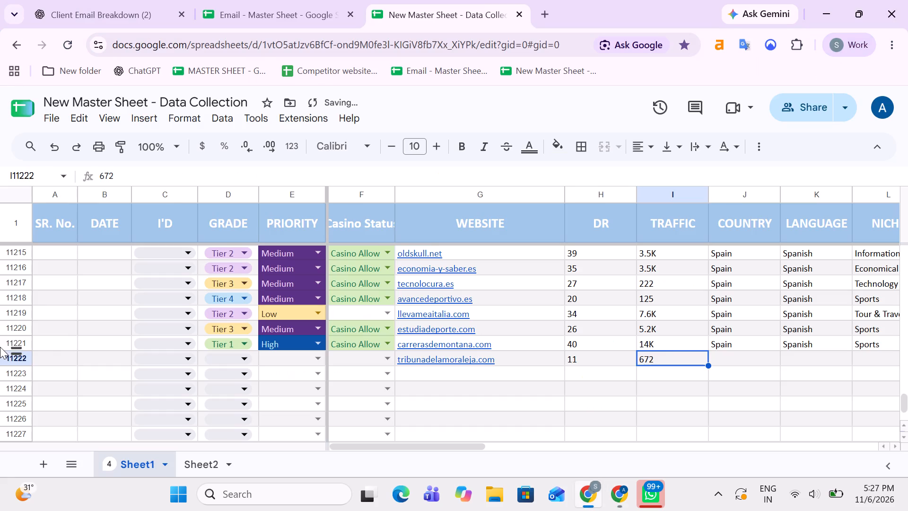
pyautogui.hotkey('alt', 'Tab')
pyautogui.click(0, 250)
pyautogui.scroll(4, 489, 229)
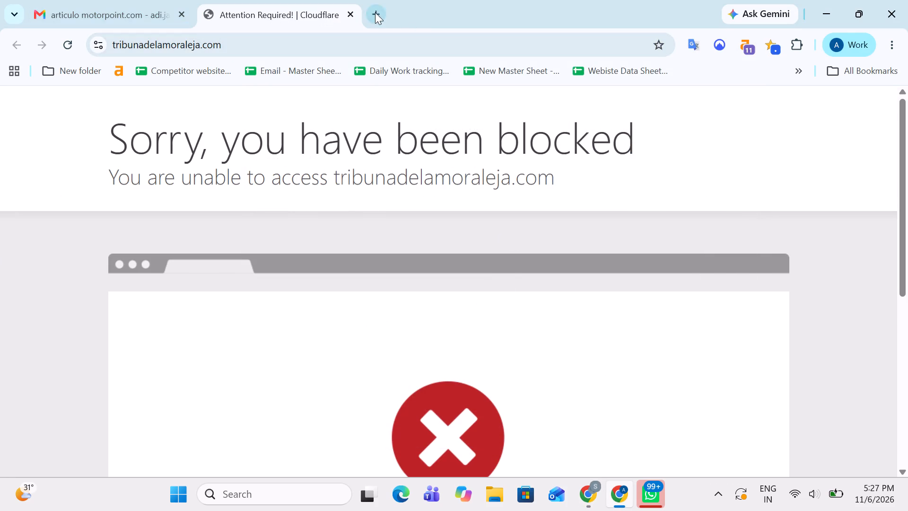
pyautogui.click(354, 12)
# Review the end of the articulo motorpoint.com thread and assign it a label.
pyautogui.scroll(-3, 462, 275)
pyautogui.scroll(2, 458, 299)
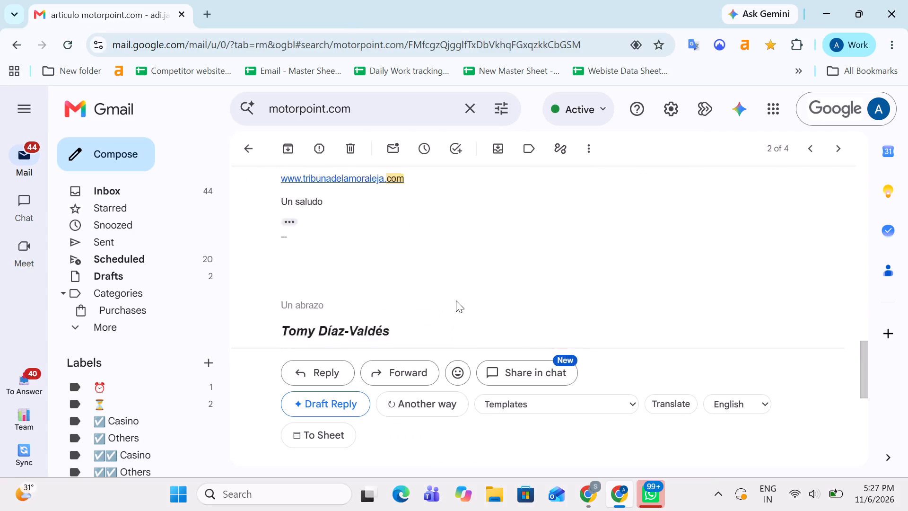
pyautogui.scroll(3, 456, 300)
pyautogui.scroll(-12, 454, 303)
pyautogui.scroll(4, 473, 269)
pyautogui.click(531, 150)
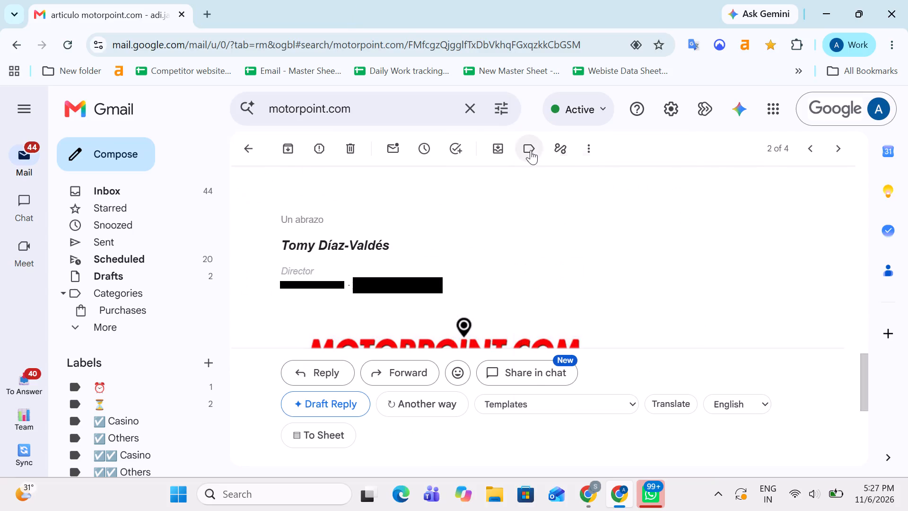
pyautogui.click(542, 226)
pyautogui.click(610, 295)
pyautogui.click(246, 141)
pyautogui.click(352, 256)
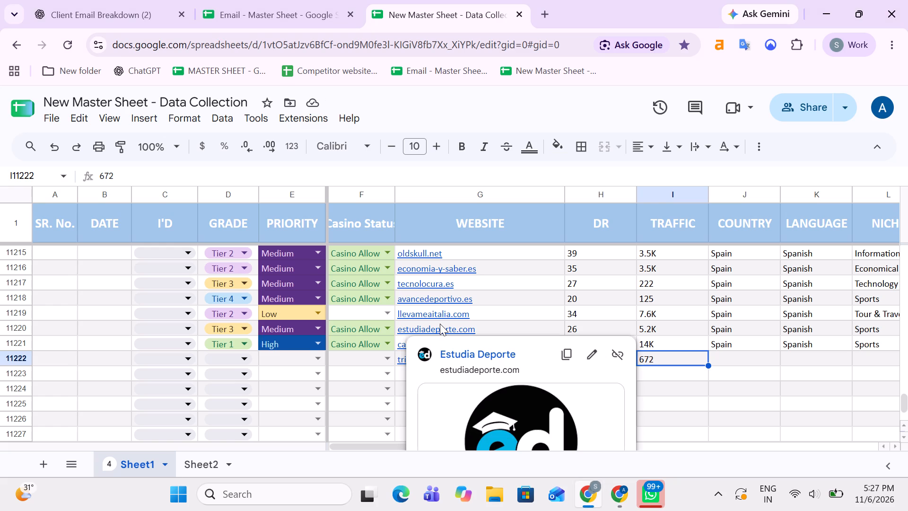
pyautogui.click(760, 357)
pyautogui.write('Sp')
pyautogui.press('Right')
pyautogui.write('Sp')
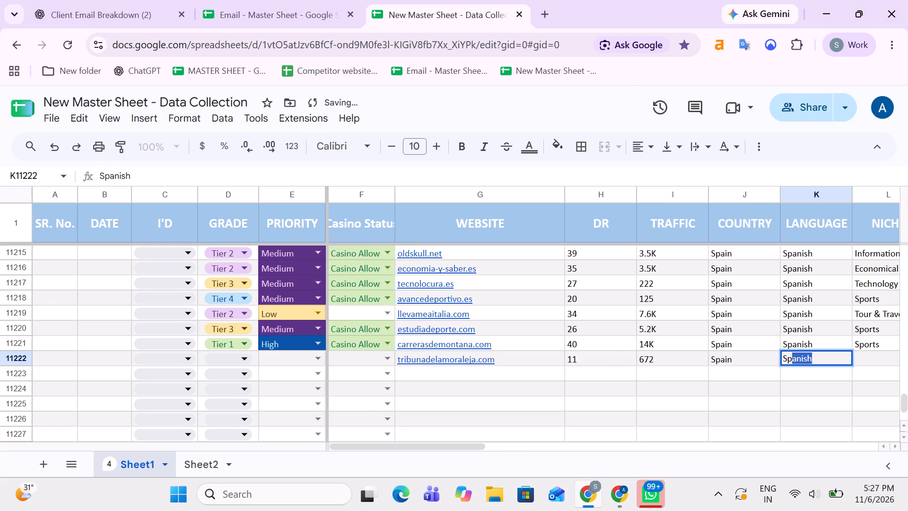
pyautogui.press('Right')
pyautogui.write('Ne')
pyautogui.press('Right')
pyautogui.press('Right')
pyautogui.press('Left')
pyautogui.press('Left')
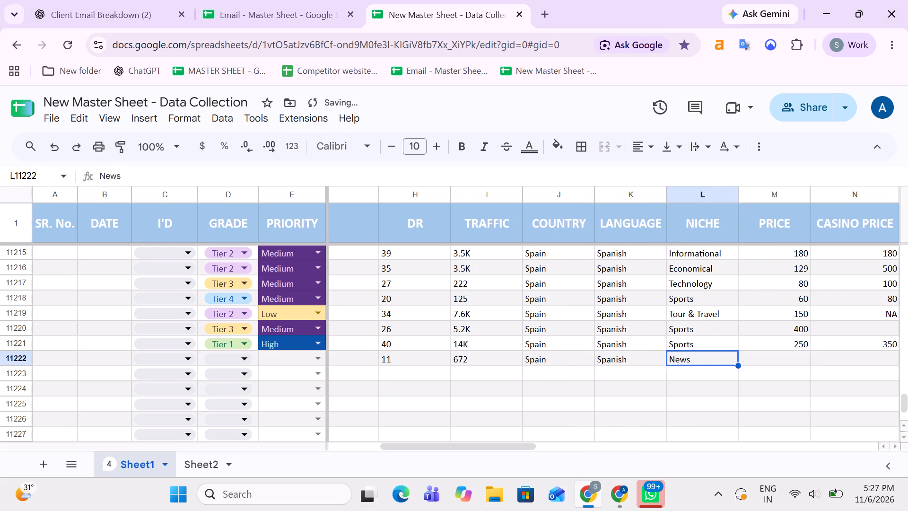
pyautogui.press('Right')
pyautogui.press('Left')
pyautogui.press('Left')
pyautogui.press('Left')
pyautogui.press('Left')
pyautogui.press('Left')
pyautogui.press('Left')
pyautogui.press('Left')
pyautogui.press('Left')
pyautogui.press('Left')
# Enter 350 as the PRICE for tribunadelamoraleja.com in row 11222 and return to the MOTORPOINT email.
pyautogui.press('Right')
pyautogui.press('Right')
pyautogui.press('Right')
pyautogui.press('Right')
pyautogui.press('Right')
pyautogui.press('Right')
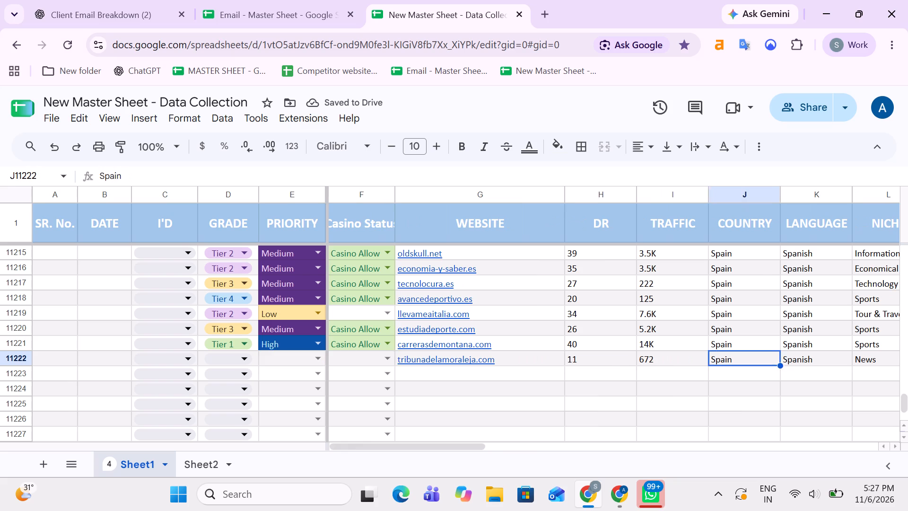
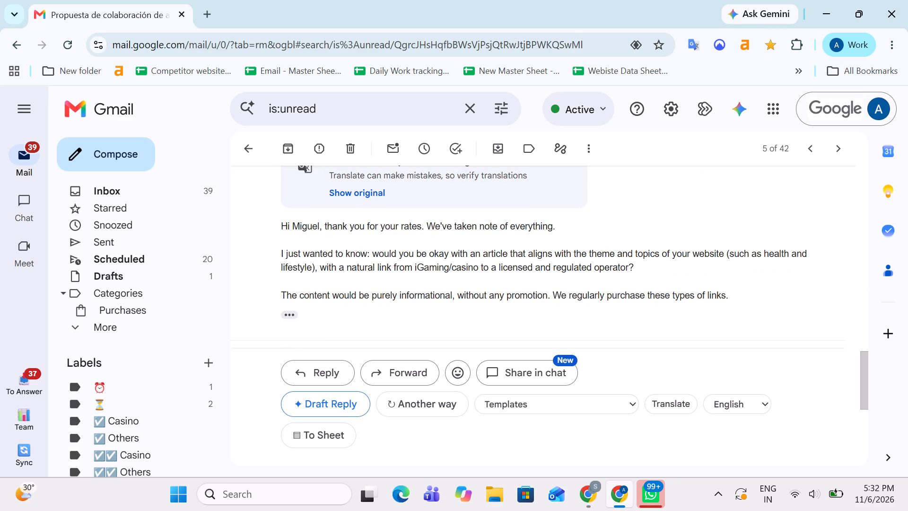
pyautogui.scroll(-4, 476, 282)
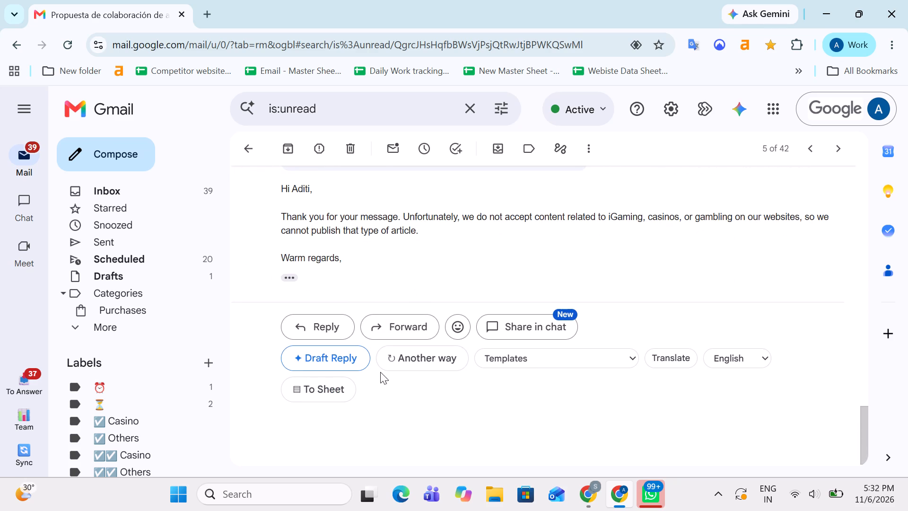
# Generate an automatic draft reply to the publisher's latest message about iGaming, casino and gambling content.
pyautogui.click(311, 354)
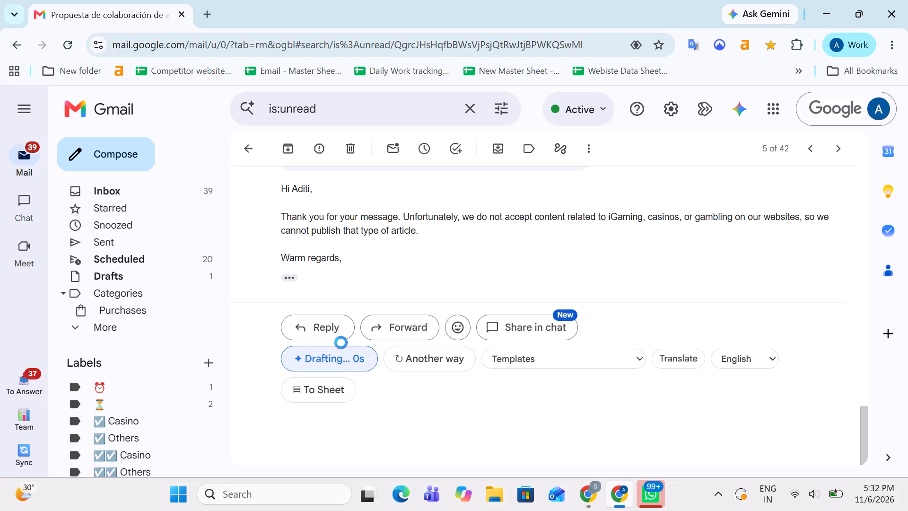
# Open recursosdeautoayuda.com from the link in the publisher's price message, continuing past the redirect notice.
pyautogui.scroll(6, 487, 284)
pyautogui.scroll(5, 438, 285)
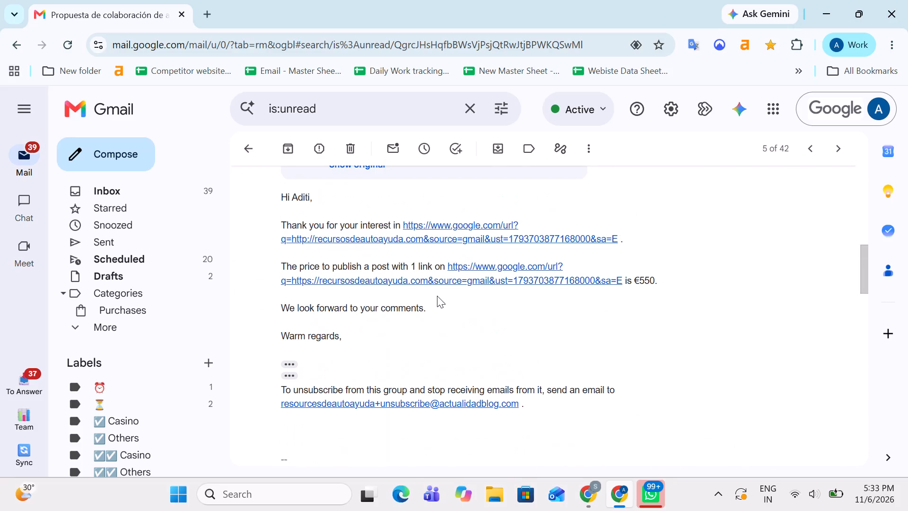
pyautogui.click(445, 229)
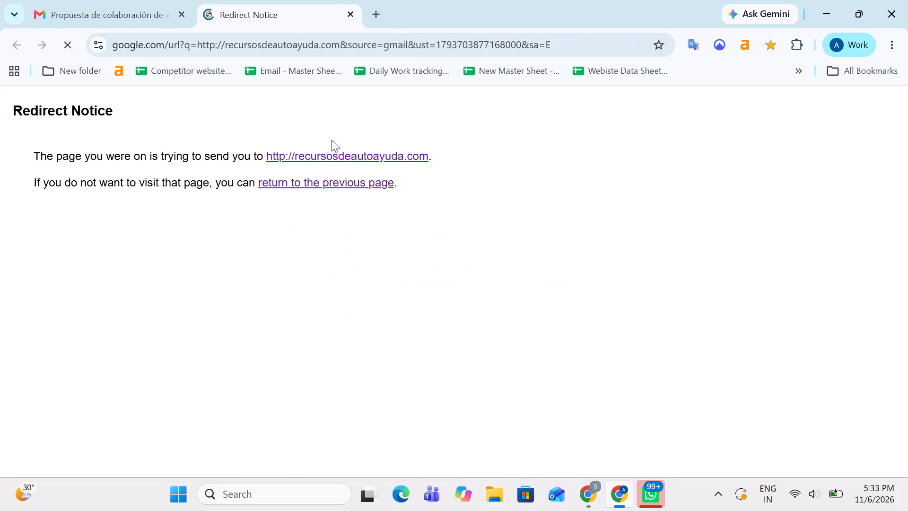
pyautogui.click(335, 152)
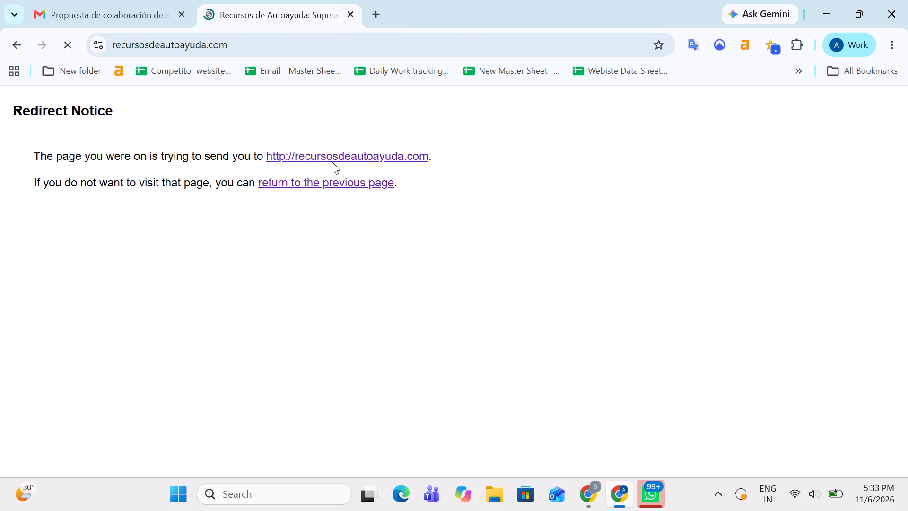
# Copy the domain recursosdeautoayuda.com from the site's address into the WEBSITE column of row 11224 in the New Master Sheet.
pyautogui.click(297, 39)
pyautogui.moveTo(297, 39); pyautogui.dragTo(245, 53)
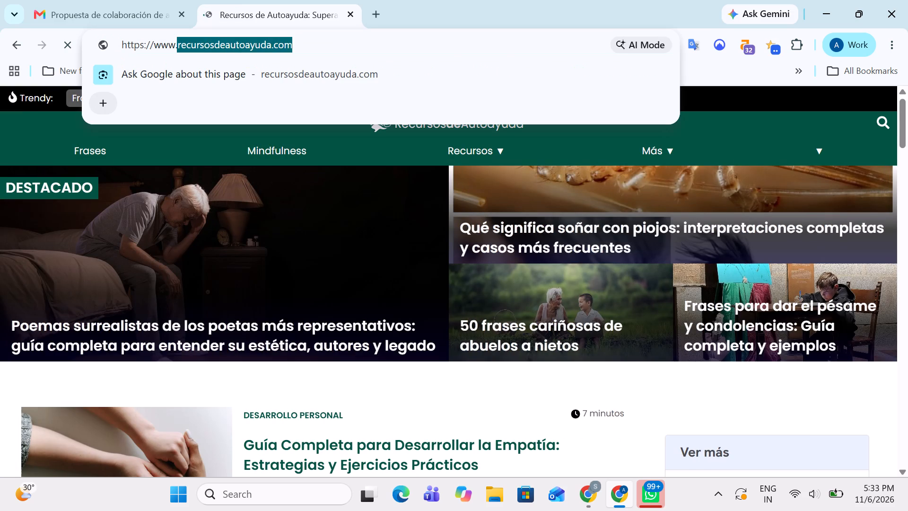
pyautogui.moveTo(245, 53); pyautogui.dragTo(237, 54)
pyautogui.hotkey('ctrl', 'c')
pyautogui.hotkey('ctrl', 'c')
pyautogui.hotkey('alt', 'Tab')
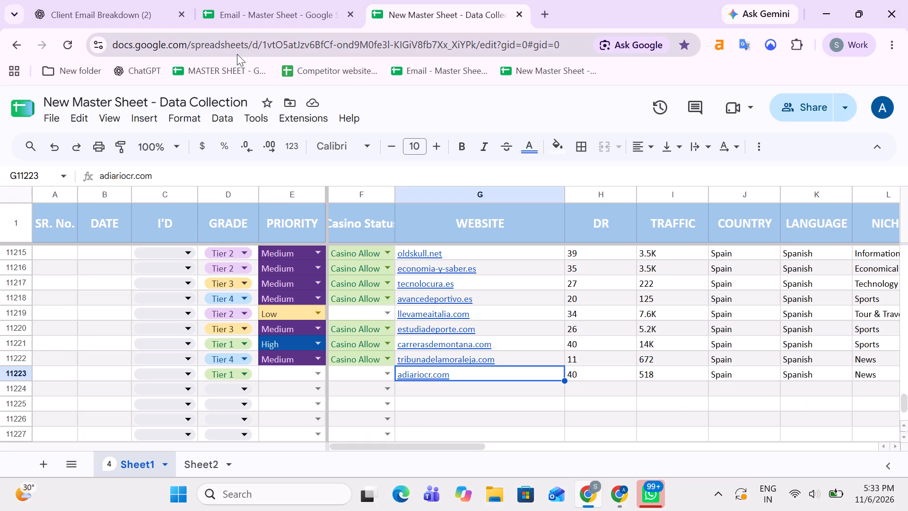
pyautogui.press('Down')
pyautogui.press('Return')
pyautogui.hotkey('ctrl', 'v')
pyautogui.press('Tab')
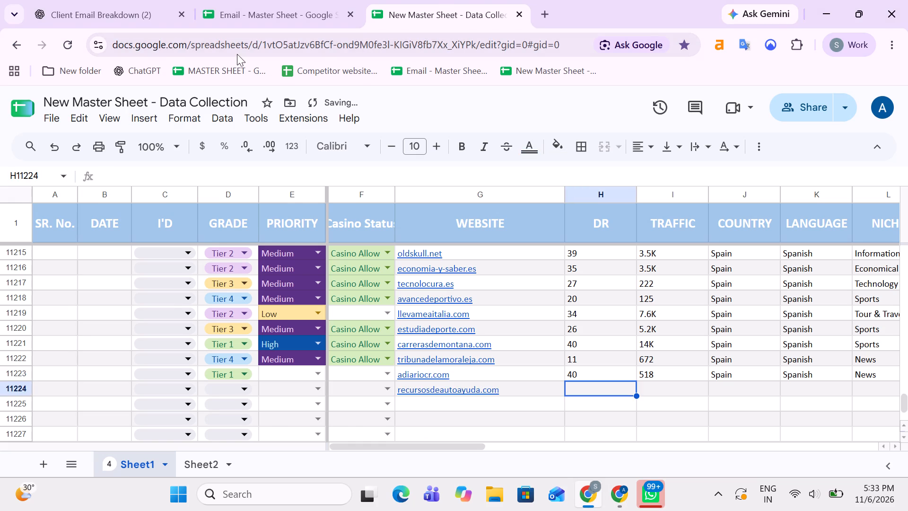
# Back on recursosdeautoayuda.com, dismiss the ads and examine the homepage articles and categories to judge the site's niche.
pyautogui.hotkey('alt', 'Tab')
pyautogui.scroll(-8, 473, 223)
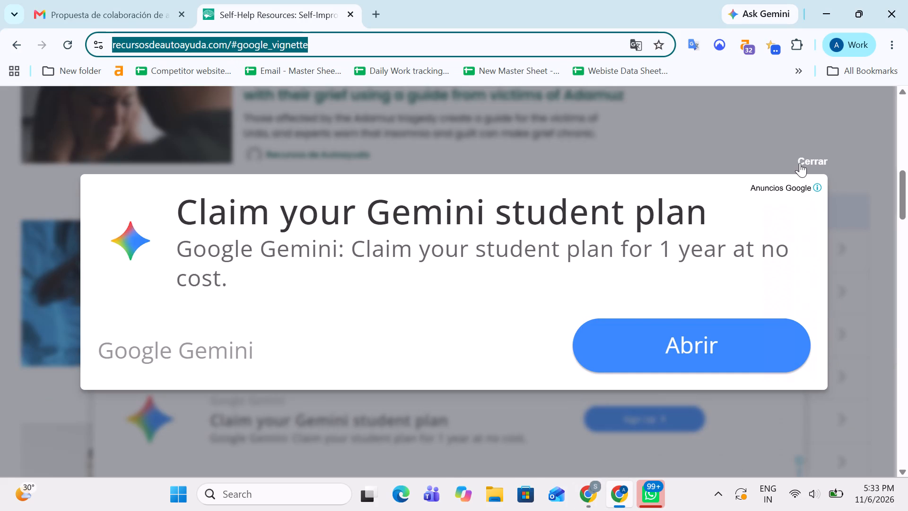
pyautogui.click(800, 160)
pyautogui.scroll(-9, 733, 268)
pyautogui.scroll(4, 410, 338)
pyautogui.click(430, 350)
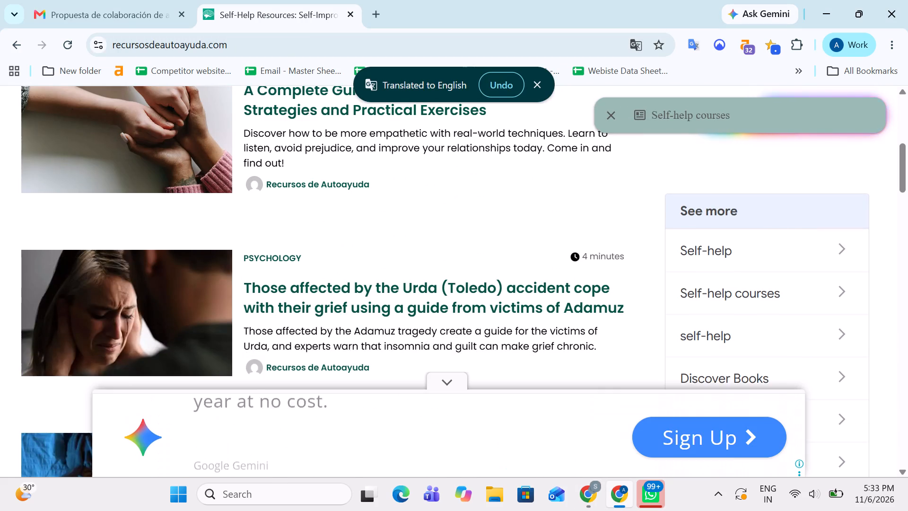
pyautogui.scroll(17, 490, 341)
pyautogui.scroll(-20, 450, 305)
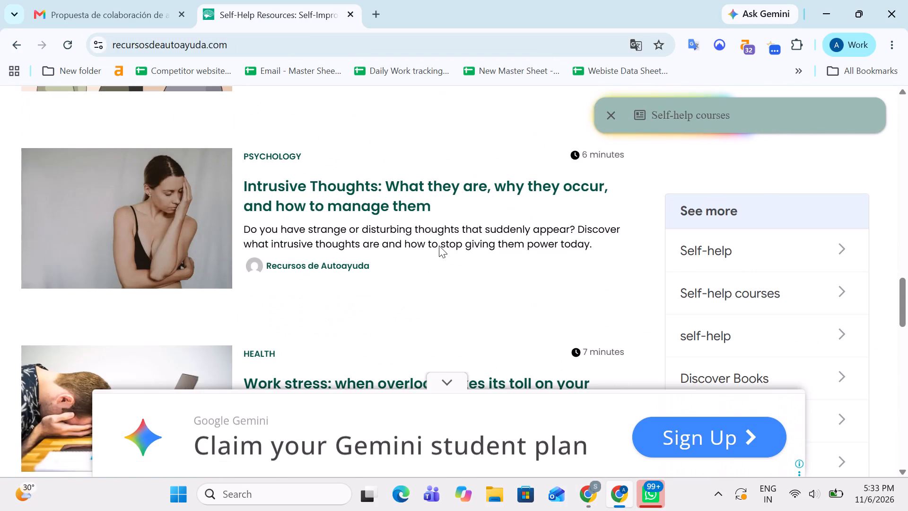
pyautogui.scroll(2, 439, 246)
pyautogui.scroll(20, 439, 246)
pyautogui.scroll(3, 439, 246)
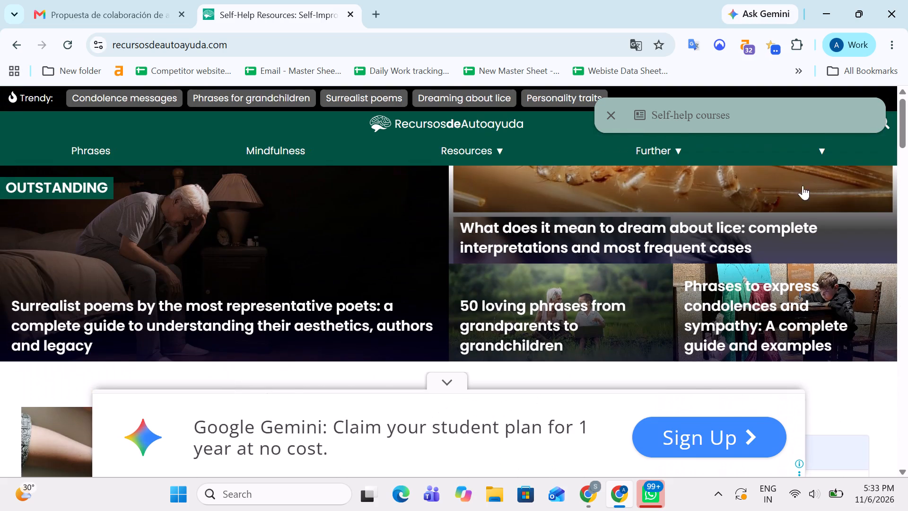
pyautogui.click(609, 112)
pyautogui.scroll(-14, 621, 218)
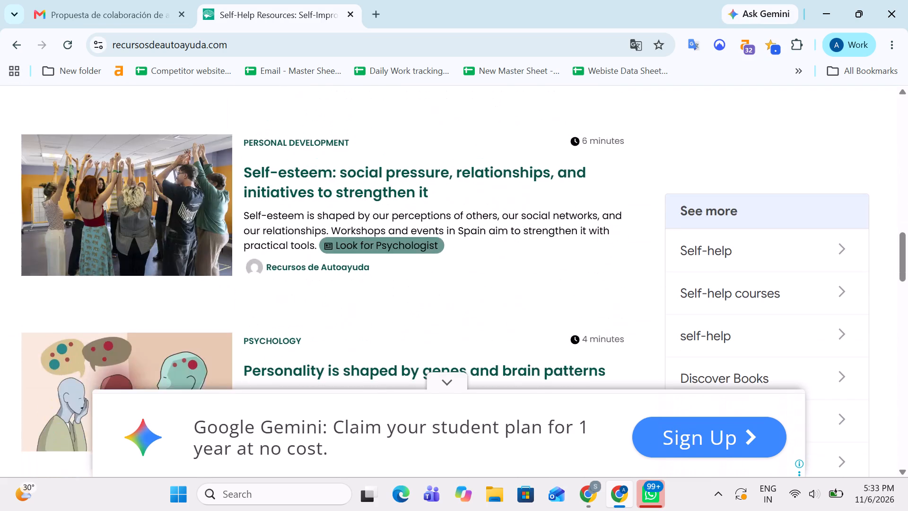
pyautogui.scroll(-8, 271, 255)
pyautogui.scroll(19, 316, 258)
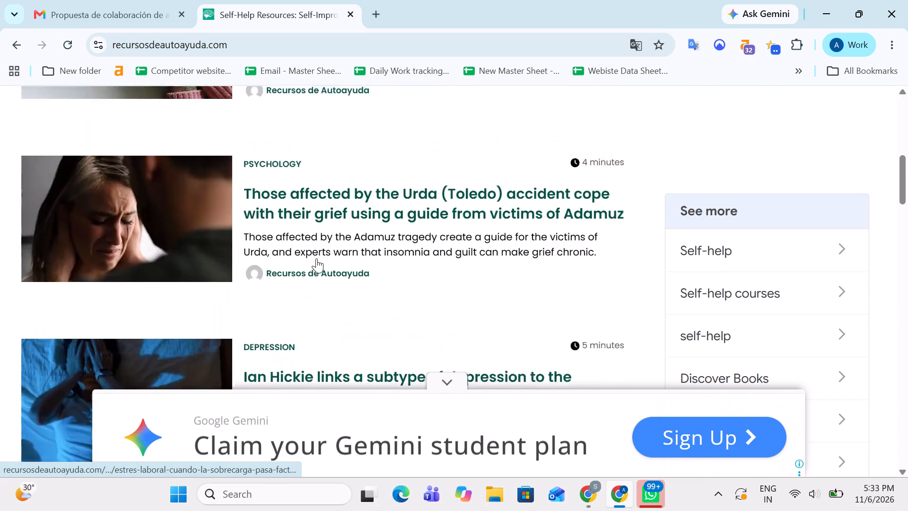
pyautogui.scroll(15, 316, 258)
# Check the Ahrefs metrics for recursosdeautoayuda.com and record DR 32 and TRAFFIC 223 in row 11224 of the sheet.
pyautogui.click(744, 48)
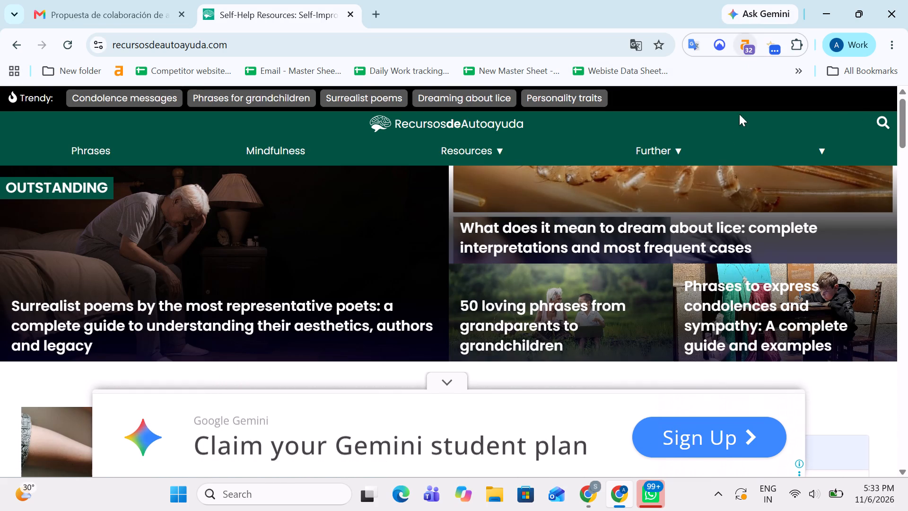
pyautogui.hotkey('alt', 'Tab')
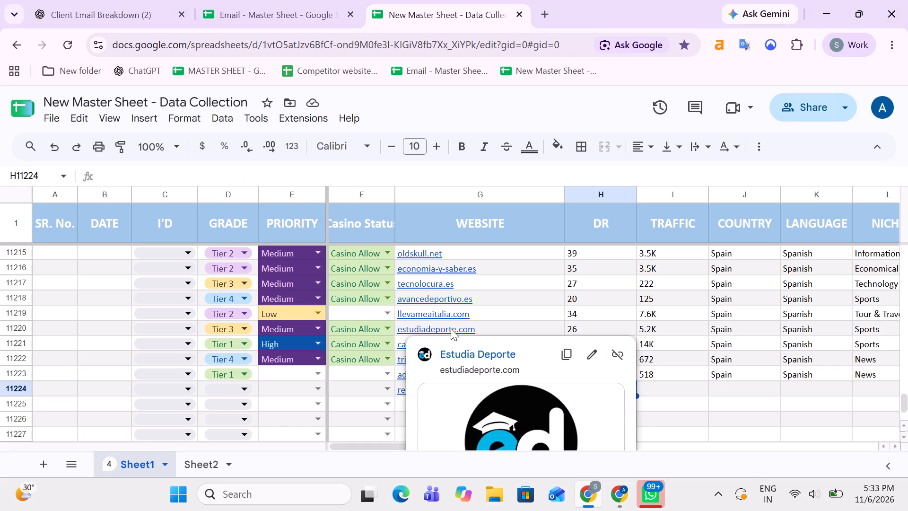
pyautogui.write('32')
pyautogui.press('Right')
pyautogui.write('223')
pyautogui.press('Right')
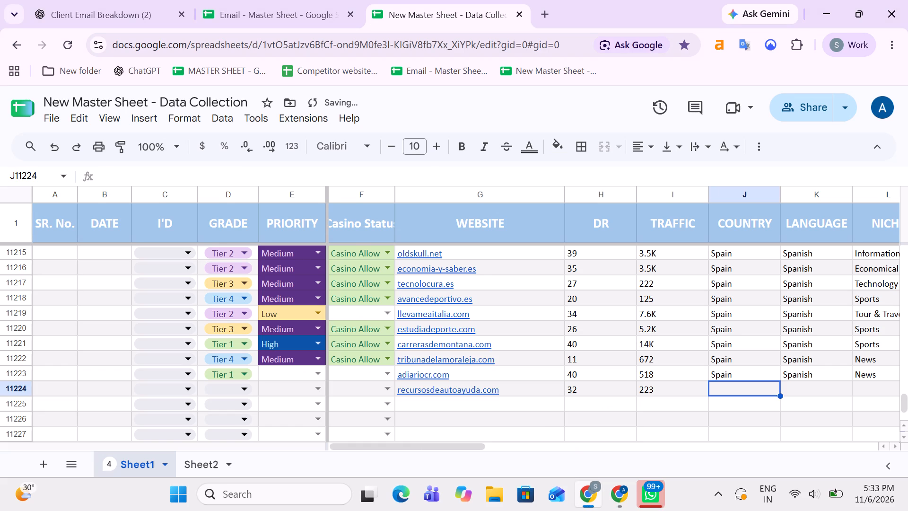
# Fill row 11224 with COUNTRY Spain, LANGUAGE Spanish and NICHE Lifestyle.
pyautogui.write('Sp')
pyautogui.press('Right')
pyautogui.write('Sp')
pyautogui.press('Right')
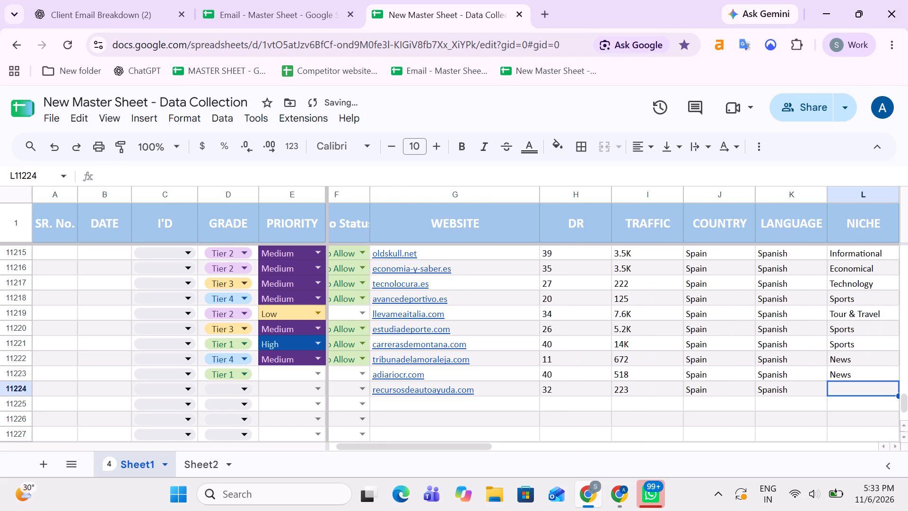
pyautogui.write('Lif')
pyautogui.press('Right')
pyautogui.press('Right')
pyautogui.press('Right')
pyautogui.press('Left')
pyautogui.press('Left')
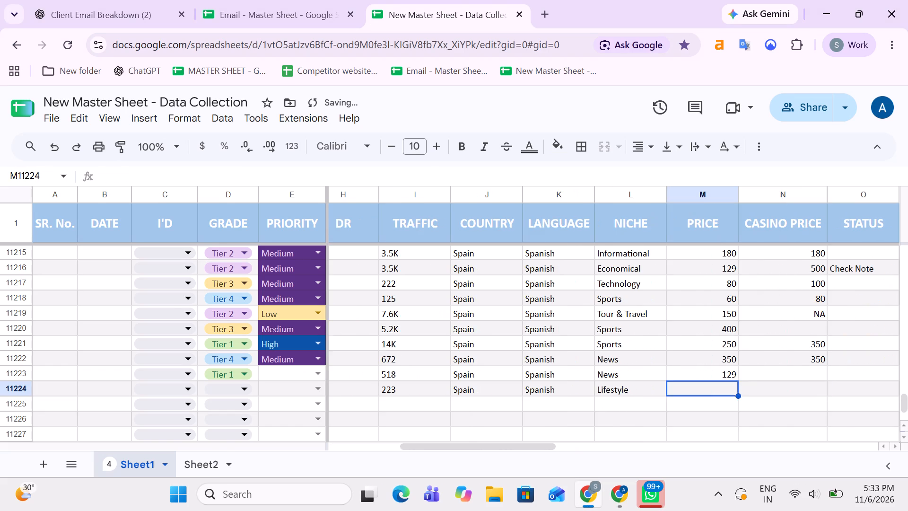
# Close the publisher's site, recheck the quoted rate in the email thread, and enter PRICE 550 and CASINO PRICE NA in row 11224.
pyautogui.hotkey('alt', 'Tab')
pyautogui.click(0, 367)
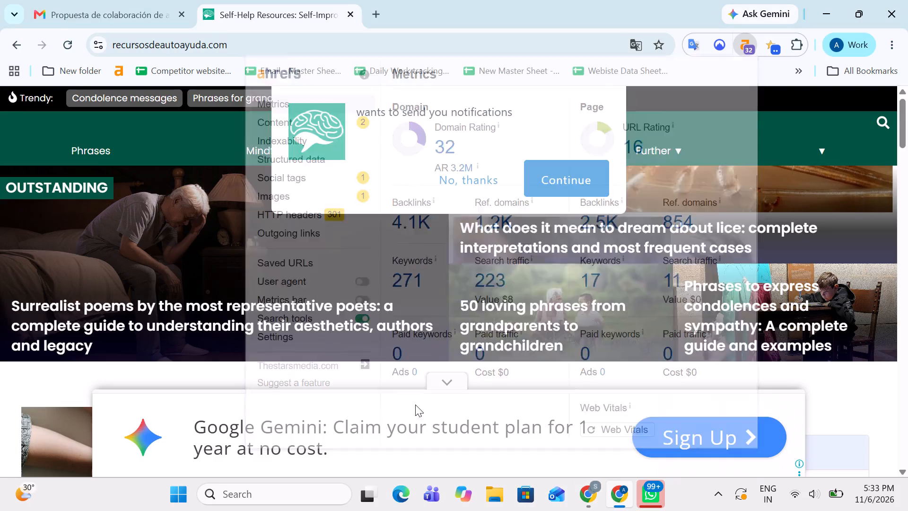
pyautogui.click(349, 18)
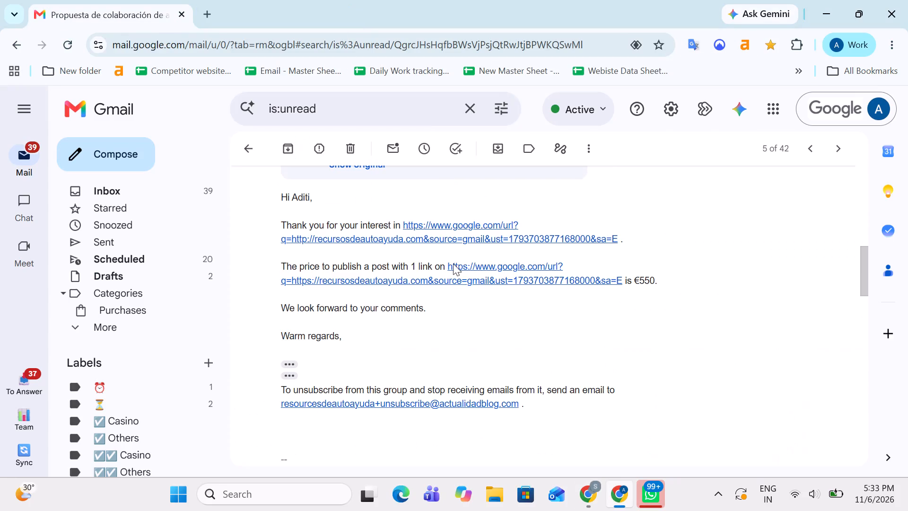
pyautogui.scroll(9, 451, 291)
pyautogui.scroll(-4, 431, 320)
pyautogui.scroll(-2, 423, 363)
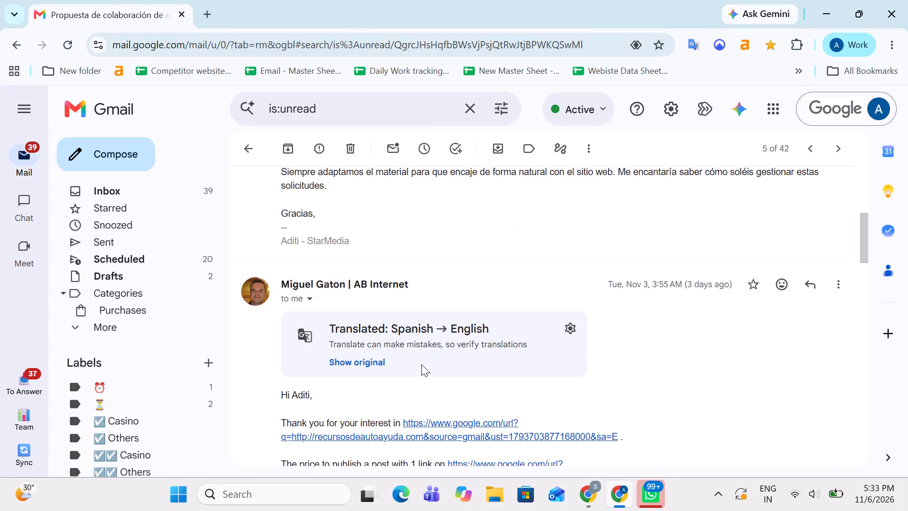
pyautogui.hotkey('alt', 'Tab')
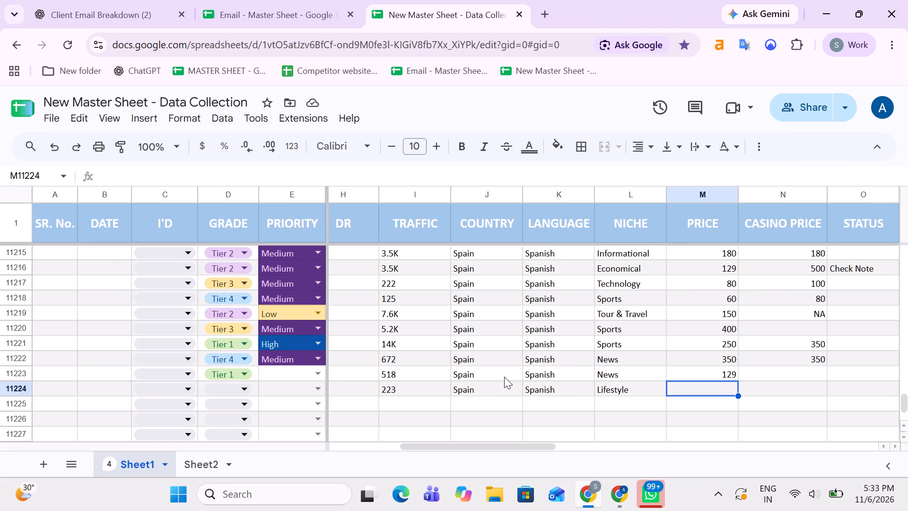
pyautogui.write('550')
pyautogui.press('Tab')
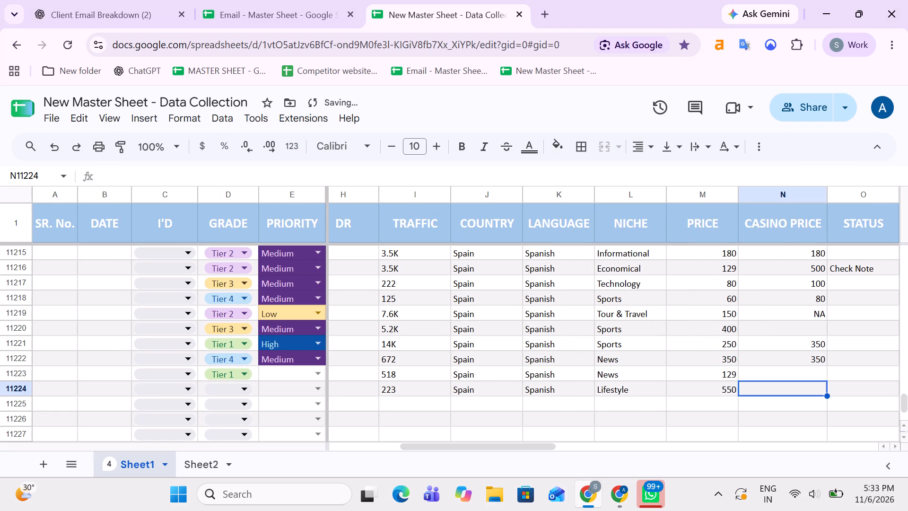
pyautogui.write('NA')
# Set the LINK POLICY of row 11224 to No gambling.
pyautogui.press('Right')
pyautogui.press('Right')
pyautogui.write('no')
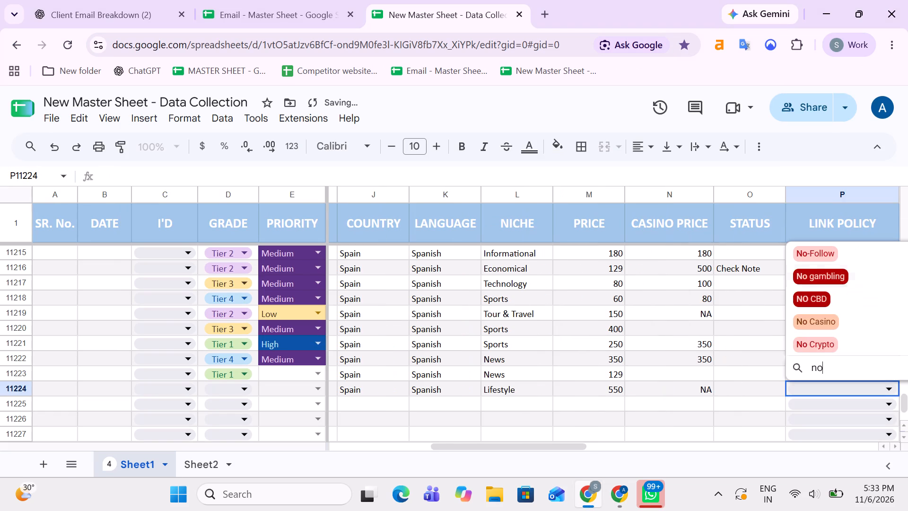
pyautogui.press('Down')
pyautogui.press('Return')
# Copy the AB Internet sender's email address from the thread into the CONTACT DETAILS column of row 11224.
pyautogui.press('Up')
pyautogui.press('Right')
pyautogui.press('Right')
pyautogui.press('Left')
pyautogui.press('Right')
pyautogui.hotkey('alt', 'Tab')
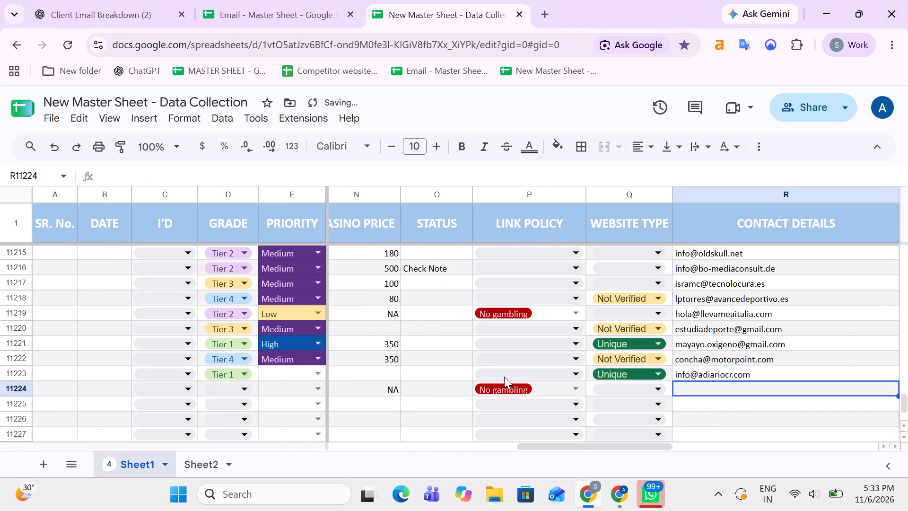
pyautogui.scroll(1, 446, 372)
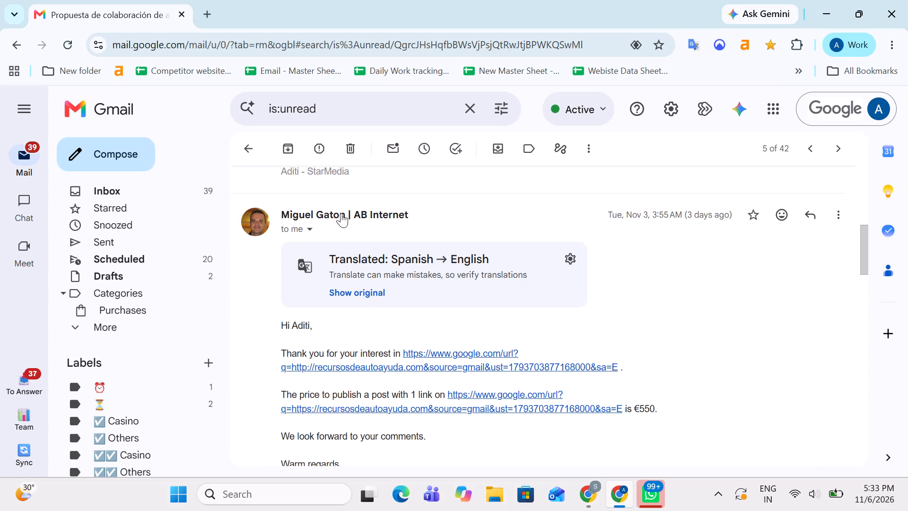
pyautogui.click(529, 264)
pyautogui.hotkey('alt', 'Tab')
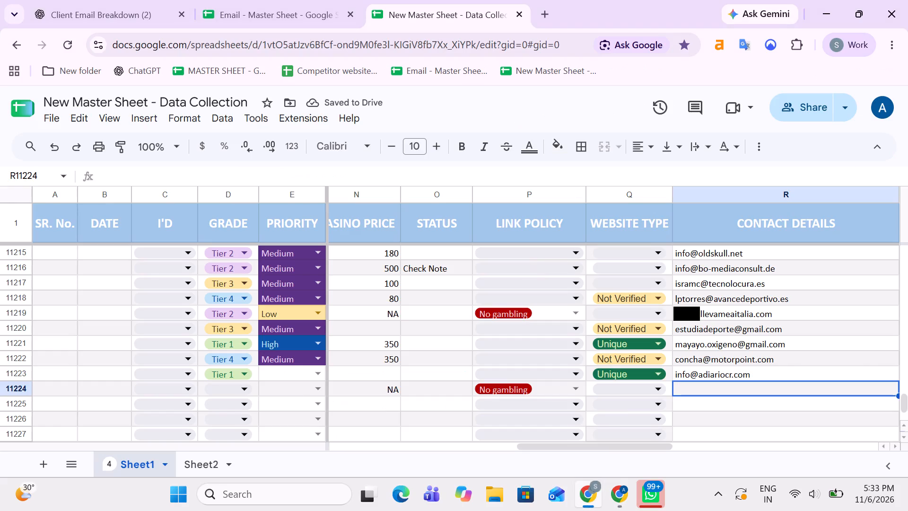
pyautogui.press('Return')
pyautogui.hotkey('ctrl', 'v')
pyautogui.press('Tab')
pyautogui.press('Left')
pyautogui.hotkey('ctrl', 'z')
pyautogui.press('Tab')
pyautogui.press('Left')
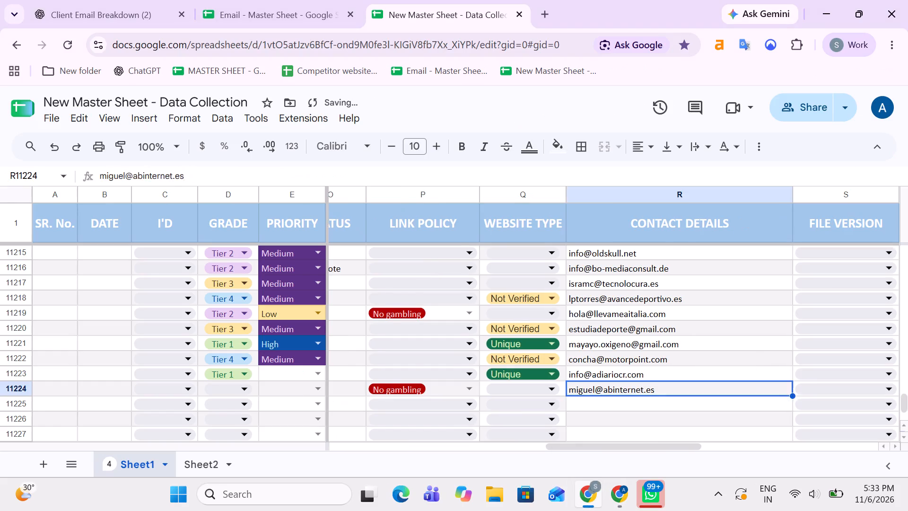
# Set the PRIORITY of row 11224 to Low.
pyautogui.press('Left')
pyautogui.press('Left')
pyautogui.press('Left')
pyautogui.press('Left')
pyautogui.press('Left')
pyautogui.press('Left')
pyautogui.press('Left')
pyautogui.press('Left')
pyautogui.press('Left')
pyautogui.press('Left')
pyautogui.press('Left')
pyautogui.press('Left')
pyautogui.press('Left')
pyautogui.press('Left')
pyautogui.press('Right')
pyautogui.press('Right')
pyautogui.press('Left')
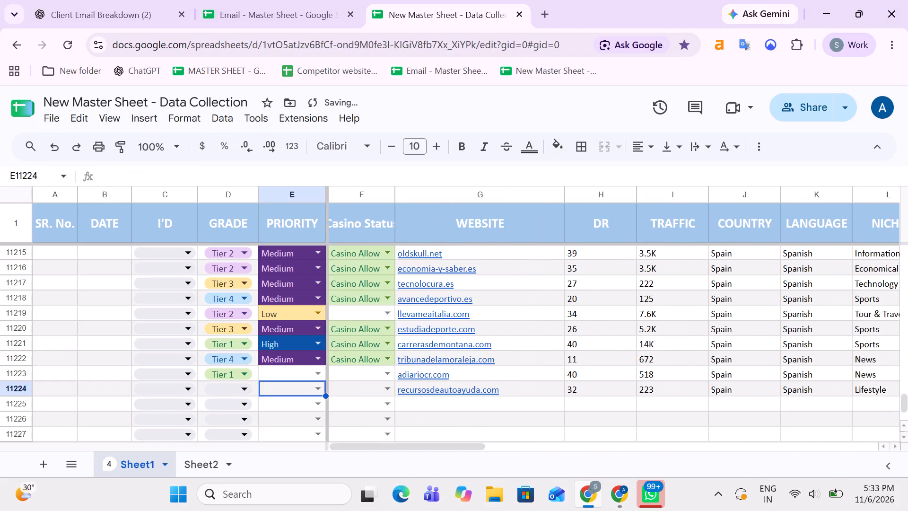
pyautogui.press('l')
pyautogui.press('Down')
pyautogui.press('Return')
pyautogui.press('Up')
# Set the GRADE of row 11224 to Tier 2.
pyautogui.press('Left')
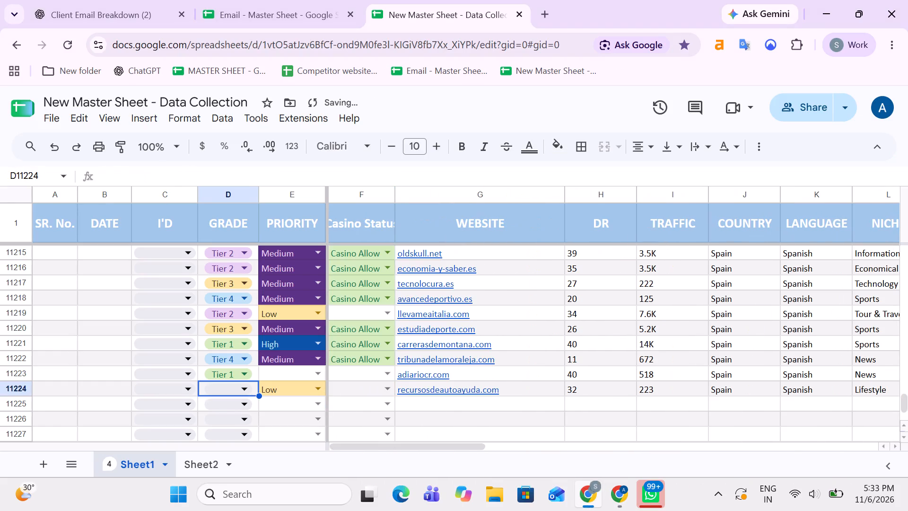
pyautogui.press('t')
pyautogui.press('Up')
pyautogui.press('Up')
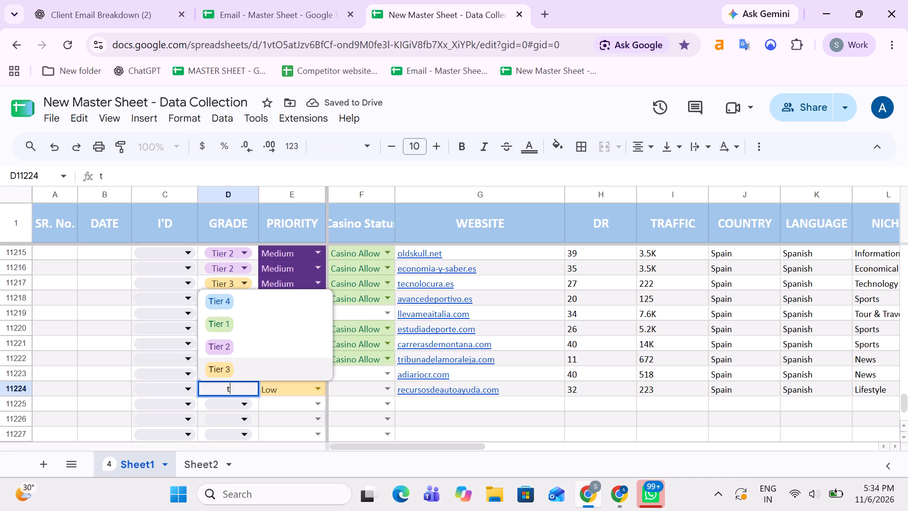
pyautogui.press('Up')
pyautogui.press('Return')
# Set the GRADE of row 11224 to Tier 3.
pyautogui.press('Up')
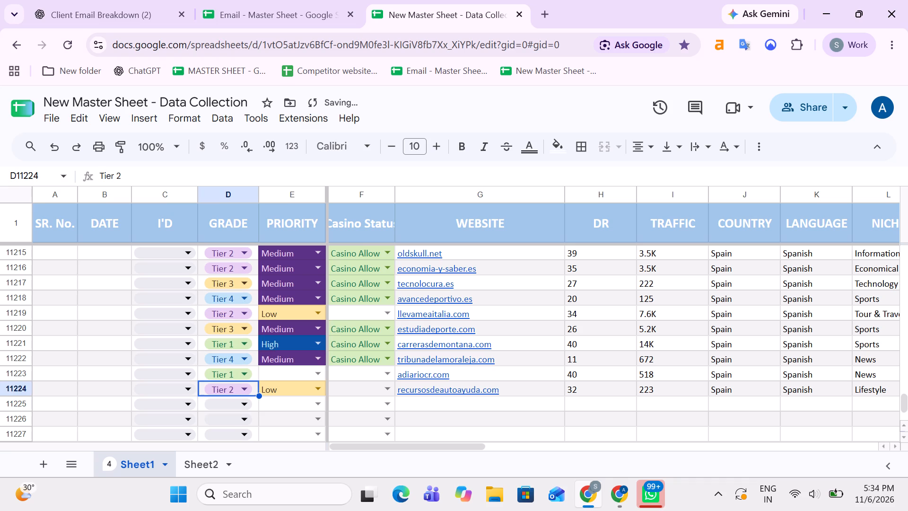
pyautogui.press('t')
pyautogui.press('Up')
pyautogui.press('Up')
pyautogui.press('Up')
pyautogui.press('Up')
pyautogui.press('Up')
pyautogui.press('Up')
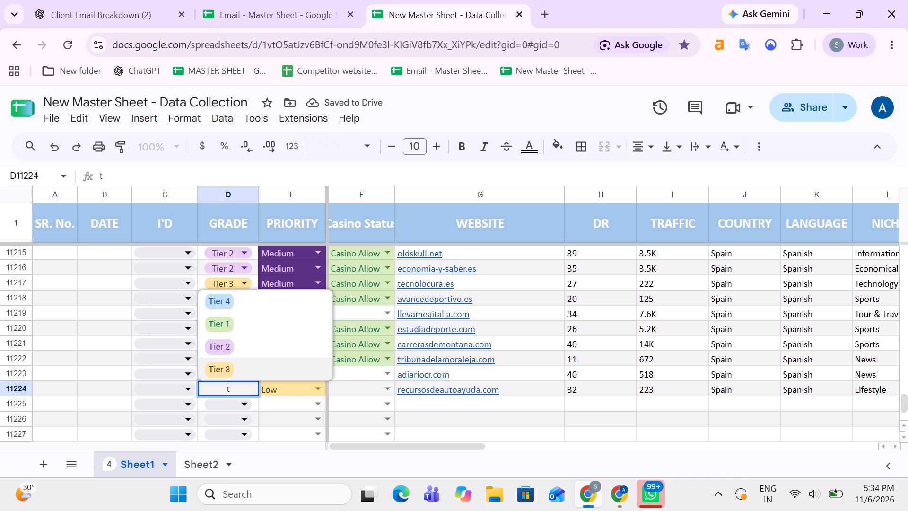
pyautogui.press('Return')
pyautogui.press('Up')
pyautogui.press('Right')
pyautogui.hotkey('alt', 'Tab')
pyautogui.scroll(-3, 628, 337)
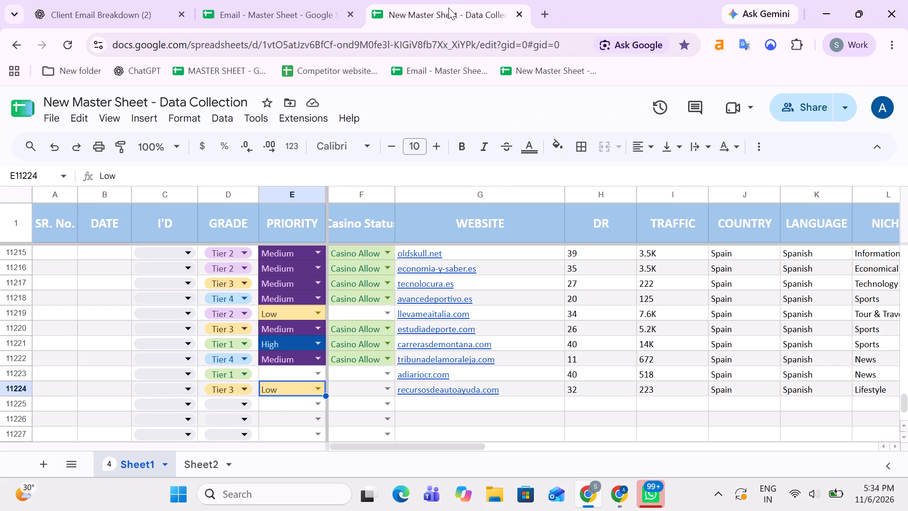
pyautogui.press('Right')
pyautogui.press('Right')
pyautogui.press('Right')
pyautogui.press('Right')
pyautogui.press('Right')
pyautogui.press('Right')
pyautogui.press('Right')
pyautogui.press('Right')
pyautogui.press('Right')
pyautogui.press('Right')
pyautogui.press('Right')
pyautogui.press('Right')
pyautogui.press('Right')
pyautogui.press('Right')
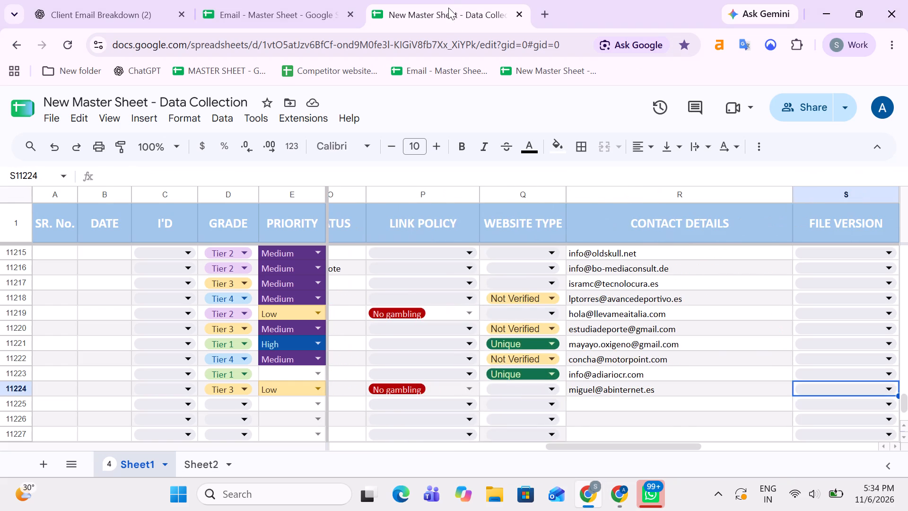
pyautogui.press('Left')
pyautogui.press('Left')
pyautogui.press('Left')
pyautogui.press('Left')
pyautogui.press('Left')
pyautogui.press('Left')
pyautogui.press('Left')
pyautogui.press('Left')
pyautogui.press('Left')
pyautogui.press('Left')
pyautogui.press('Left')
pyautogui.press('Left')
pyautogui.press('Left')
pyautogui.press('Left')
pyautogui.press('Left')
pyautogui.press('Left')
pyautogui.press('Left')
pyautogui.press('Left')
pyautogui.press('Left')
pyautogui.press('Left')
pyautogui.press('Right')
pyautogui.press('Right')
pyautogui.press('Right')
pyautogui.press('Right')
pyautogui.press('Right')
pyautogui.press('Right')
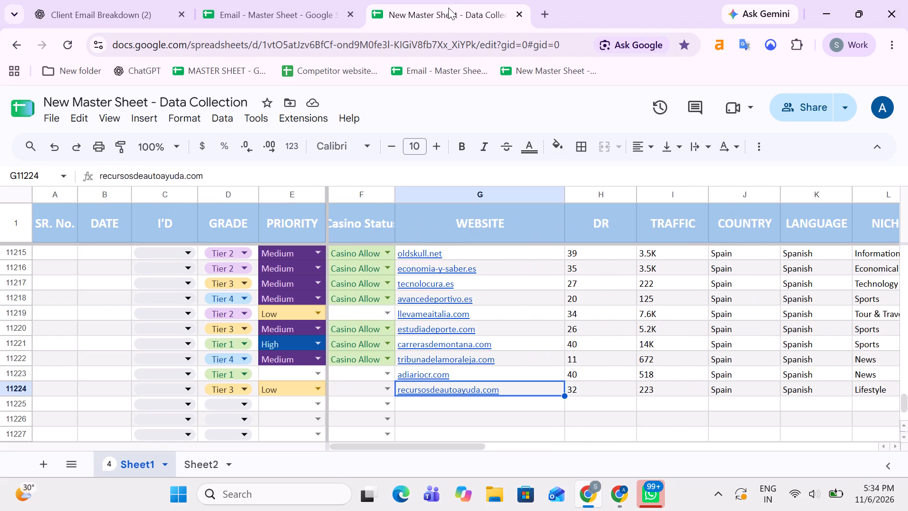
pyautogui.press('Down')
pyautogui.press('Down')
pyautogui.press('Down')
pyautogui.press('Down')
pyautogui.press('Down')
pyautogui.press('Down')
pyautogui.press('Down')
pyautogui.press('Down')
pyautogui.press('Down')
pyautogui.press('Down')
pyautogui.press('Up')
pyautogui.press('Up')
pyautogui.press('Up')
pyautogui.press('Up')
pyautogui.press('Up')
pyautogui.press('Up')
pyautogui.press('Up')
pyautogui.press('Up')
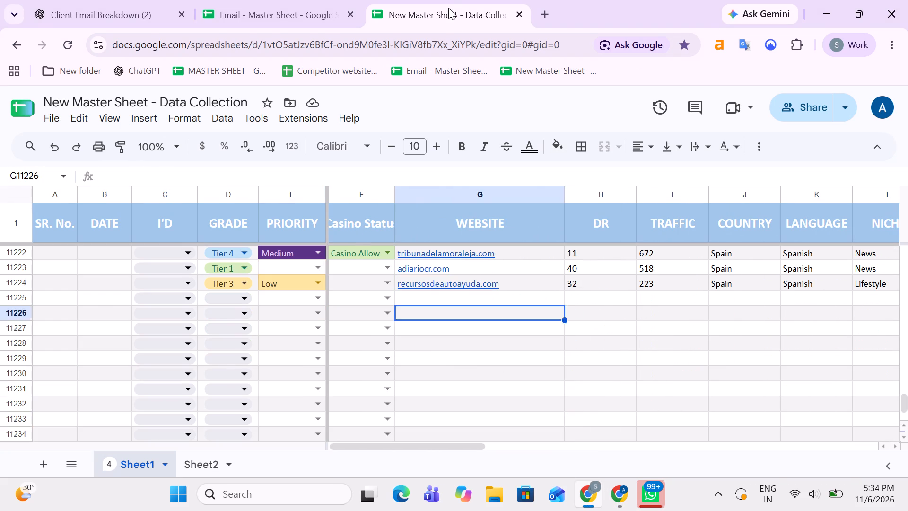
pyautogui.press('Up')
pyautogui.hotkey('alt', 'Tab')
pyautogui.scroll(-7, 576, 215)
pyautogui.scroll(8, 573, 228)
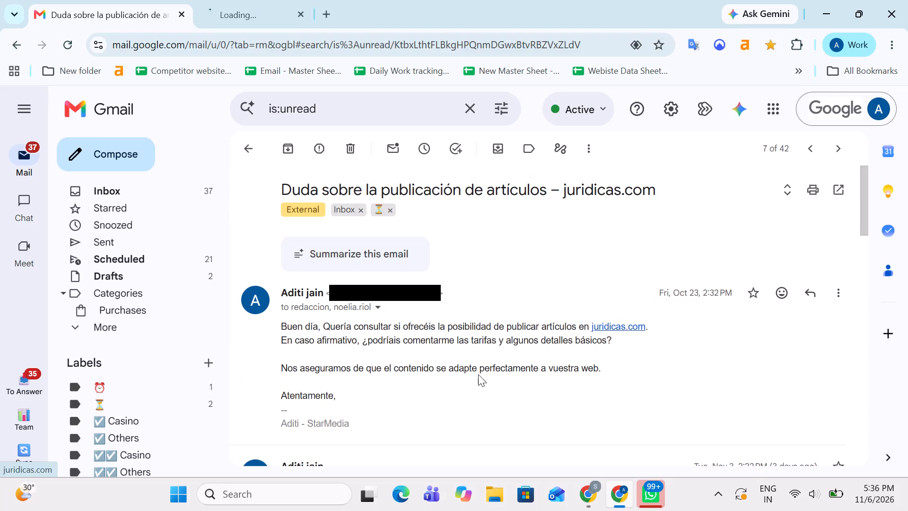
# Look over the colleague's referral message and translate the publisher's message of Nov 3, 5:06 PM, on publication requirements, to English.
pyautogui.scroll(-4, 397, 362)
pyautogui.click(410, 250)
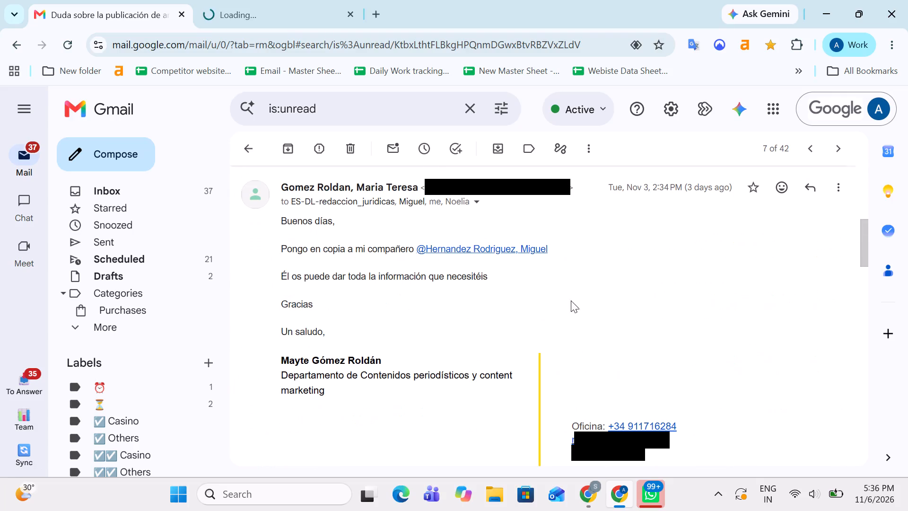
pyautogui.scroll(-4, 545, 341)
pyautogui.scroll(-5, 374, 312)
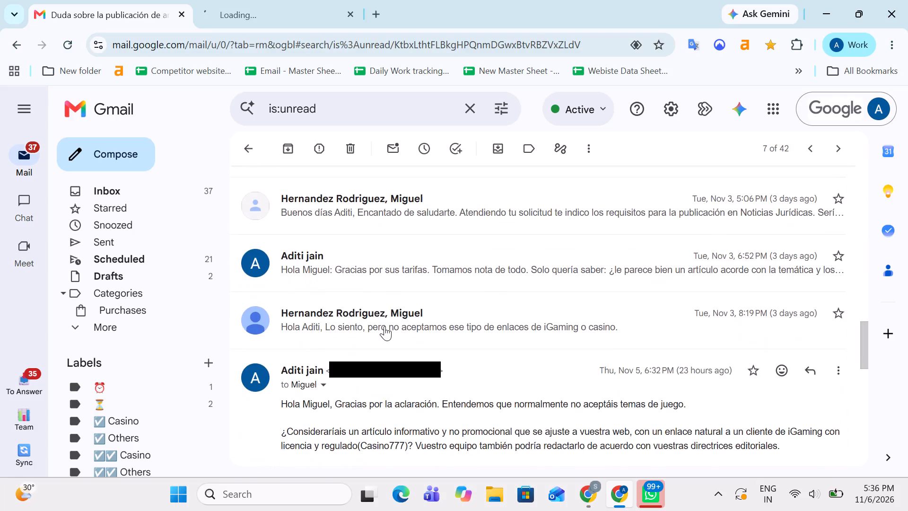
pyautogui.click(391, 220)
pyautogui.click(358, 254)
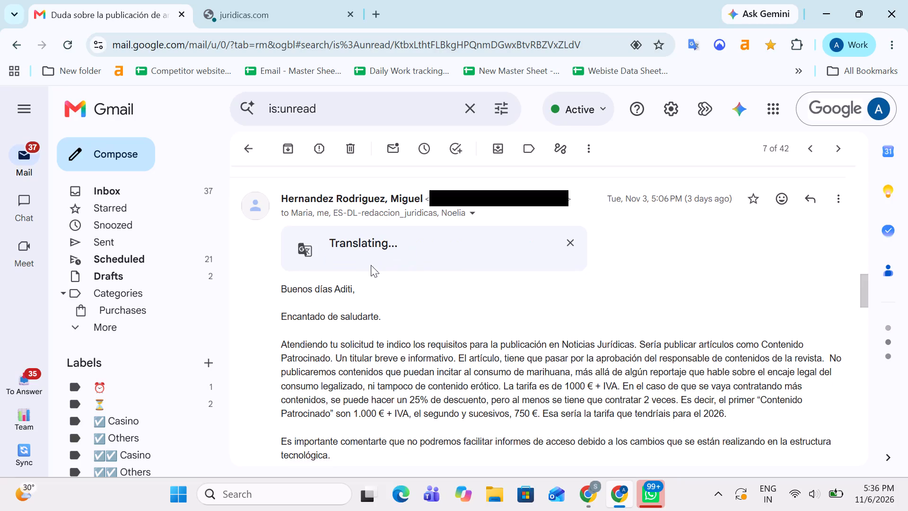
pyautogui.scroll(-1, 420, 305)
# Continue to the juridicas.com site in its own tab and return to the mail to read the translated requirements.
pyautogui.click(277, 0)
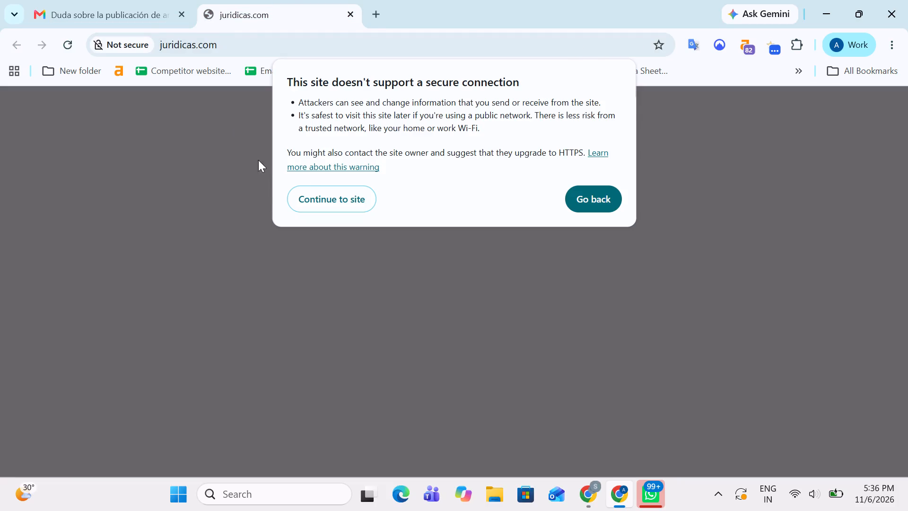
pyautogui.click(312, 193)
pyautogui.click(131, 0)
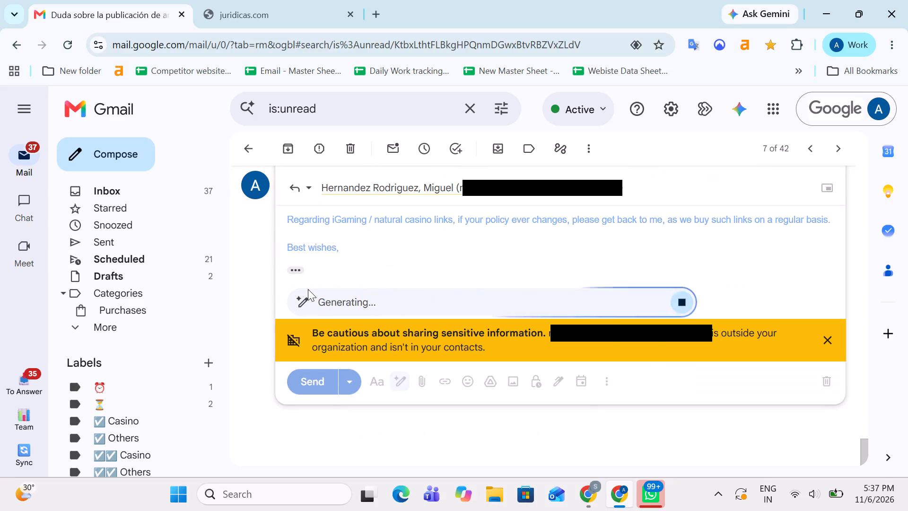
# Generate a draft reply to the publisher in the email thread linked to juridicas.com.
pyautogui.scroll(1, 308, 289)
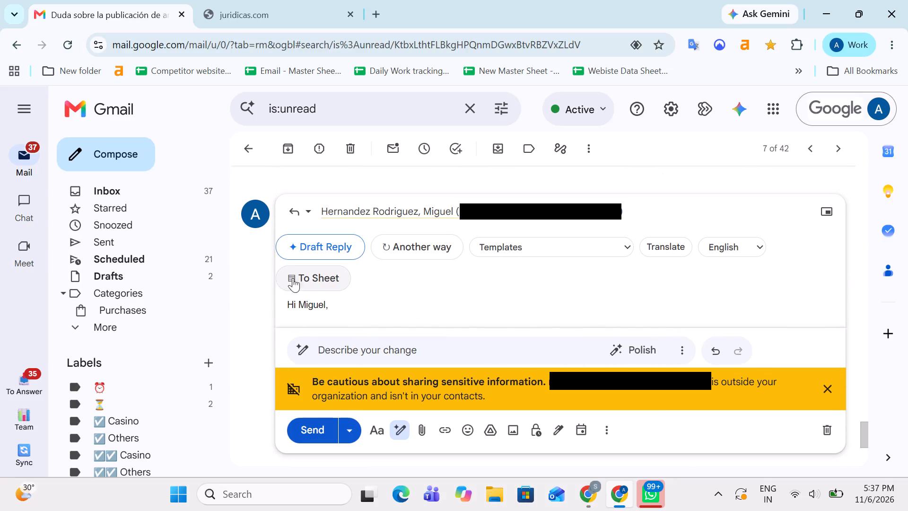
pyautogui.scroll(-1, 311, 304)
pyautogui.click(327, 174)
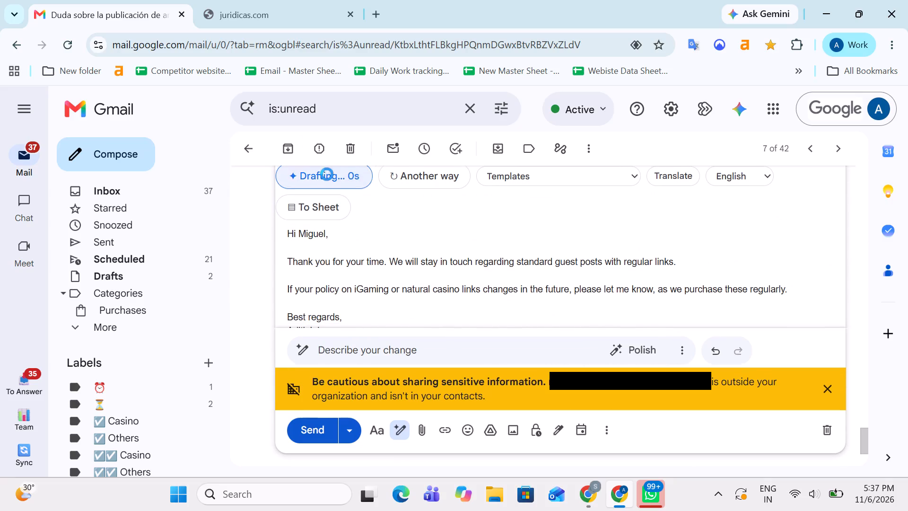
# Try to reload the juridicas.com site in its browser tab.
pyautogui.click(248, 0)
pyautogui.click(236, 443)
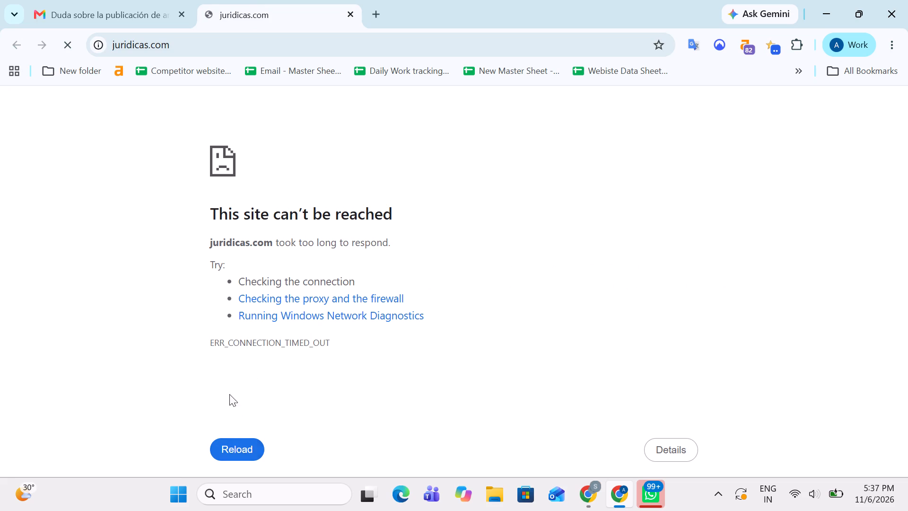
pyautogui.click(236, 35)
pyautogui.moveTo(236, 35); pyautogui.dragTo(163, 38)
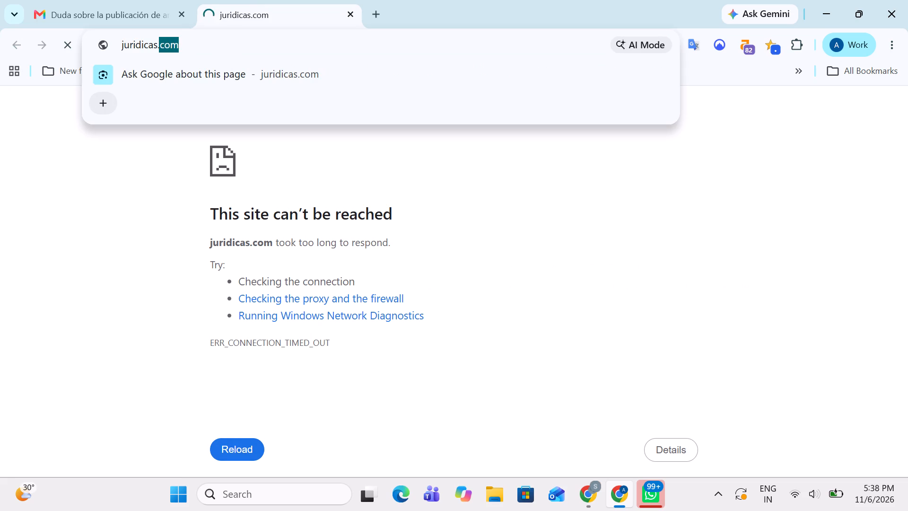
pyautogui.click(48, 296)
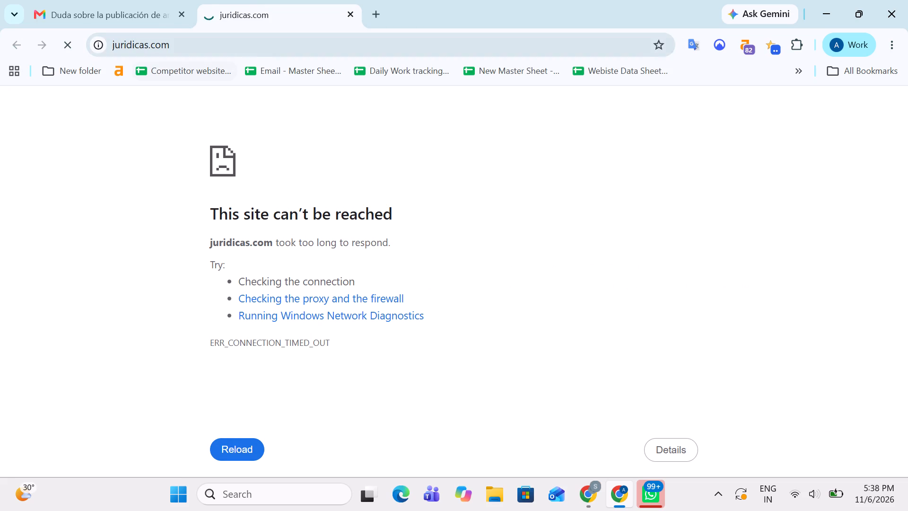
pyautogui.click(290, 39)
pyautogui.moveTo(290, 39); pyautogui.dragTo(148, 52)
pyautogui.hotkey('ctrl', 'c')
pyautogui.hotkey('ctrl', 'c')
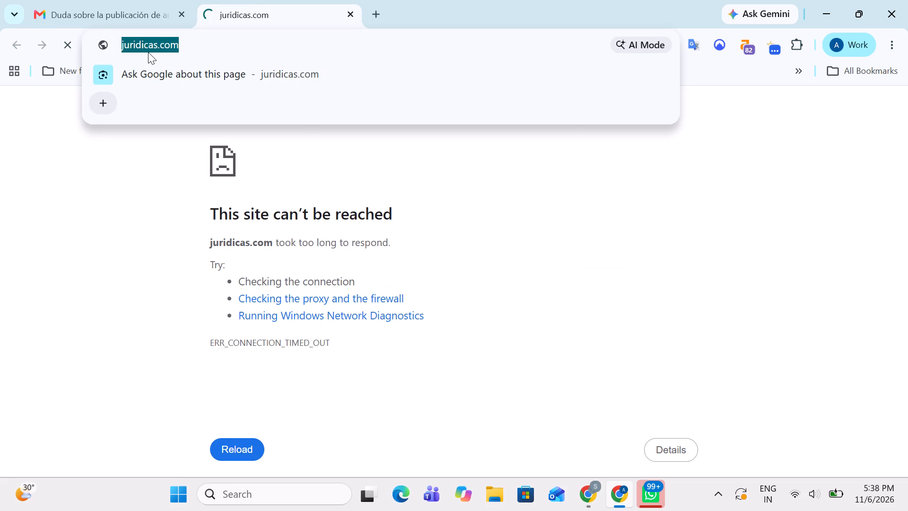
pyautogui.hotkey('alt', 'Tab')
pyautogui.press('Return')
pyautogui.hotkey('ctrl', 'v')
pyautogui.press('BackSpace')
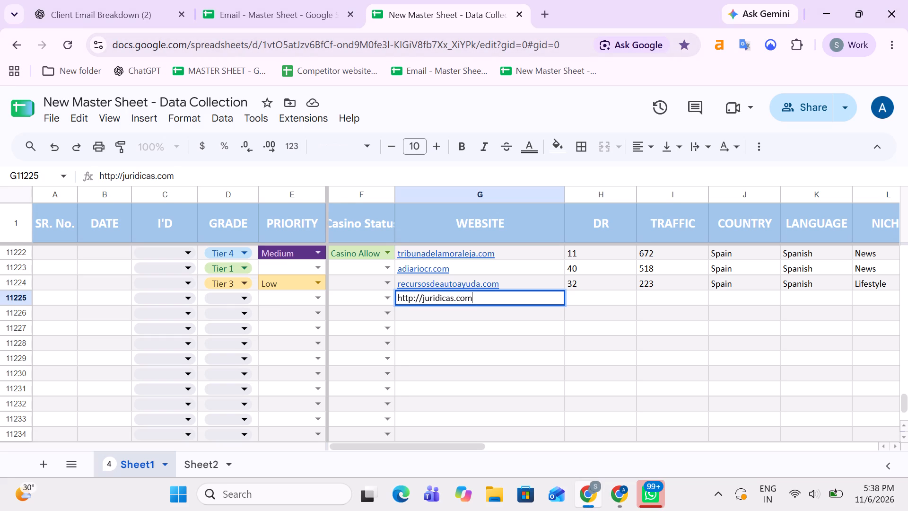
pyautogui.press('Up')
pyautogui.press('Right')
pyautogui.press('Right')
pyautogui.press('Right')
pyautogui.press('Right')
pyautogui.press('Right')
pyautogui.press('Right')
pyautogui.press('Right')
pyautogui.press('BackSpace')
pyautogui.press('BackSpace')
pyautogui.press('BackSpace')
pyautogui.press('BackSpace')
pyautogui.press('BackSpace')
pyautogui.press('BackSpace')
pyautogui.press('BackSpace')
pyautogui.press('BackSpace')
pyautogui.press('BackSpace')
pyautogui.press('BackSpace')
pyautogui.press('BackSpace')
pyautogui.press('Tab')
# Check the Ahrefs metrics for juridicas.com in the other browser window and record DR 82 and TRAFFIC 187.9K in row 11225.
pyautogui.hotkey('alt', 'Tab')
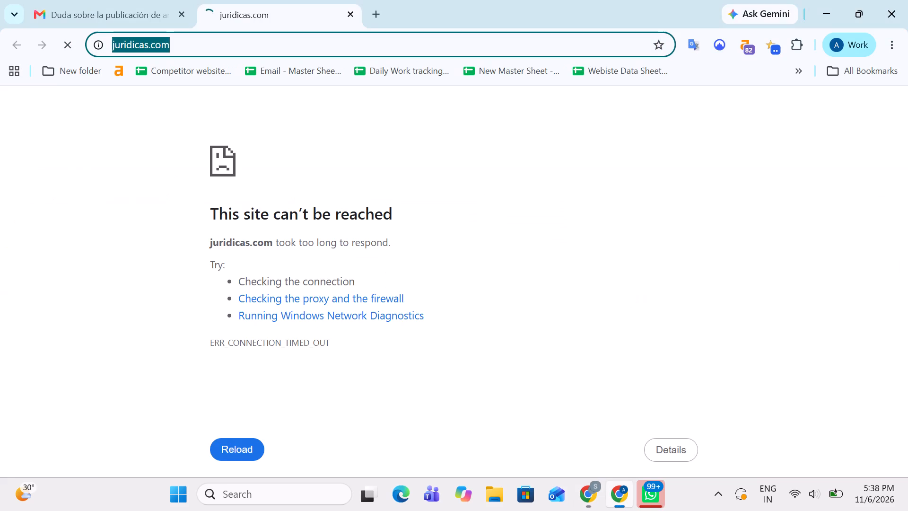
pyautogui.scroll(-6, 306, 246)
pyautogui.click(742, 49)
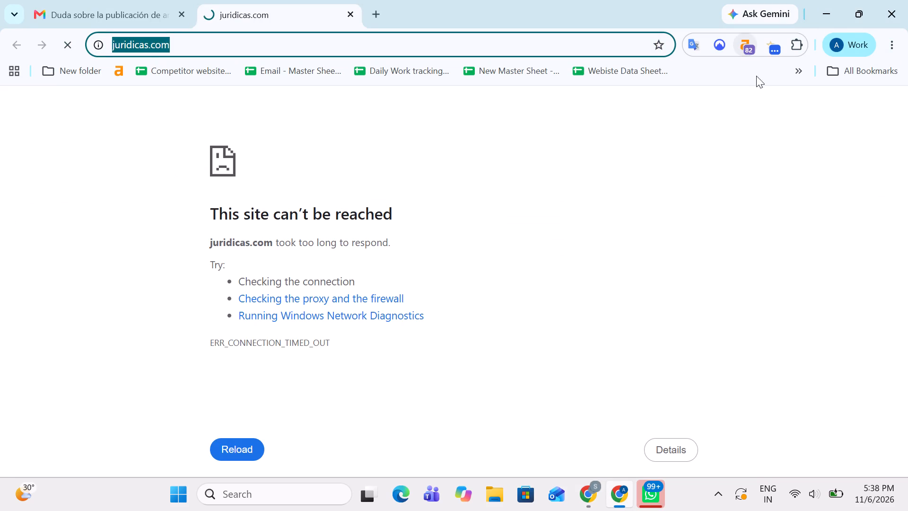
pyautogui.hotkey('alt', 'Tab')
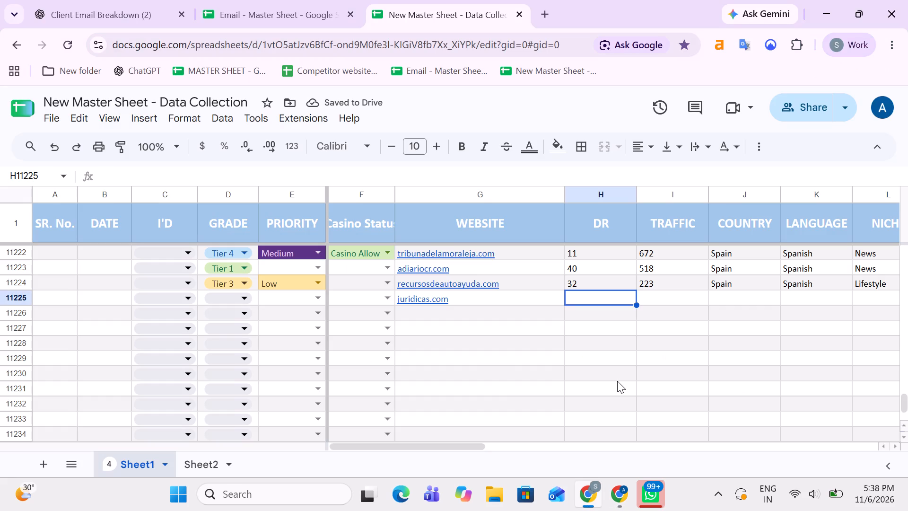
pyautogui.write('82')
pyautogui.press('Right')
pyautogui.hotkey('alt', 'Tab')
pyautogui.hotkey('alt', 'Tab')
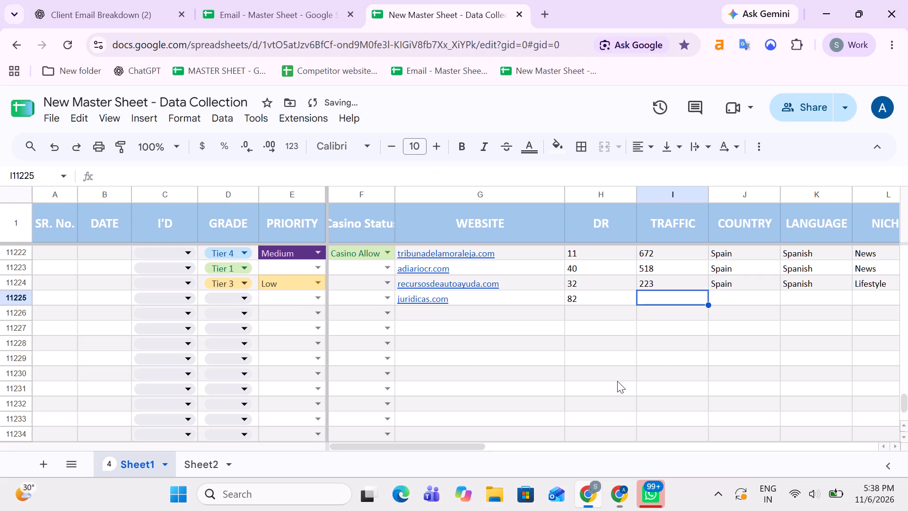
pyautogui.write('187')
pyautogui.press('Tab')
pyautogui.press('Left')
pyautogui.press('Return')
pyautogui.press('.')
pyautogui.hotkey('alt', 'Tab')
pyautogui.hotkey('alt', 'Tab')
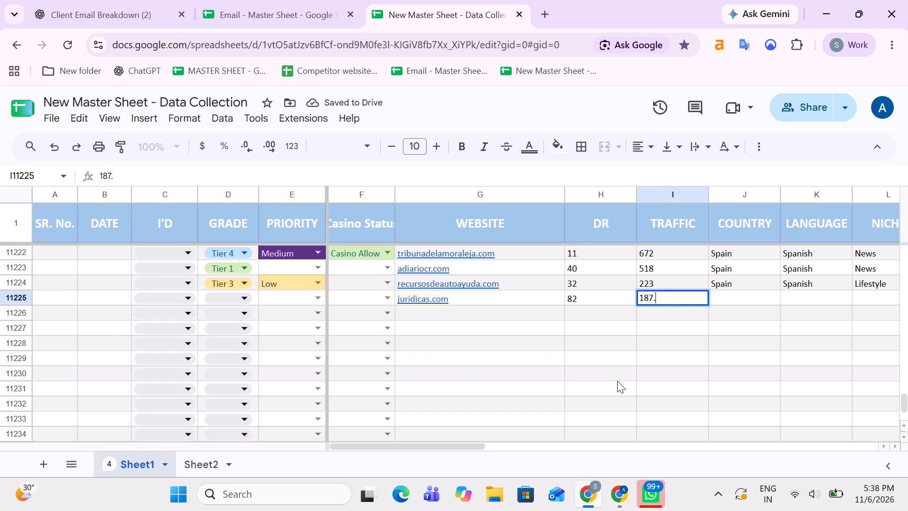
pyautogui.write('9K')
pyautogui.press('Right')
pyautogui.press('Right')
pyautogui.press('Tab')
pyautogui.hotkey('alt', 'Tab')
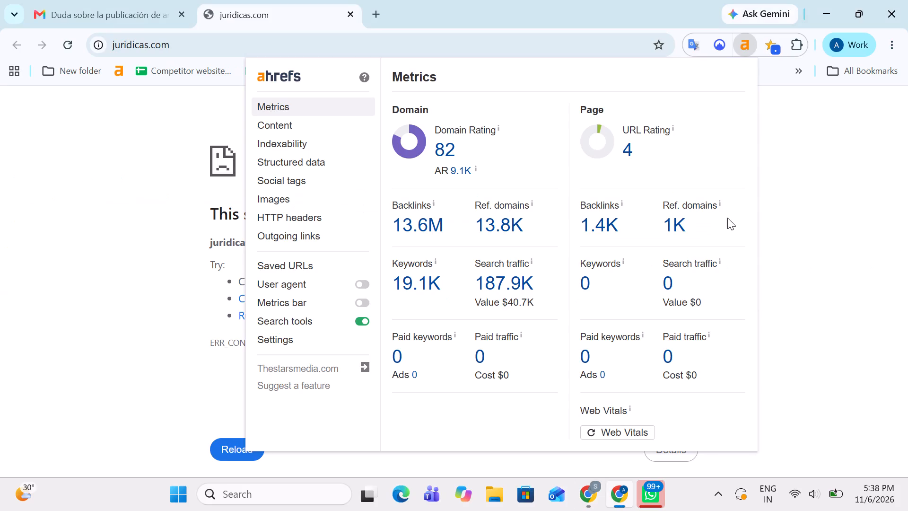
pyautogui.click(773, 55)
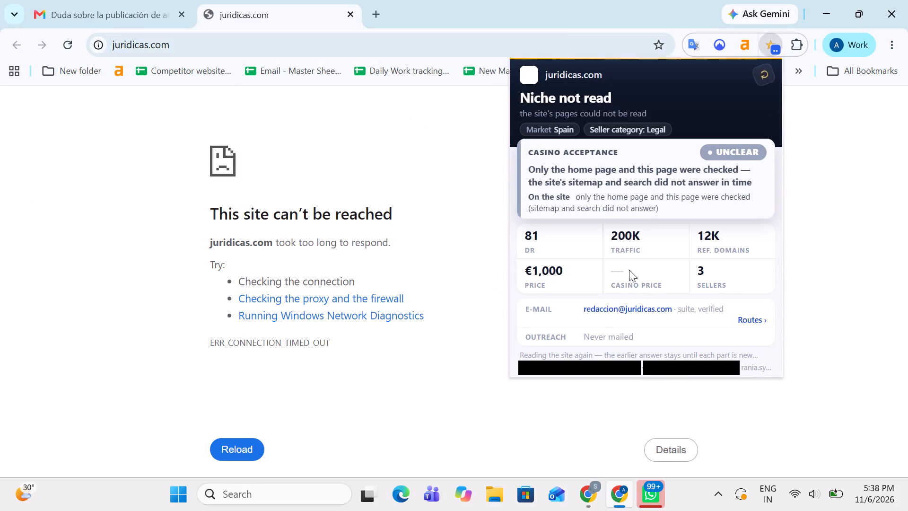
# In the master sheet's juridicas.com row 11225, record COUNTRY Spain, LANGUAGE Spanish and NICHE Legal.
pyautogui.hotkey('alt', 'Tab')
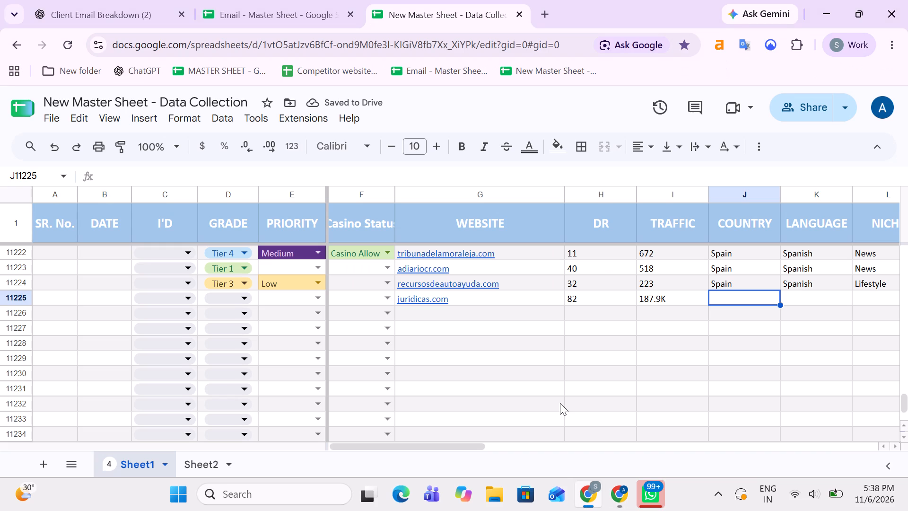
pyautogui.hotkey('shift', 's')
pyautogui.press('Right')
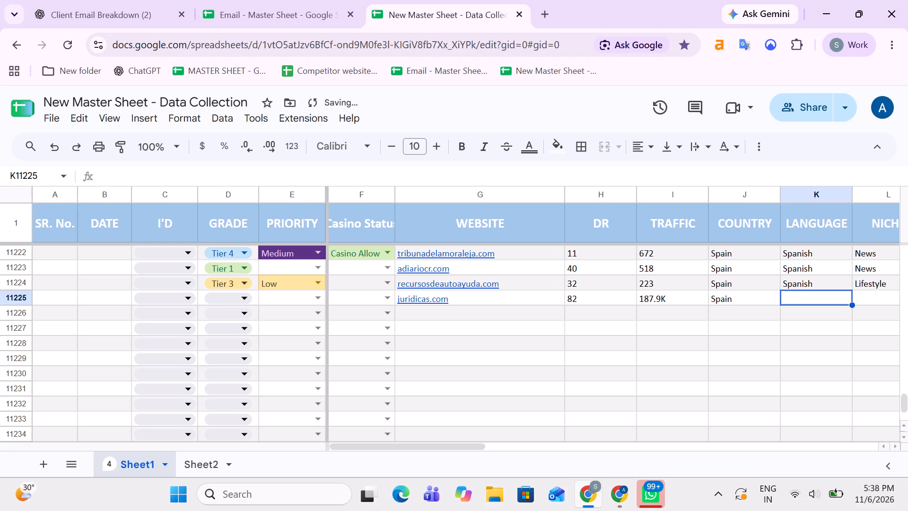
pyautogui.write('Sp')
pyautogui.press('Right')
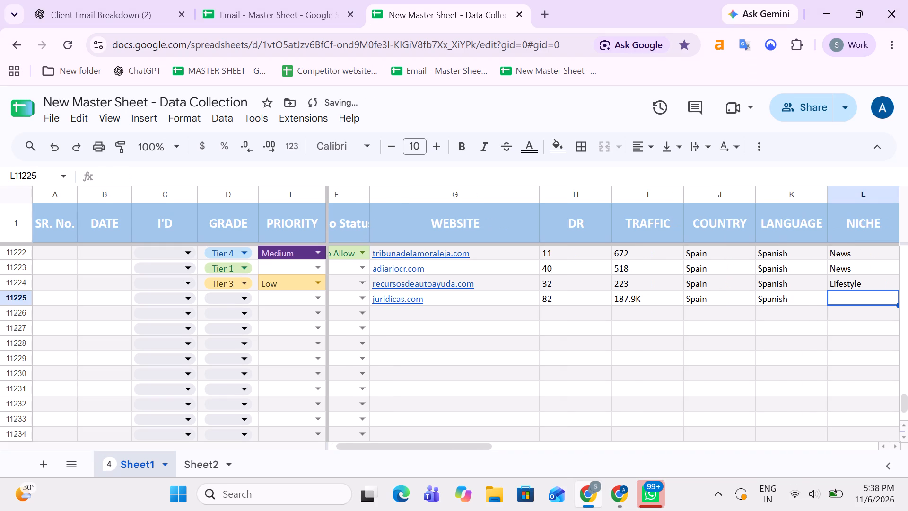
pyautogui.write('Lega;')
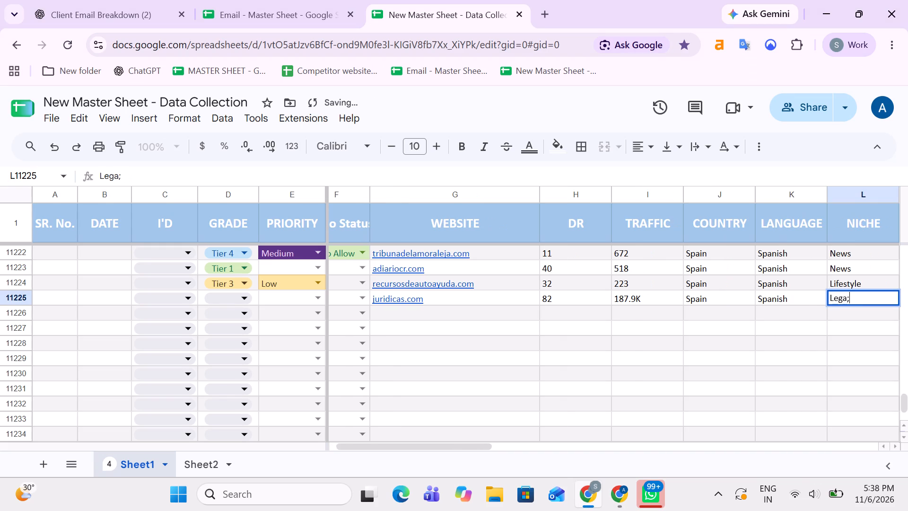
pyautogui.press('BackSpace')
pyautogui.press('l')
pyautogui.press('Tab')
# Record a PRICE of 1000 and a CASINO PRICE of NA for juridicas.com.
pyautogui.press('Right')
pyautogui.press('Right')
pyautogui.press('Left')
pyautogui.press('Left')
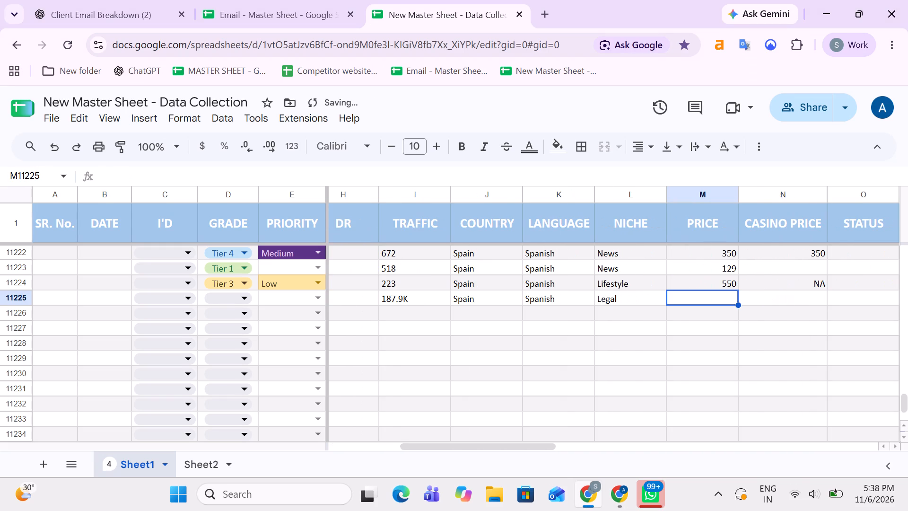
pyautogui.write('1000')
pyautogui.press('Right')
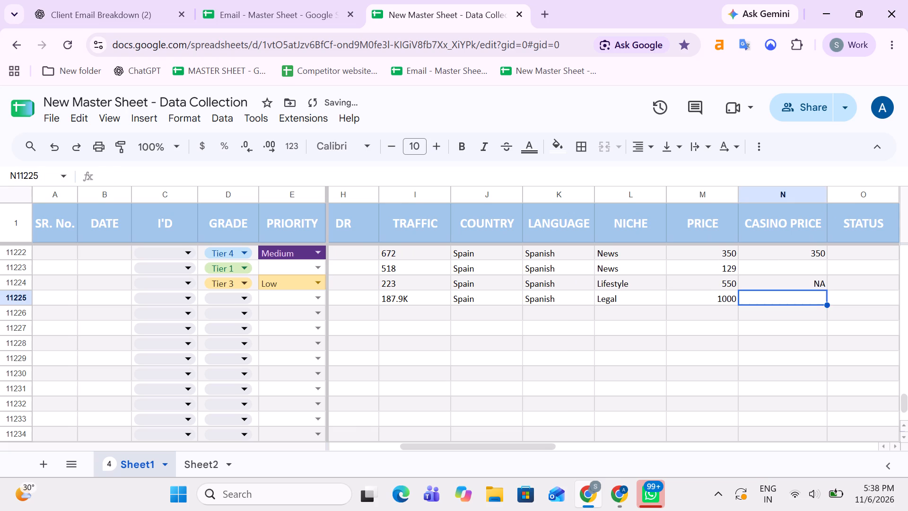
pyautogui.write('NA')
# Set the LINK POLICY of juridicas.com to Sponsored Tag.
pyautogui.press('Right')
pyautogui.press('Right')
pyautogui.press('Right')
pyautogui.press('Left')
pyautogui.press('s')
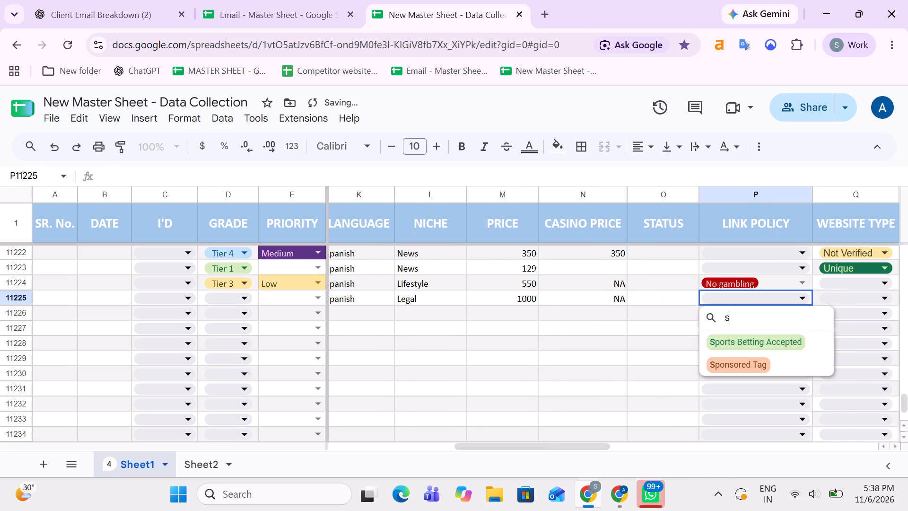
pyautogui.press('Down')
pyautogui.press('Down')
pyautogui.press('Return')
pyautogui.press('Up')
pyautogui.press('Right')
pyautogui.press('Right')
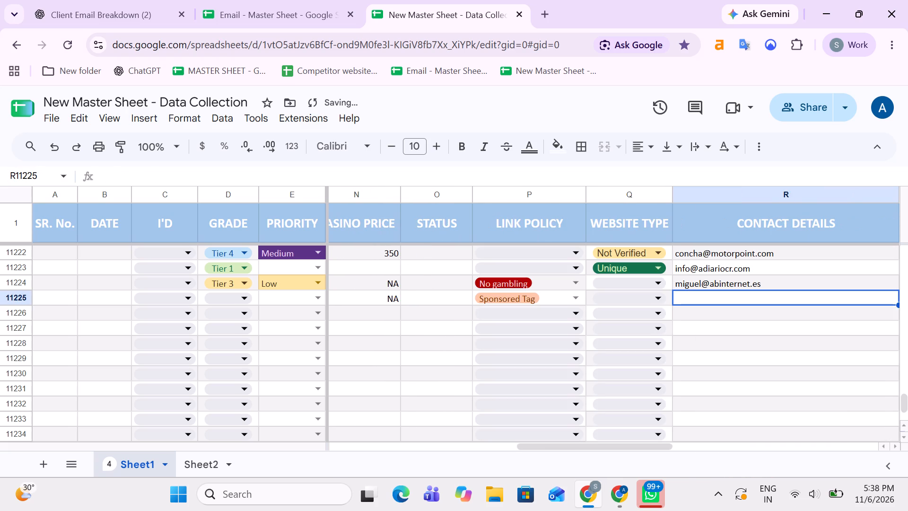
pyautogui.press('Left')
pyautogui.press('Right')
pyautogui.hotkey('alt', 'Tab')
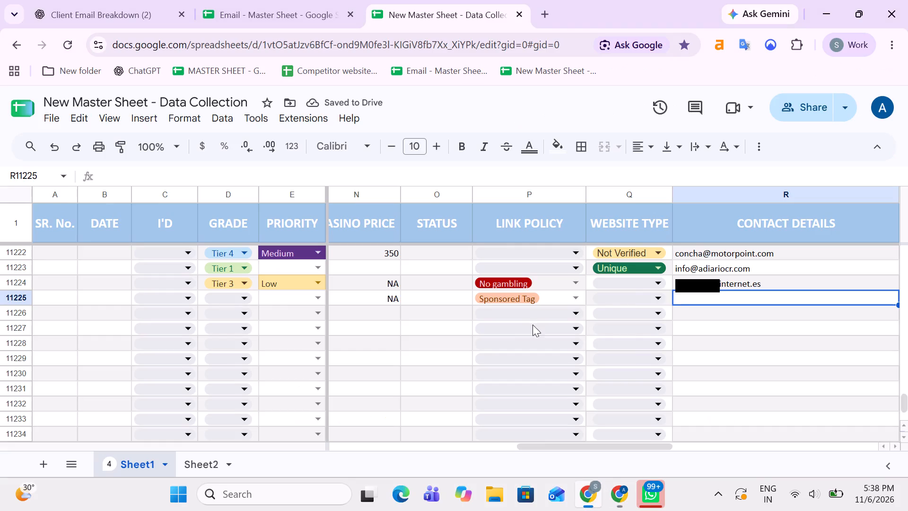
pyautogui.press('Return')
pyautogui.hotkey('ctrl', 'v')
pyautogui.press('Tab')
# Set PRIORITY to Low and GRADE to Tier 1 for juridicas.com in row 11225.
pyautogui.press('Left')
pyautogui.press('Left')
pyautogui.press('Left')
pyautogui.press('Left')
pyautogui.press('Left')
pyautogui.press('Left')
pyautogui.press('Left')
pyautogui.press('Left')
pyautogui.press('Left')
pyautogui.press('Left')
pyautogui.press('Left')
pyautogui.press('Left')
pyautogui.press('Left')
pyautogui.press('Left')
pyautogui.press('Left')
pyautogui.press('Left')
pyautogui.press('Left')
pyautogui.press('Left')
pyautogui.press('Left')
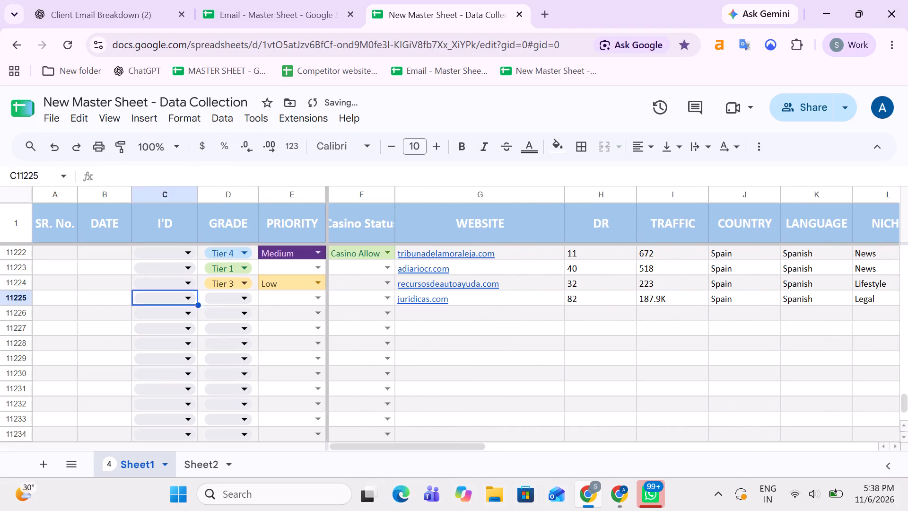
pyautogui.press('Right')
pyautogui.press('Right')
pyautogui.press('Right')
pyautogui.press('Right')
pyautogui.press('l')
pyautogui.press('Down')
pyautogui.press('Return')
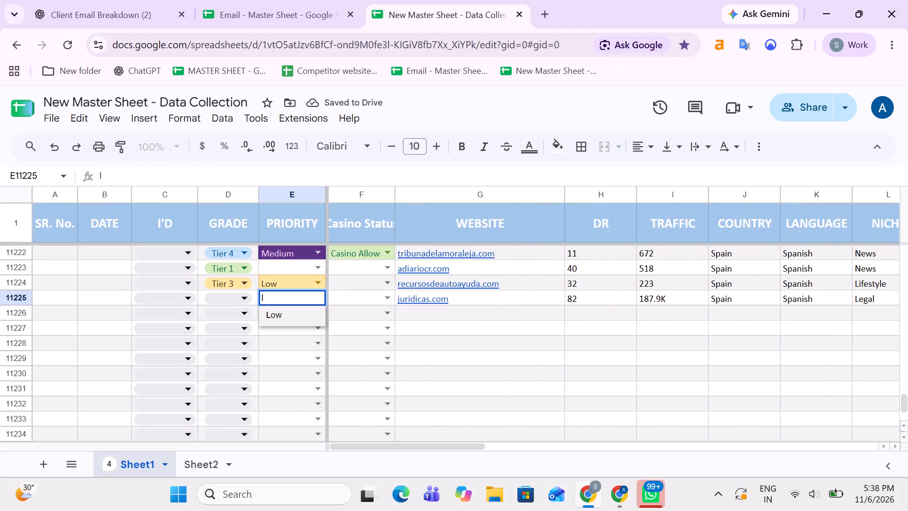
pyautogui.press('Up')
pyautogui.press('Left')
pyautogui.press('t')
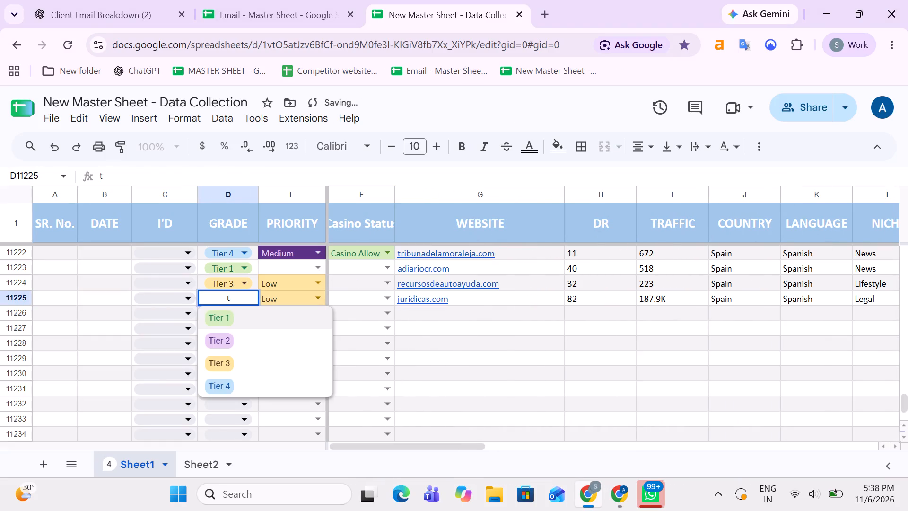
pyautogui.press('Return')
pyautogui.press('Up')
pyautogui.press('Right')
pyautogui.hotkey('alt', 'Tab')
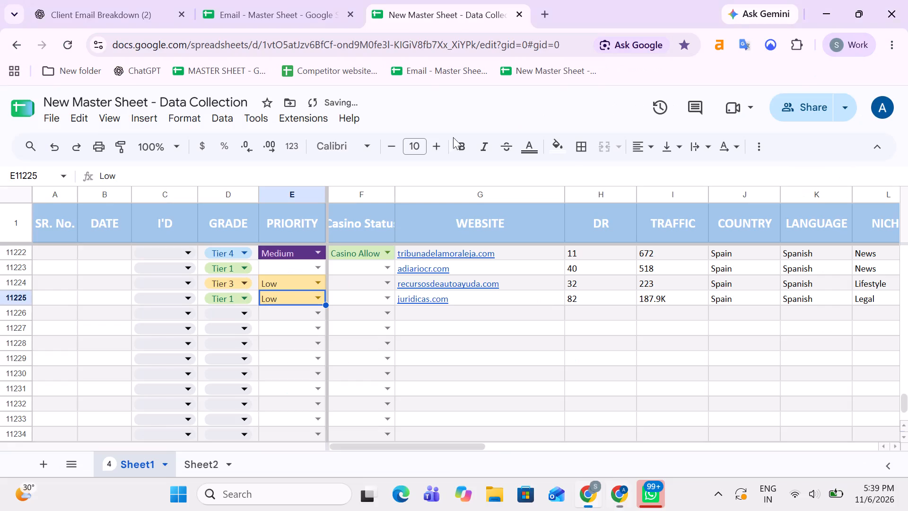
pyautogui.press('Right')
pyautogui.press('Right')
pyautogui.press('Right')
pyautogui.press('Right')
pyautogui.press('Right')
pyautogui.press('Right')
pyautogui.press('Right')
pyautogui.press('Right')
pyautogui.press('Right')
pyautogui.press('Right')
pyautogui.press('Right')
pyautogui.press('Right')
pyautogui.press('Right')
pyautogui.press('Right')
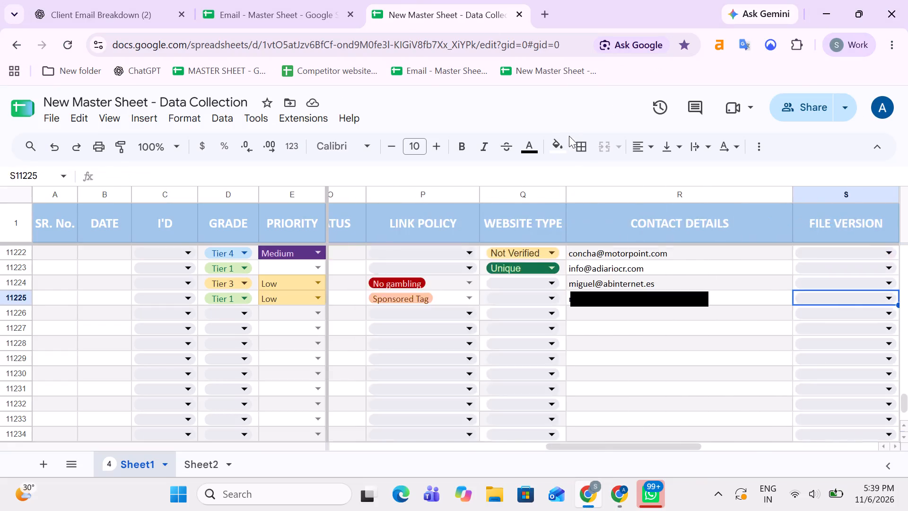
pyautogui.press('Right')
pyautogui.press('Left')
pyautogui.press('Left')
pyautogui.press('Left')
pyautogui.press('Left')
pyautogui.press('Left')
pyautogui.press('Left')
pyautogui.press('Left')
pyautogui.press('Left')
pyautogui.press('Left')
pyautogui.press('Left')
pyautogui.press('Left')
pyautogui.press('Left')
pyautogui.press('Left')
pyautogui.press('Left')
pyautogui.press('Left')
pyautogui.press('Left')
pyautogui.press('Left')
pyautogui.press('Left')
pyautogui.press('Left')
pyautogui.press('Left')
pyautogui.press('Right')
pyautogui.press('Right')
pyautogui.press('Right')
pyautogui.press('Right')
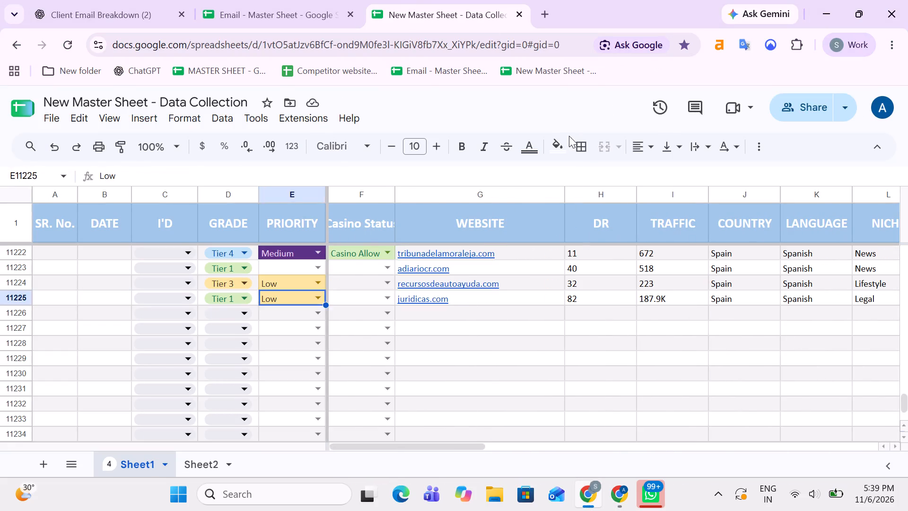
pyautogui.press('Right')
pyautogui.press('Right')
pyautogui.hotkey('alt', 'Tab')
pyautogui.scroll(-8, 578, 318)
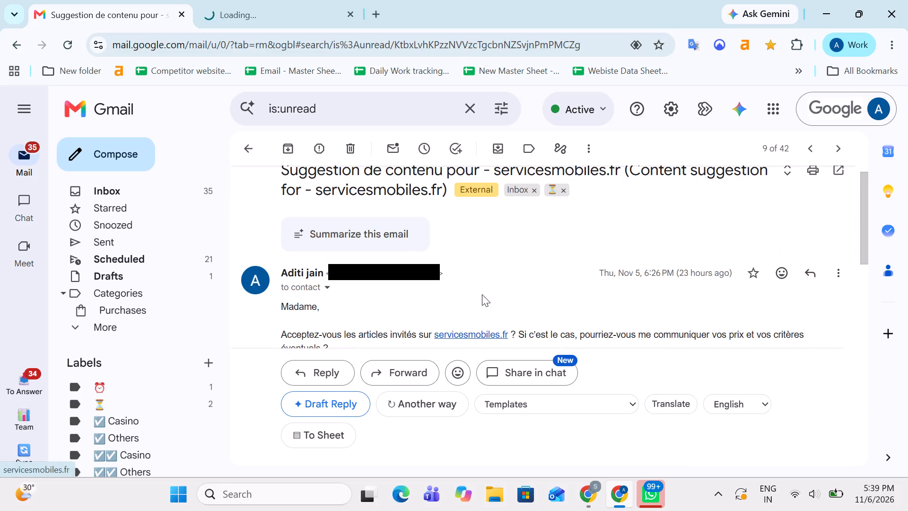
# Expand ADN CONTENTS's first rates message in the servicesmobiles.fr email thread and generate a draft reply.
pyautogui.scroll(-6, 481, 293)
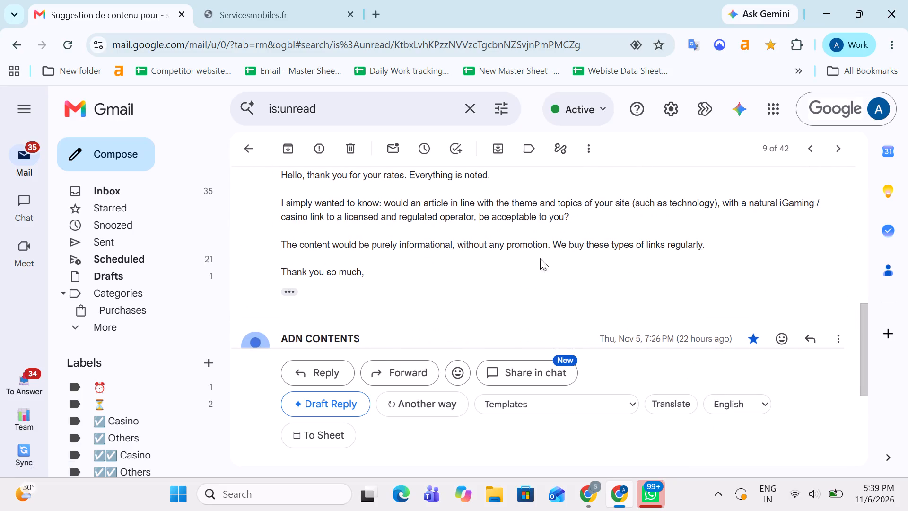
pyautogui.scroll(3, 440, 290)
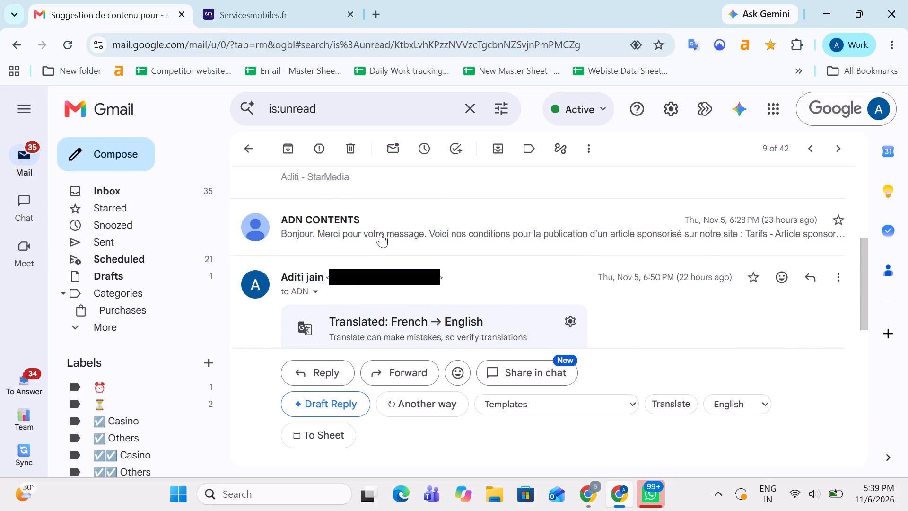
pyautogui.click(381, 233)
pyautogui.scroll(-1, 388, 307)
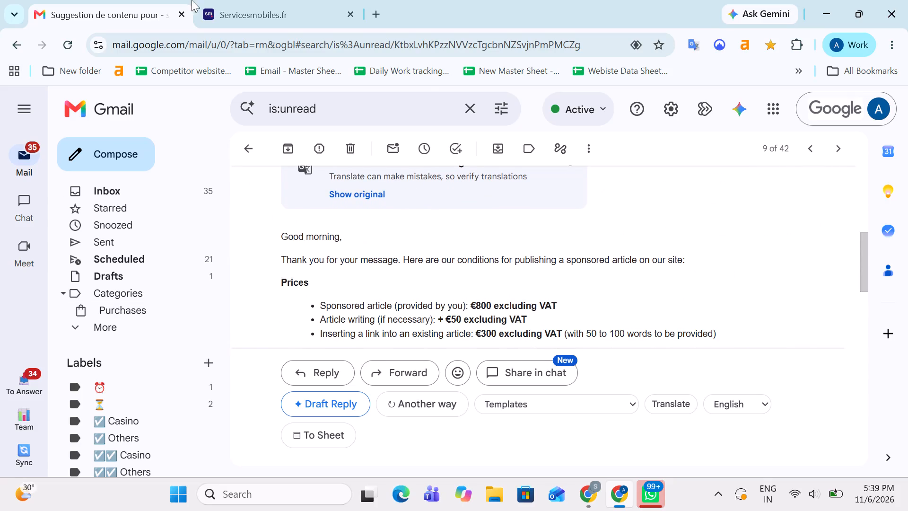
pyautogui.scroll(-1, 473, 231)
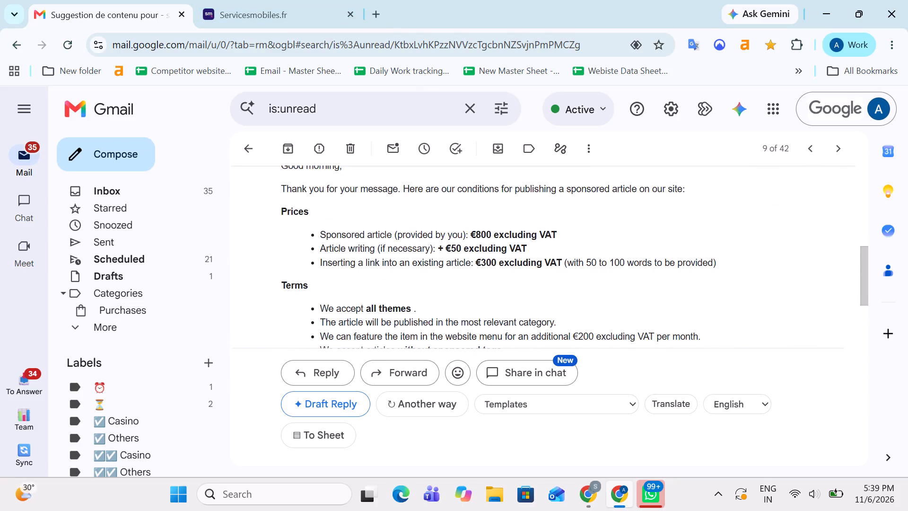
pyautogui.click(339, 405)
# Read the prices, terms, payment and discount conditions in the publisher's message about servicesmobiles.fr.
pyautogui.scroll(12, 467, 272)
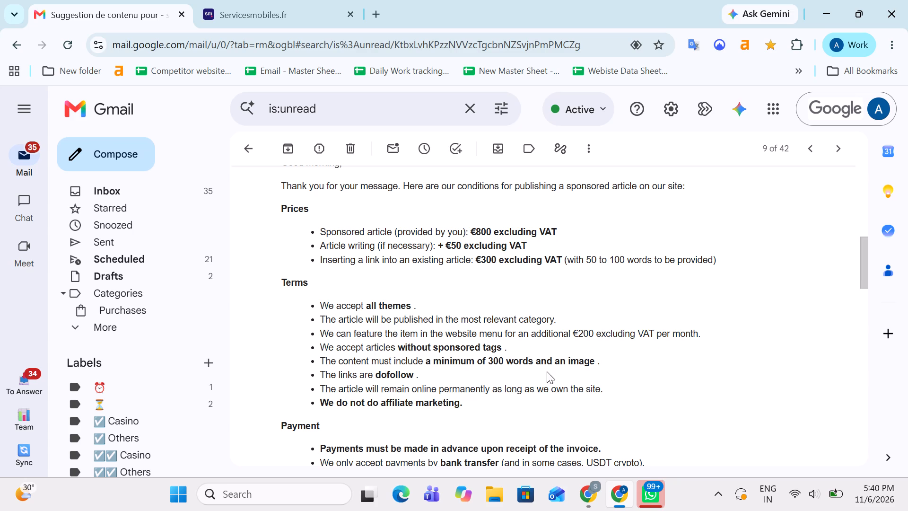
pyautogui.scroll(-1, 413, 372)
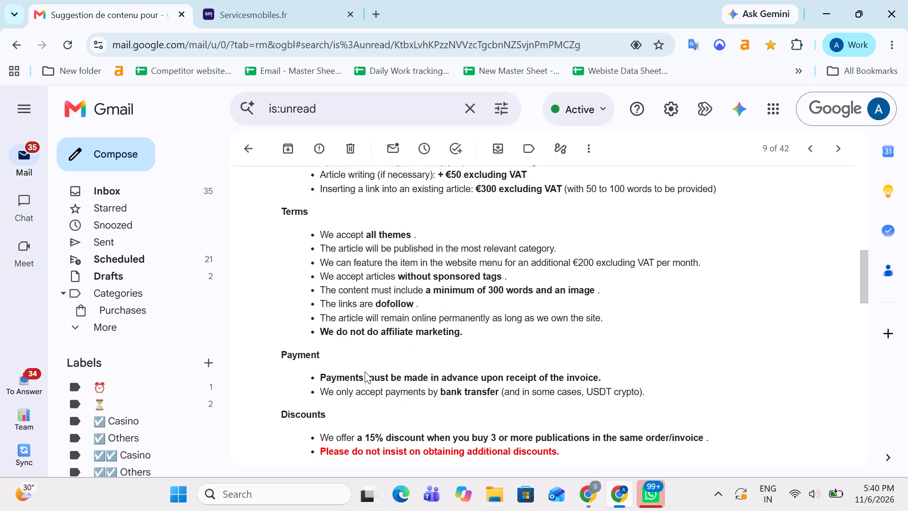
pyautogui.scroll(-1, 365, 371)
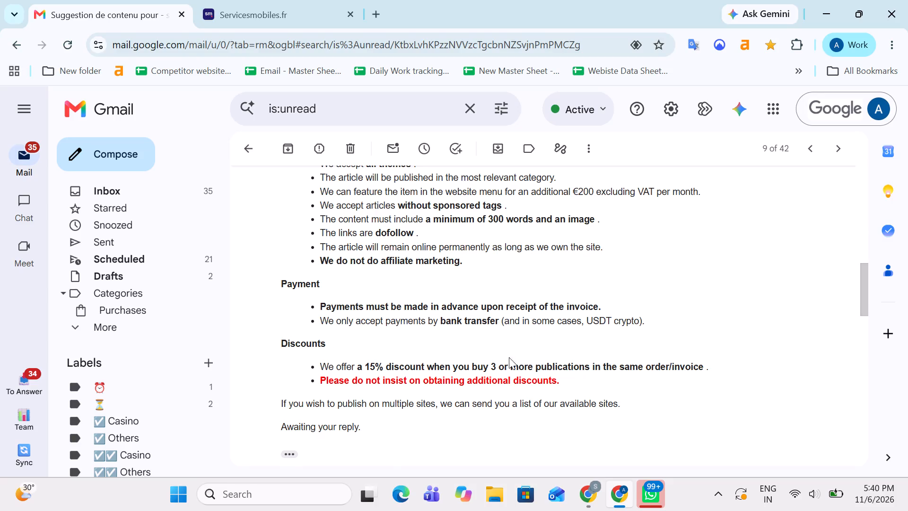
pyautogui.scroll(-2, 456, 373)
# Copy the domain servicesmobiles.fr from its browser tab into the WEBSITE column of row 11226 in the New Master Sheet.
pyautogui.click(241, 0)
pyautogui.click(239, 37)
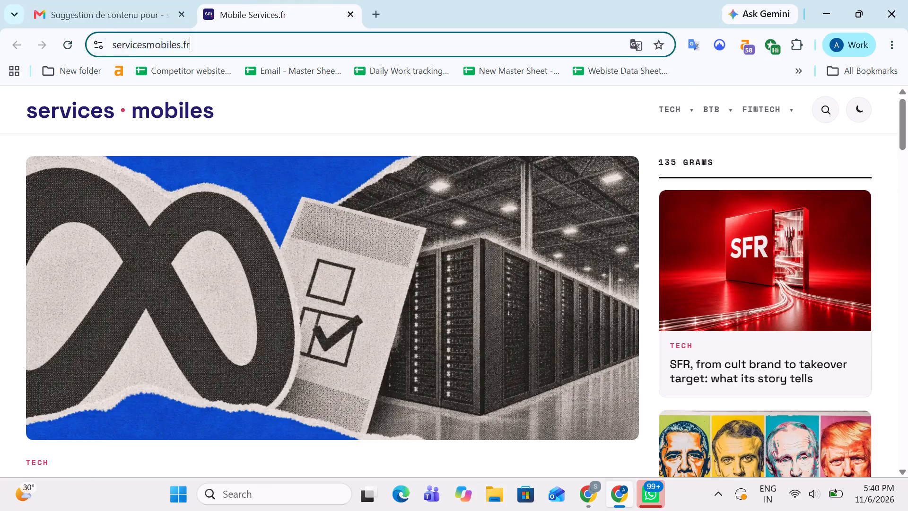
pyautogui.moveTo(239, 37); pyautogui.dragTo(220, 45)
pyautogui.hotkey('ctrl', 'c')
pyautogui.hotkey('ctrl', 'c')
pyautogui.hotkey('alt', 'Tab')
pyautogui.press('Down')
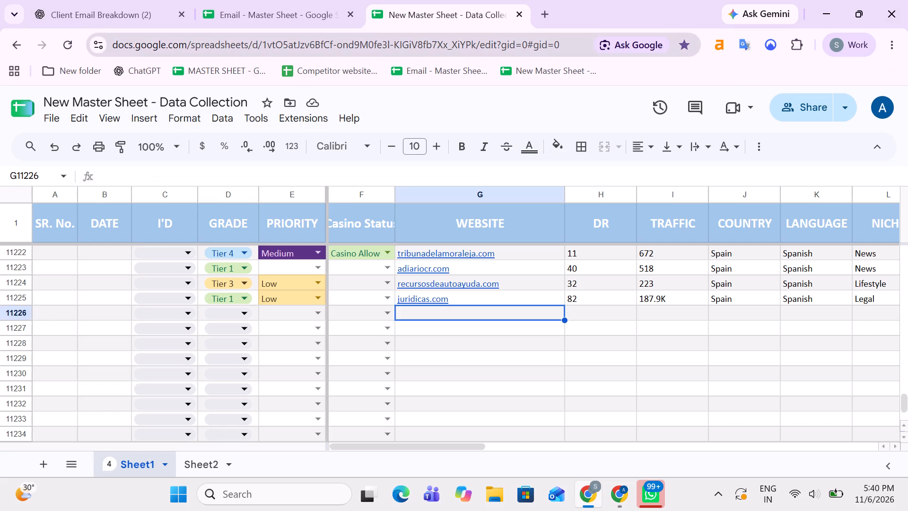
pyautogui.press('Return')
pyautogui.hotkey('ctrl', 'v')
pyautogui.press('Tab')
pyautogui.press('Left')
pyautogui.press('Right')
pyautogui.hotkey('alt', 'Tab')
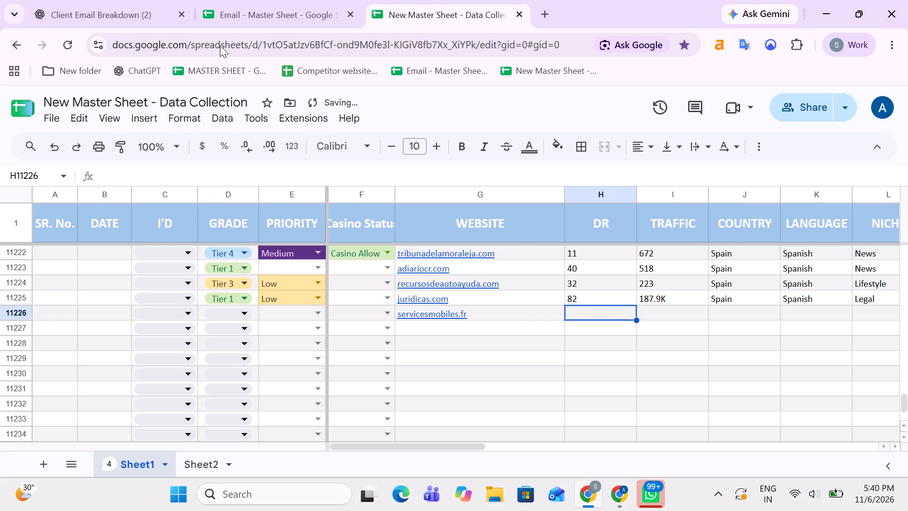
# Search the servicesmobiles.fr site for articles on Casino777.
pyautogui.scroll(-15, 425, 192)
pyautogui.scroll(20, 445, 220)
pyautogui.scroll(3, 445, 220)
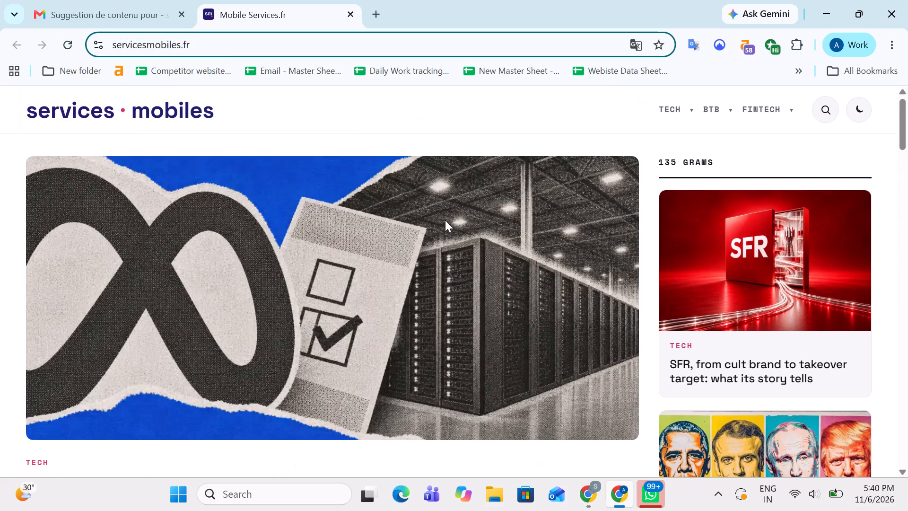
pyautogui.scroll(5, 445, 220)
pyautogui.click(829, 104)
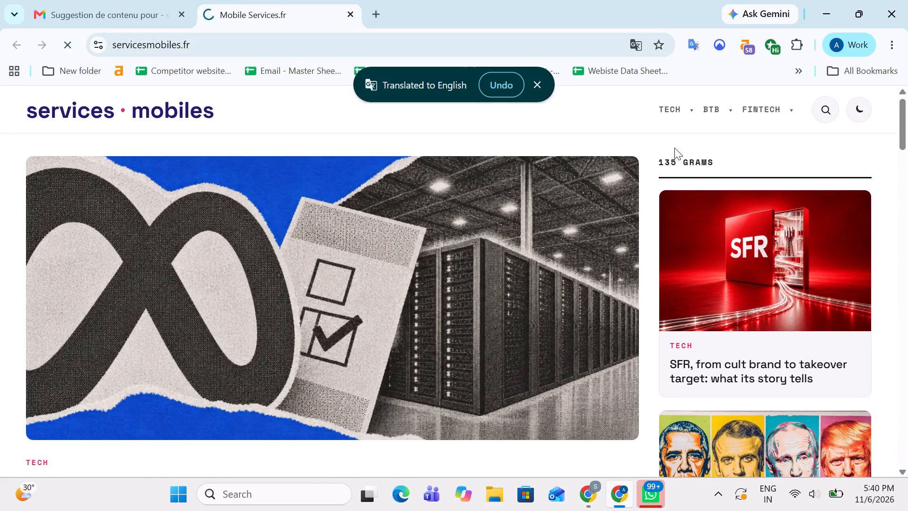
pyautogui.hotkey('shift', 'c')
pyautogui.click(459, 247)
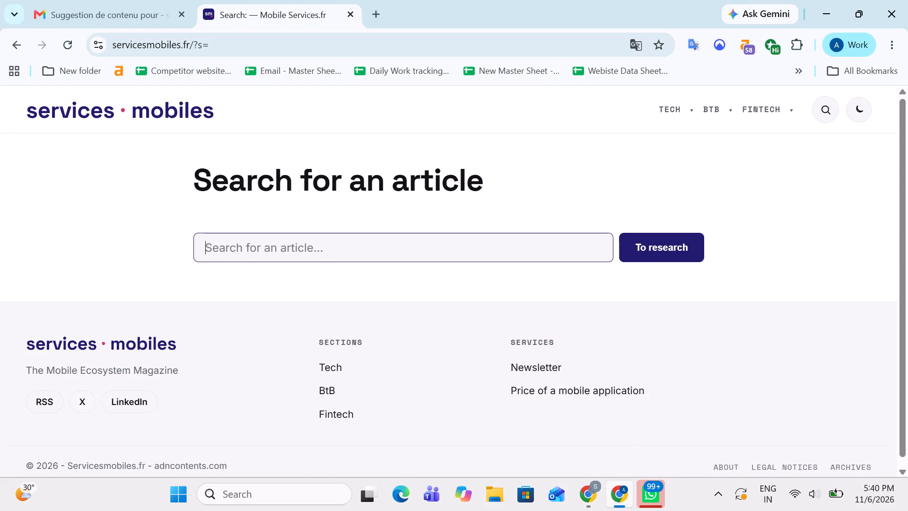
pyautogui.write('CAsi')
pyautogui.press('BackSpace')
pyautogui.press('BackSpace')
pyautogui.press('BackSpace')
pyautogui.write('asino777')
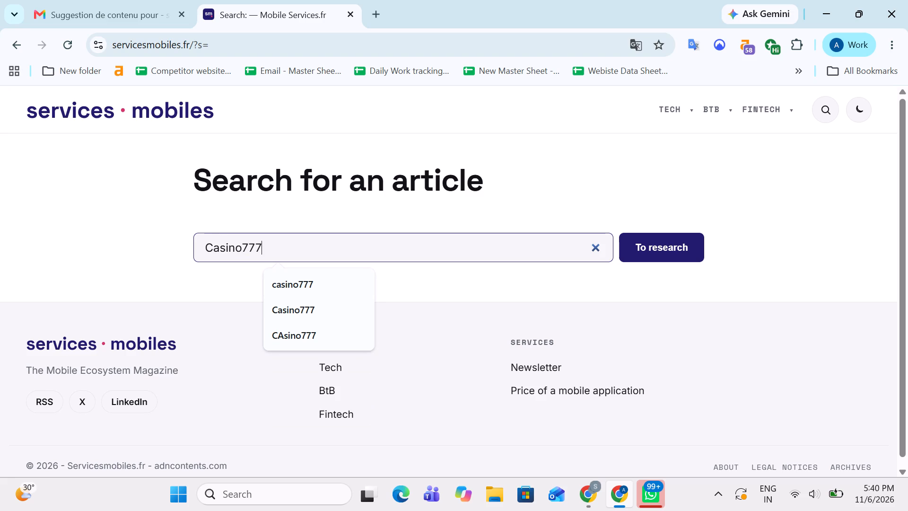
pyautogui.press('Return')
# Check the Ahrefs metrics for servicesmobiles.fr and record DR 58 and TRAFFIC 106 in row 11226.
pyautogui.click(747, 43)
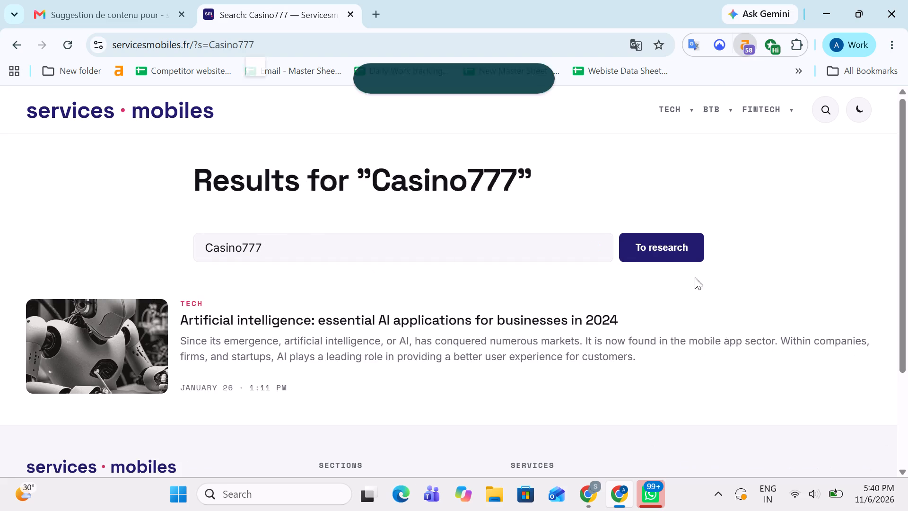
pyautogui.hotkey('alt', 'Tab')
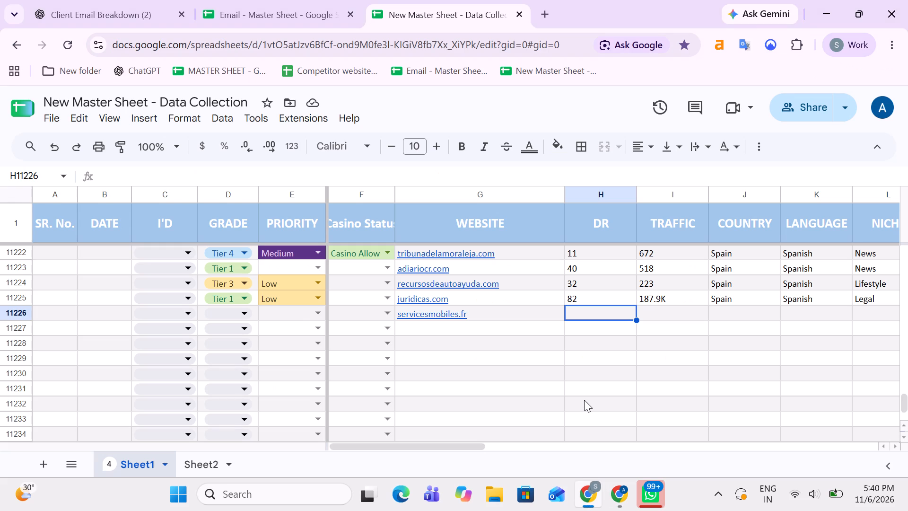
pyautogui.write('58')
pyautogui.press('Right')
pyautogui.write('106')
pyautogui.press('Right')
# Set COUNTRY to France and LANGUAGE to French for servicesmobiles.fr in row 11226.
pyautogui.hotkey('shift', 's')
pyautogui.press('BackSpace')
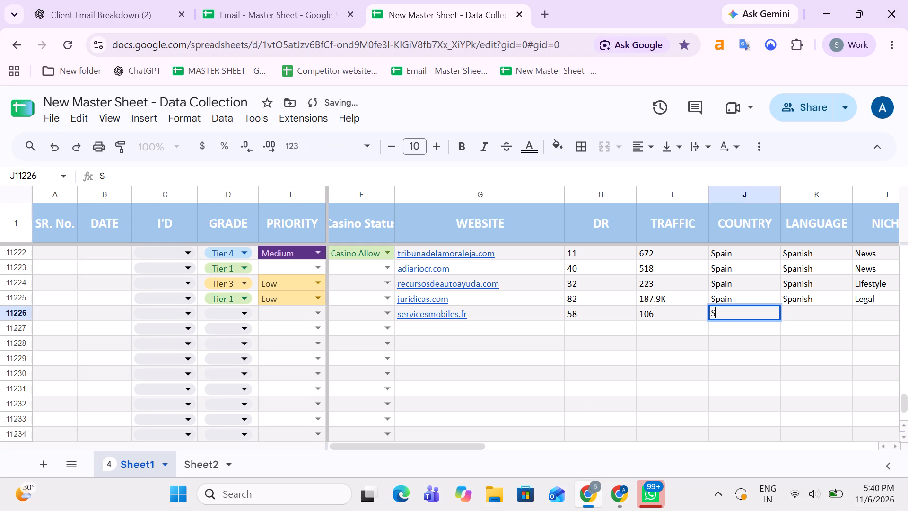
pyautogui.press('BackSpace')
pyautogui.write('Fr')
pyautogui.press('Right')
pyautogui.write('Fr')
pyautogui.press('Right')
pyautogui.press('Left')
pyautogui.press('Right')
pyautogui.press('Right')
pyautogui.press('Left')
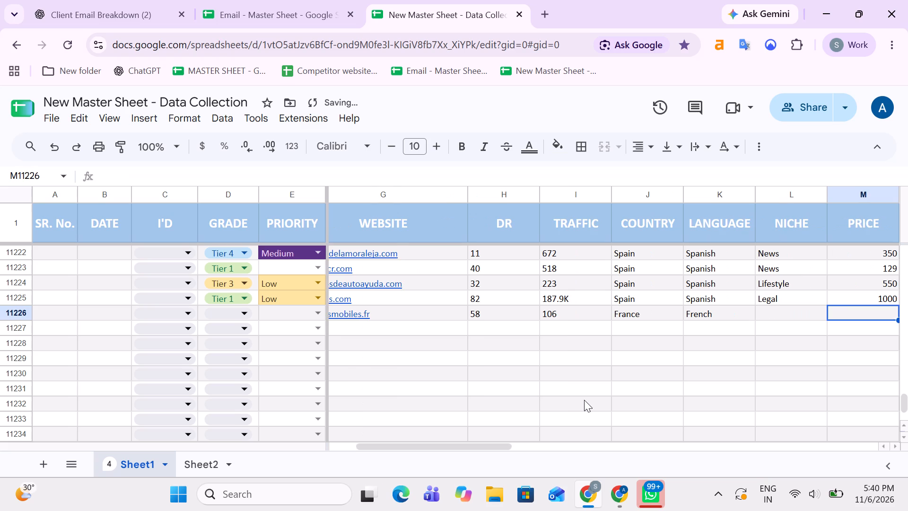
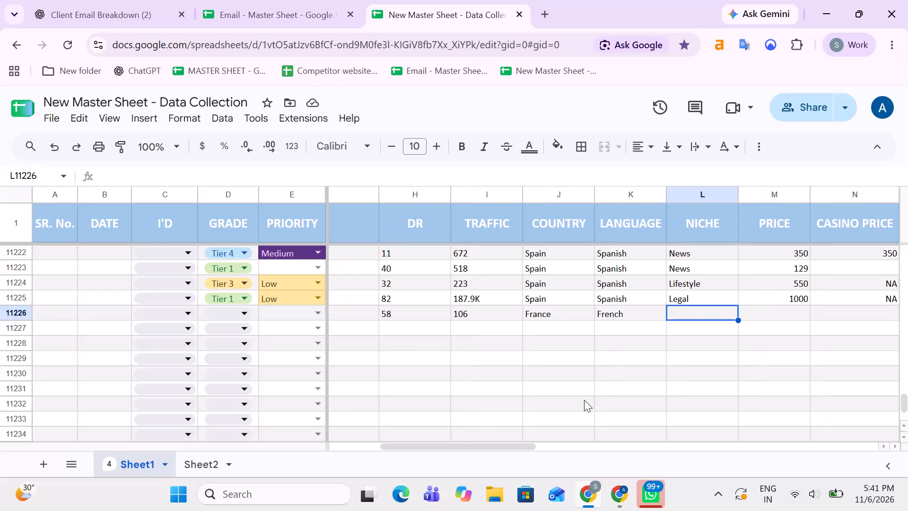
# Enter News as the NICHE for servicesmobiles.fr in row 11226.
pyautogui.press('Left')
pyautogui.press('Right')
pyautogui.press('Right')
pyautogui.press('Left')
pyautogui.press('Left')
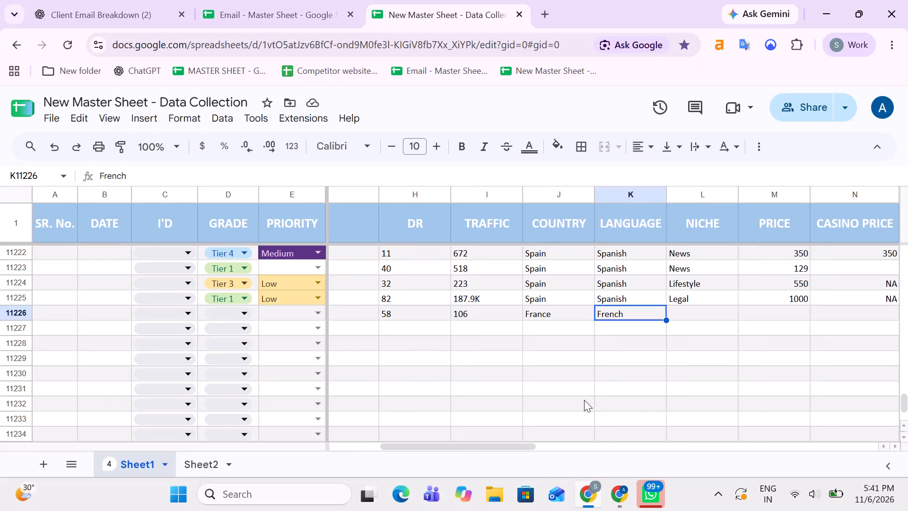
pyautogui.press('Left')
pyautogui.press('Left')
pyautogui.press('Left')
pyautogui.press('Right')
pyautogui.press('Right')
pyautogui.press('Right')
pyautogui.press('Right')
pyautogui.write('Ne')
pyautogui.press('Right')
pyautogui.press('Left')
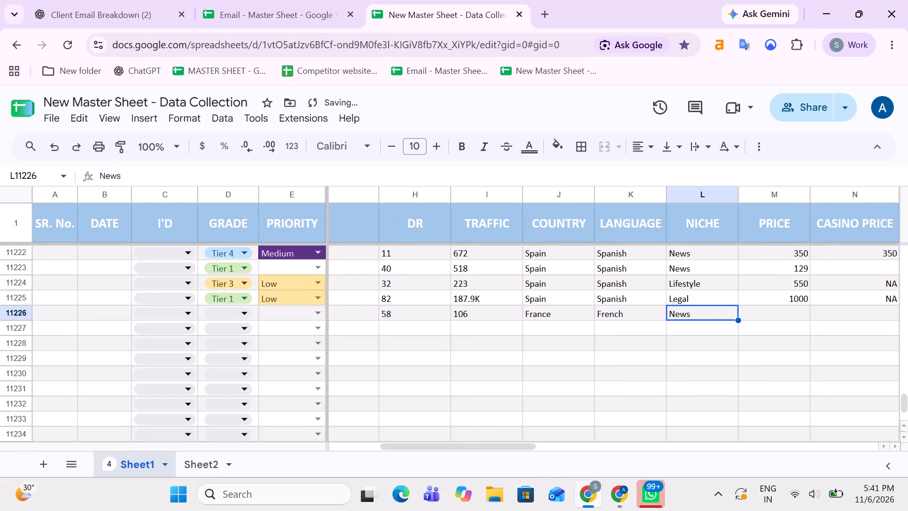
# Set the NICHE for servicesmobiles.fr in row 11226 to Tech.
pyautogui.write('Te')
pyautogui.write('ch')
pyautogui.press('Right')
pyautogui.press('Left')
pyautogui.press('Right')
# Open the AI applications for businesses article from the servicesmobiles.fr Casino777 search results and examine its text for casino content and links.
pyautogui.hotkey('alt', 'Tab')
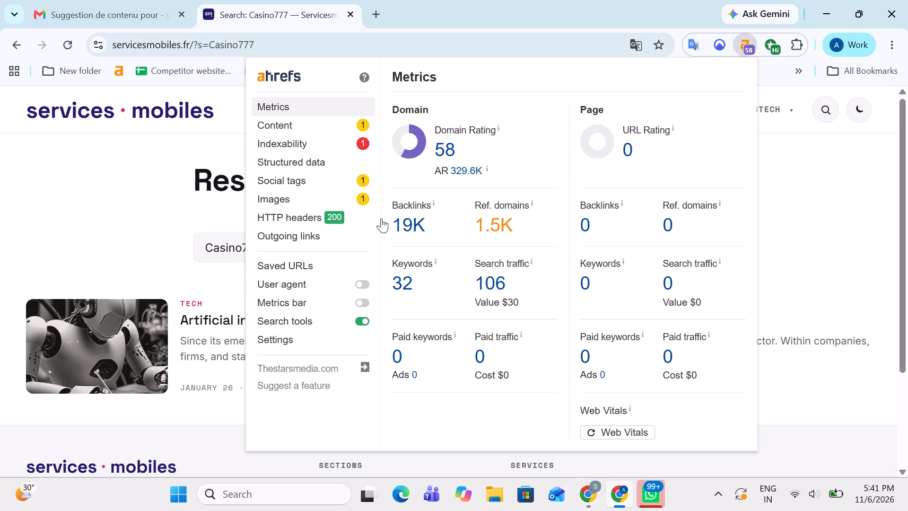
pyautogui.click(0, 190)
pyautogui.scroll(-4, 347, 230)
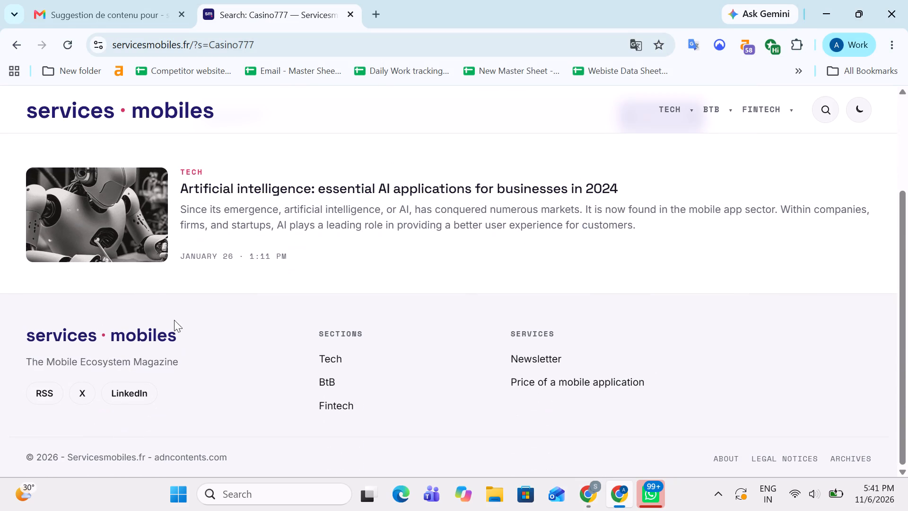
pyautogui.scroll(1, 397, 207)
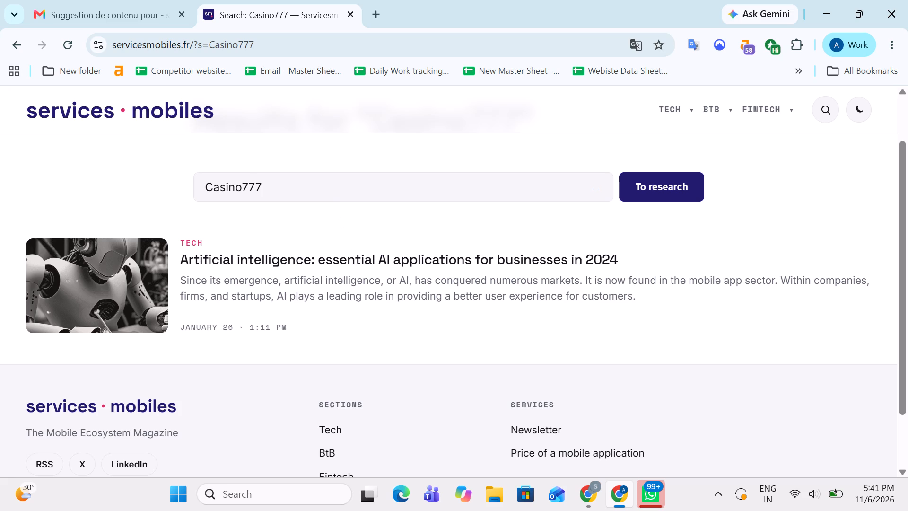
pyautogui.keyDown('ctrl'); pyautogui.click(422, 254); pyautogui.keyUp('ctrl')
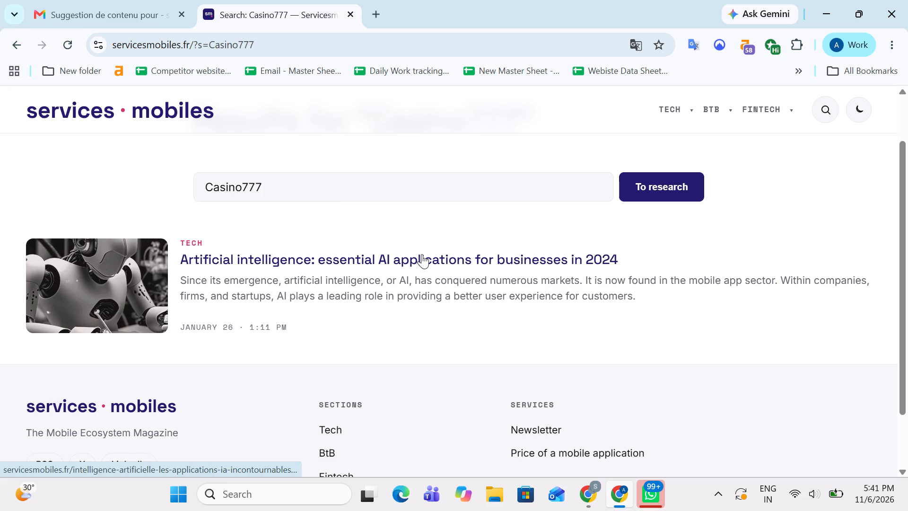
pyautogui.click(456, 0)
pyautogui.scroll(-5, 577, 215)
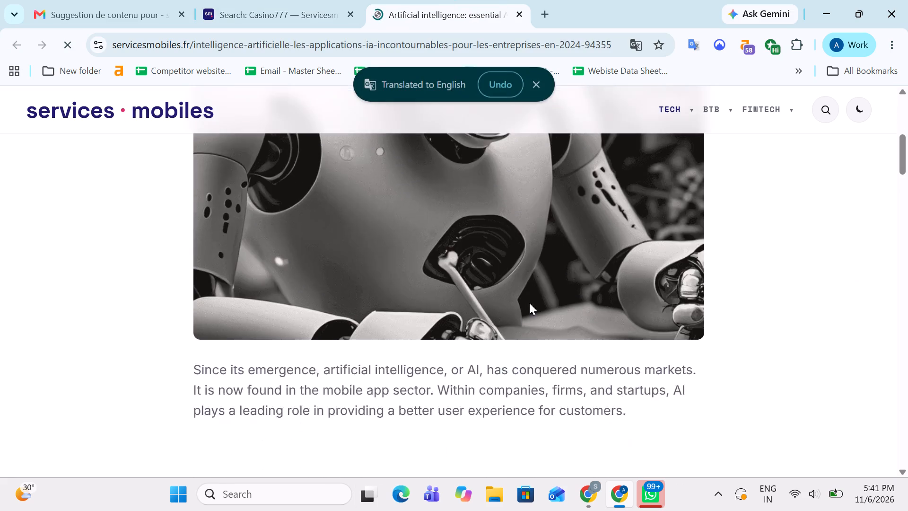
pyautogui.scroll(-7, 524, 307)
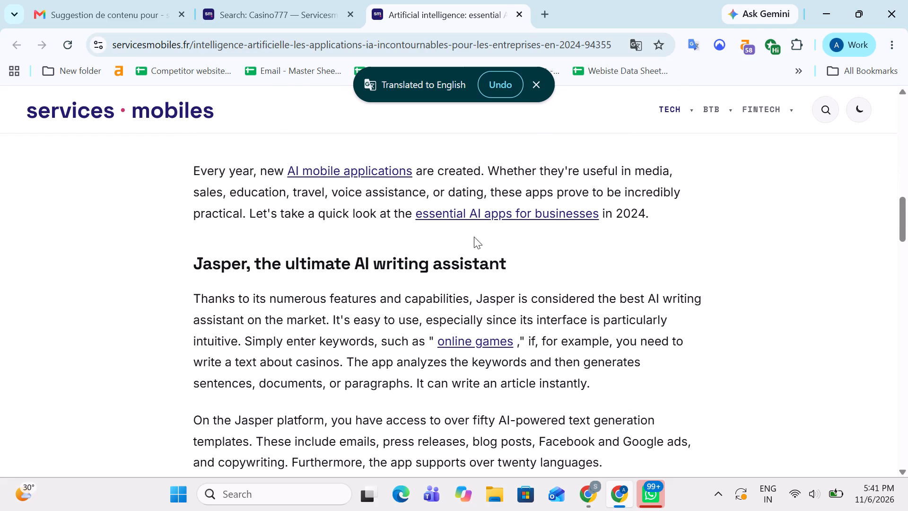
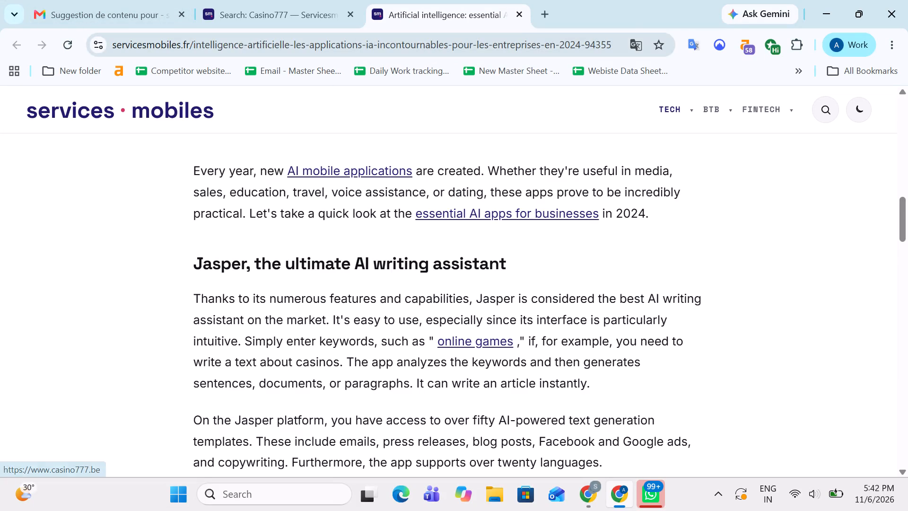
# Close the AI applications article and review the Casino777 search results on servicesmobiles.fr.
pyautogui.click(516, 17)
pyautogui.scroll(-2, 399, 264)
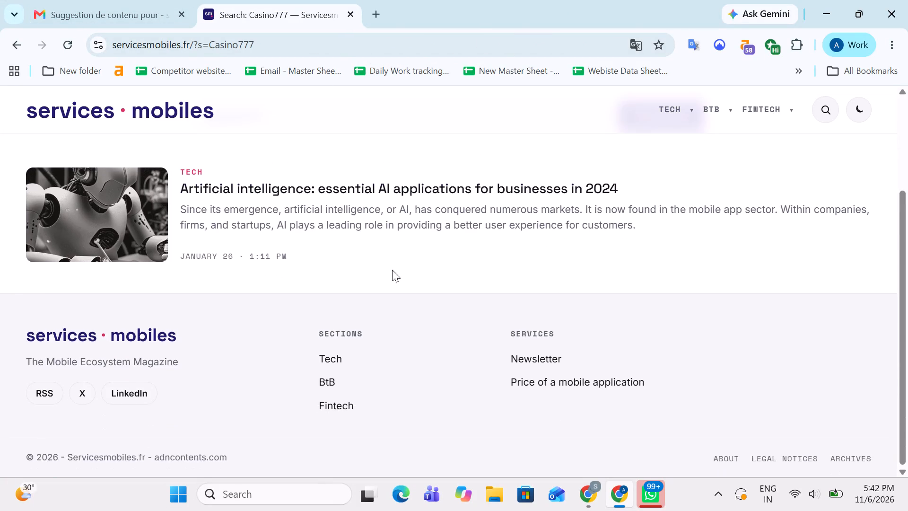
pyautogui.scroll(1, 373, 278)
# Enter 800 as both the PRICE and the CASINO PRICE for servicesmobiles.fr in row 11226 of the master sheet.
pyautogui.hotkey('alt', 'Tab')
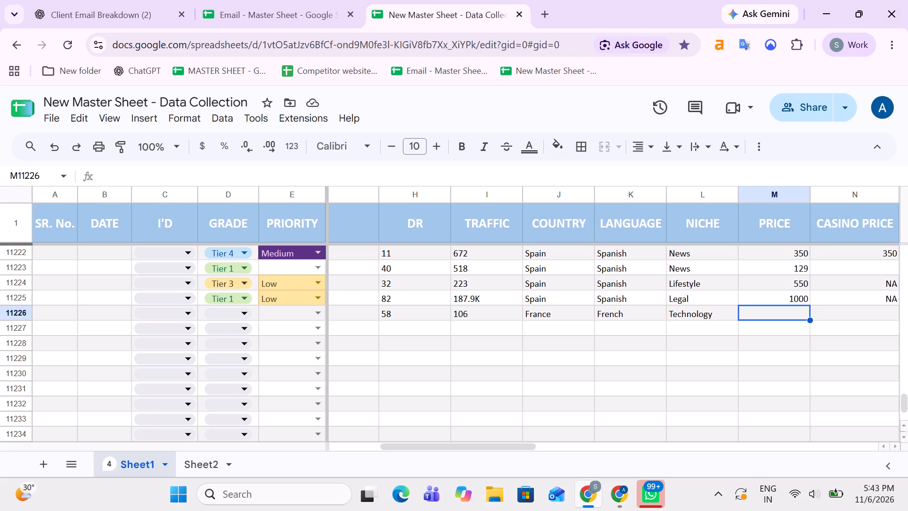
pyautogui.press('Left')
pyautogui.press('Left')
pyautogui.press('Left')
pyautogui.press('Left')
pyautogui.press('Left')
pyautogui.press('Left')
pyautogui.press('Left')
pyautogui.press('Left')
pyautogui.press('Right')
pyautogui.press('Right')
pyautogui.press('Right')
pyautogui.press('Right')
pyautogui.press('Right')
pyautogui.press('Right')
pyautogui.press('Right')
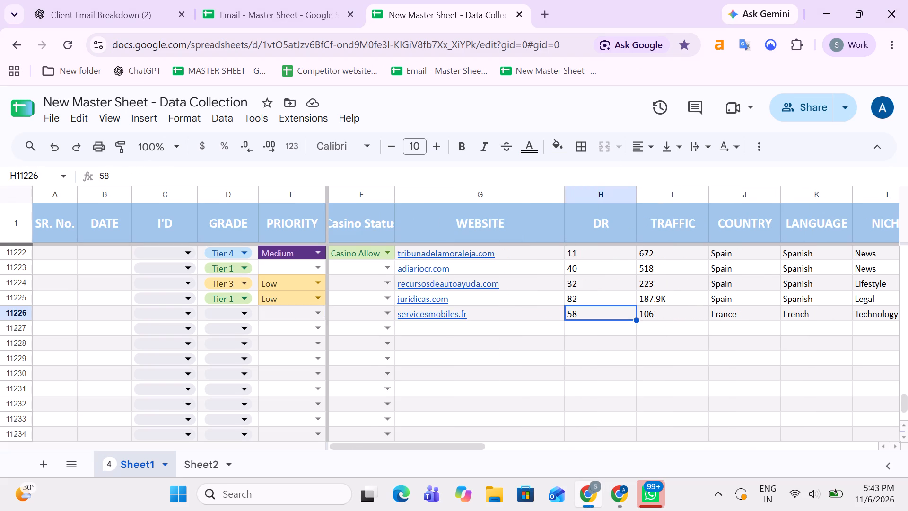
pyautogui.press('Right')
pyautogui.press('Right')
pyautogui.press('Left')
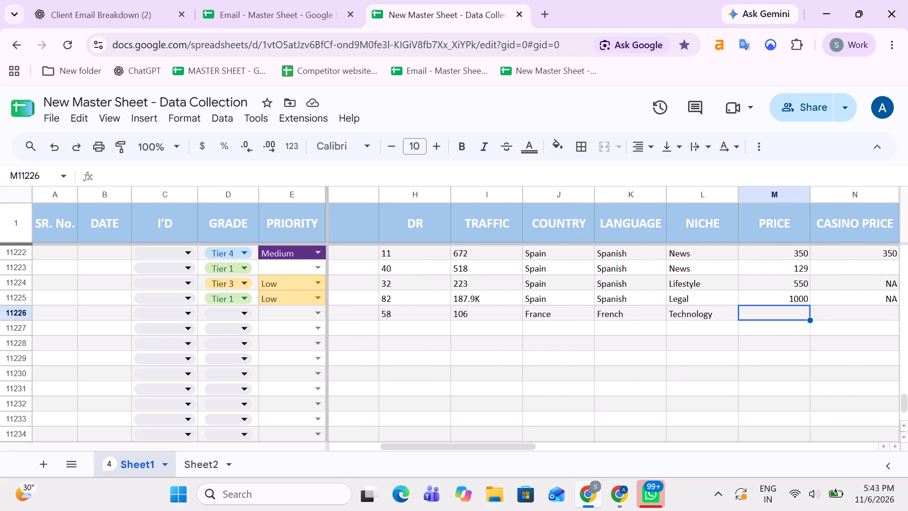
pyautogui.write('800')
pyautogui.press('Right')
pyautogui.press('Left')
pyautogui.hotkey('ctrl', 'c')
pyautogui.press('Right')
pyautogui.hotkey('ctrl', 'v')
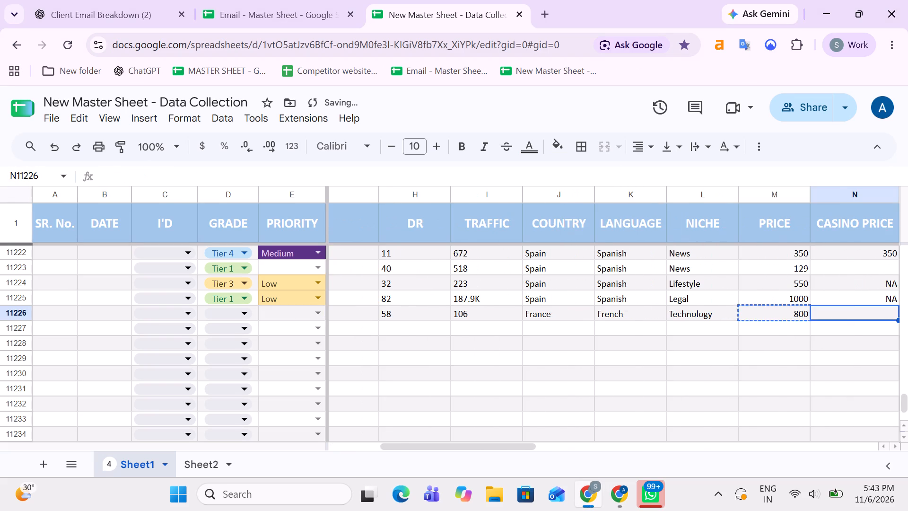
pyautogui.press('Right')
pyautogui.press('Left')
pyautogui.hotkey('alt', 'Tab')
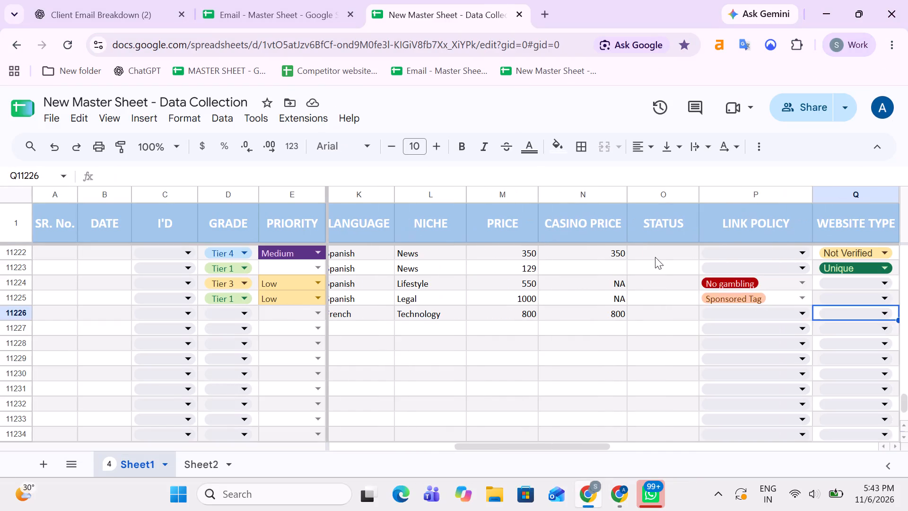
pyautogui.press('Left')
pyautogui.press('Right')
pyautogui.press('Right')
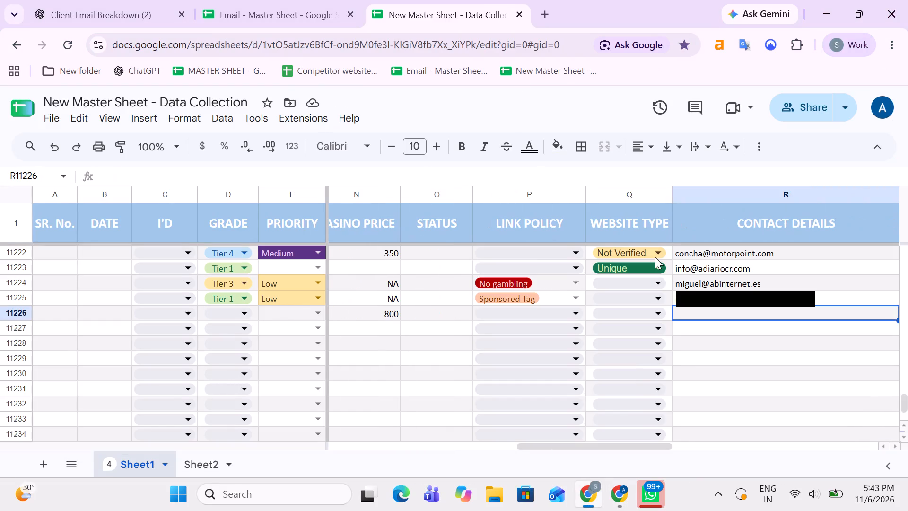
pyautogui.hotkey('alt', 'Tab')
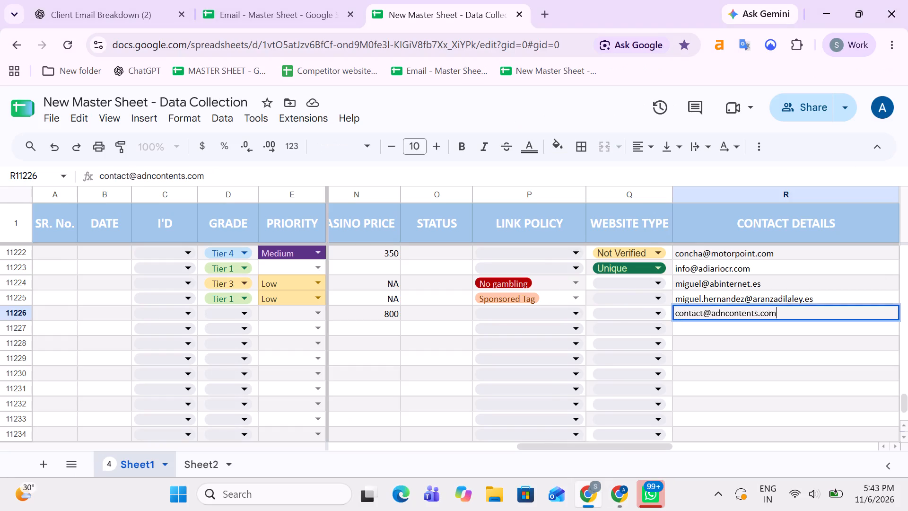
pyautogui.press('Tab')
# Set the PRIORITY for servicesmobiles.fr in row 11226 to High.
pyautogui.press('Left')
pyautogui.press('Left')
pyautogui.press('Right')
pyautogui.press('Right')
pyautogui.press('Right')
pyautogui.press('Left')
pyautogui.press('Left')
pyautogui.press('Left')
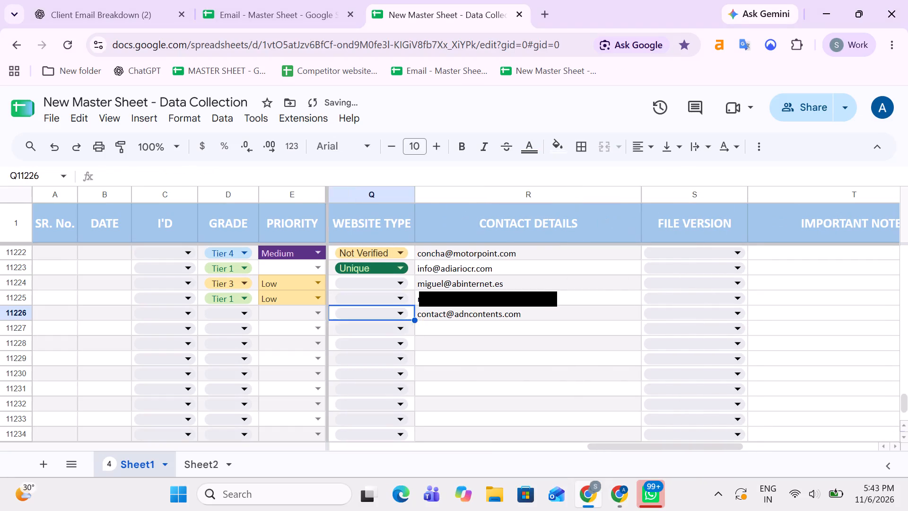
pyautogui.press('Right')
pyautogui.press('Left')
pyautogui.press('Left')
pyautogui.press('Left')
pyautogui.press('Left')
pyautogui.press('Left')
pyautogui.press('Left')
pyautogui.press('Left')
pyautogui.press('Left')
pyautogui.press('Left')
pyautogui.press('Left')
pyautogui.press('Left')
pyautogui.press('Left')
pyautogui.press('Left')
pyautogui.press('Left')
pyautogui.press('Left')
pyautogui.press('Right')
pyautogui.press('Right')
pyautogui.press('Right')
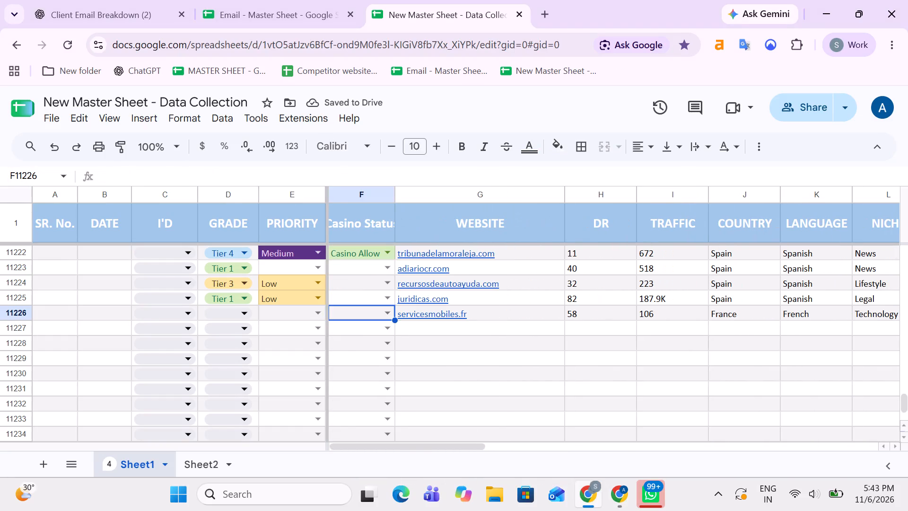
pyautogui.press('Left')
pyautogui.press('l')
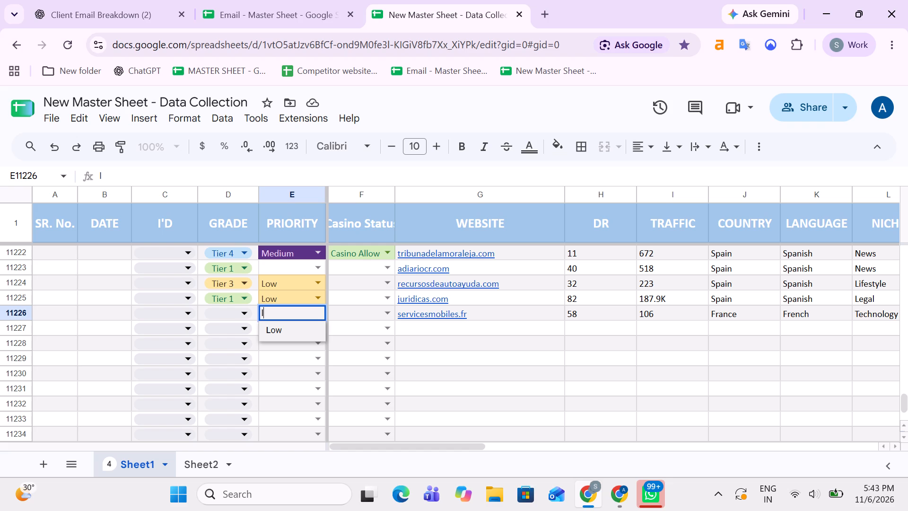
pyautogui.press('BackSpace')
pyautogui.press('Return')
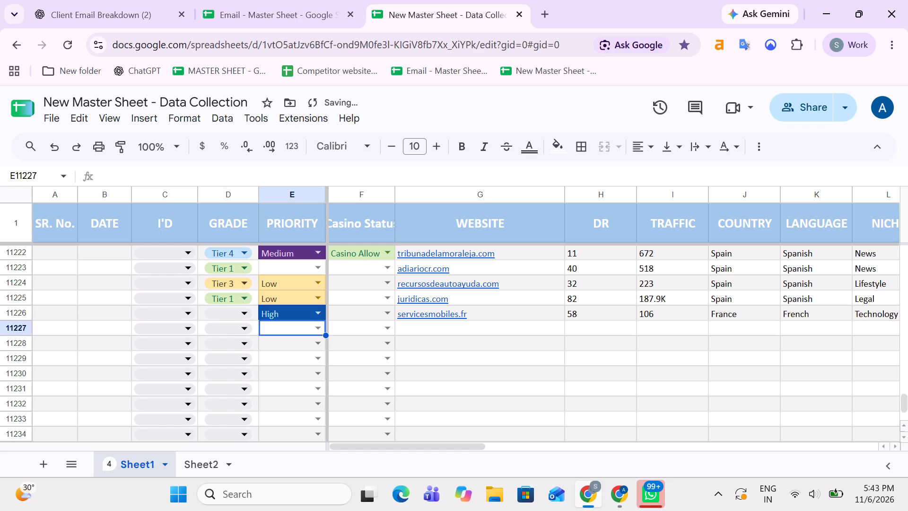
# Set the PRIORITY for servicesmobiles.fr in row 11226 to Medium.
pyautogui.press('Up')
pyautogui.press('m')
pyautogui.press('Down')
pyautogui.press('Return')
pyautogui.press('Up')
# Set the Casino Status for servicesmobiles.fr in row 11226 to Casino Allowed.
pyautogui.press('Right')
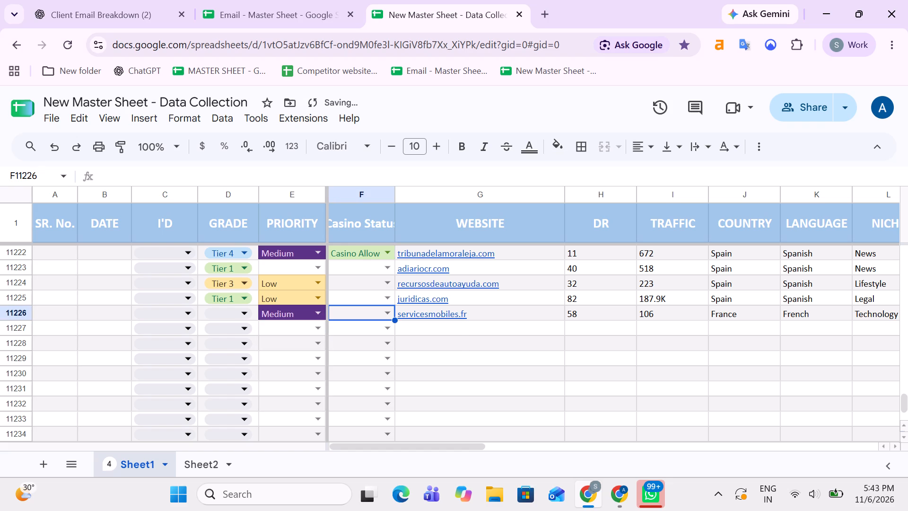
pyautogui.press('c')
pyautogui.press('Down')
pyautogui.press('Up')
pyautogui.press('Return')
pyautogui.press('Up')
# Set the GRADE for servicesmobiles.fr in row 11226 to Tier 4.
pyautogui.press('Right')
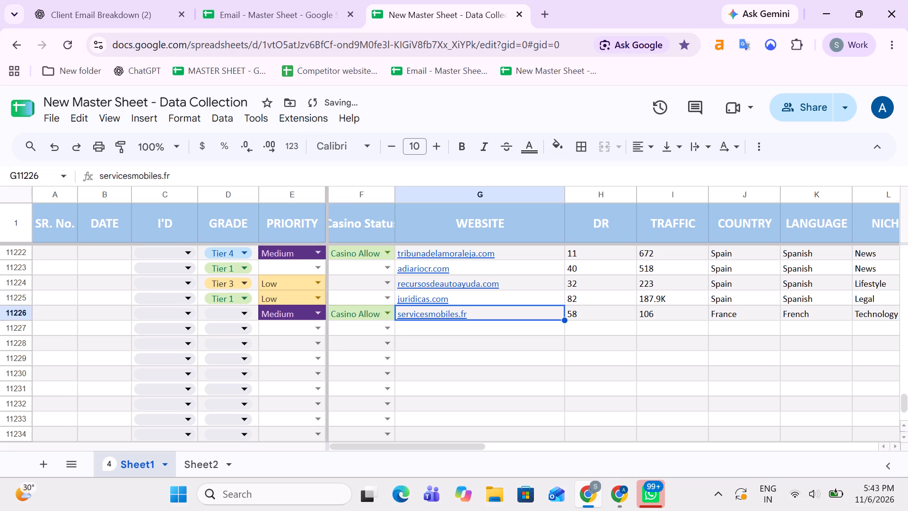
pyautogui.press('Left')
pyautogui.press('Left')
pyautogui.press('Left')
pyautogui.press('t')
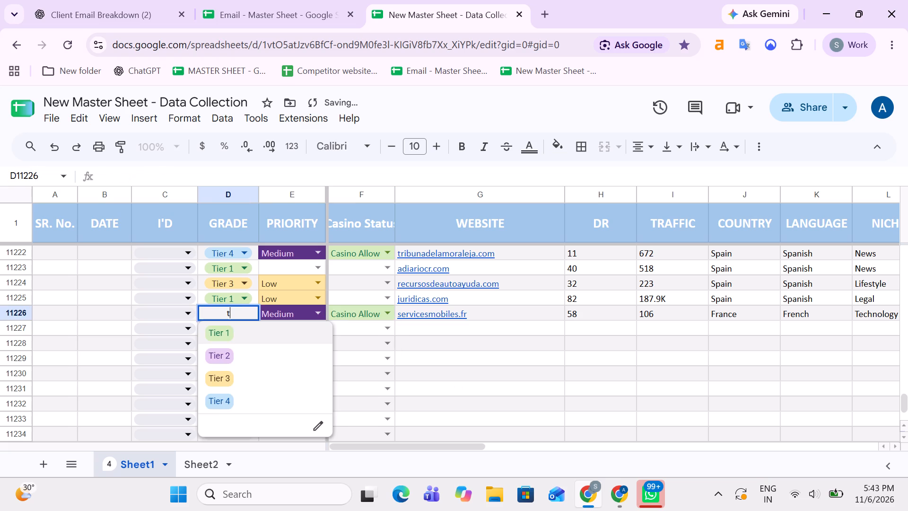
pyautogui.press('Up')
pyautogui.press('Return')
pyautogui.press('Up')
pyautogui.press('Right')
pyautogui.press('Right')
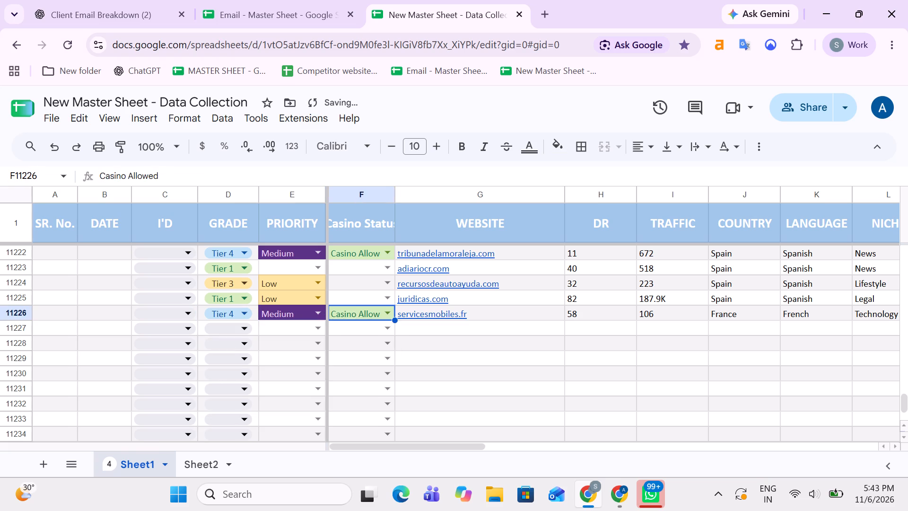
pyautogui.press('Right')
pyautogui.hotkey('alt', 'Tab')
pyautogui.scroll(-6, 562, 370)
pyautogui.scroll(3, 547, 326)
pyautogui.scroll(-7, 534, 307)
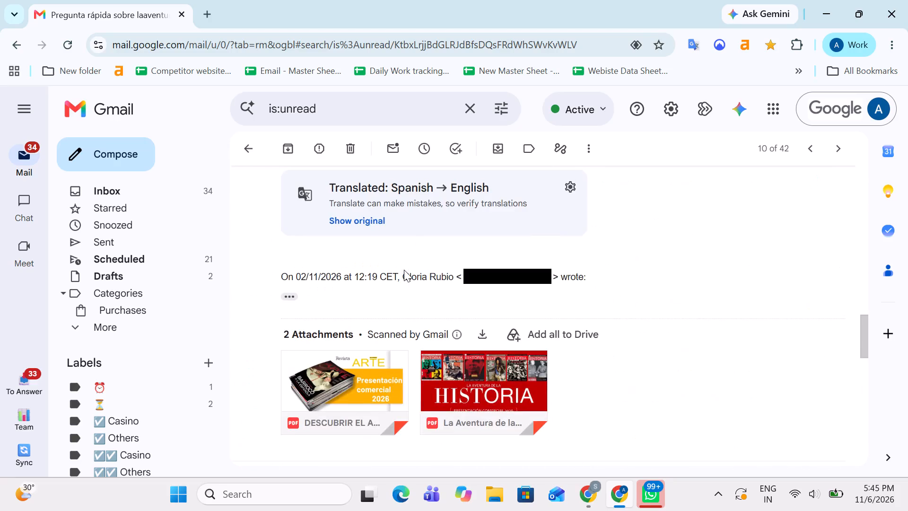
pyautogui.scroll(10, 404, 274)
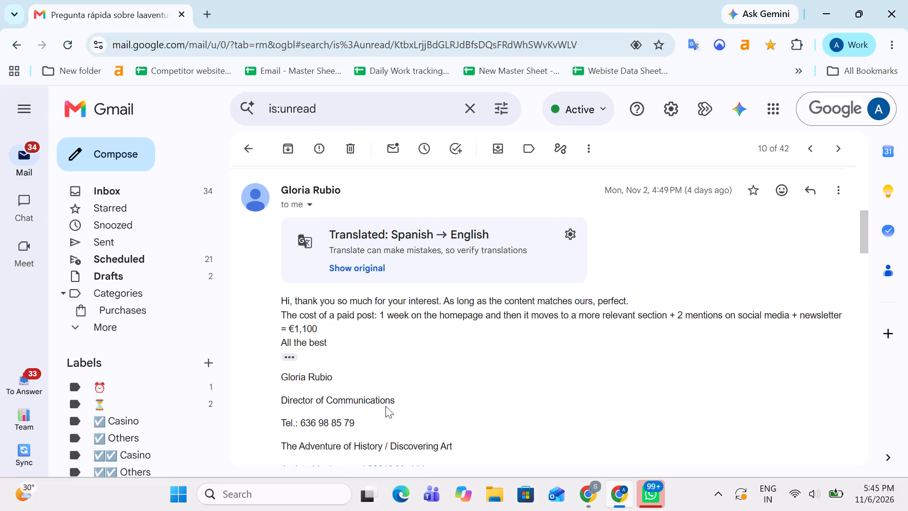
pyautogui.scroll(4, 380, 381)
pyautogui.keyDown('ctrl'); pyautogui.click(401, 320); pyautogui.keyUp('ctrl')
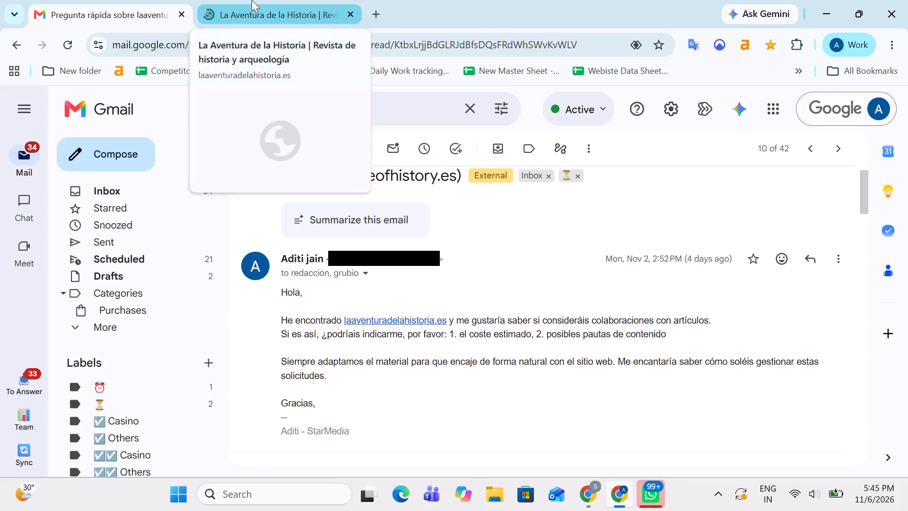
pyautogui.click(288, 0)
# Copy the laaventuradelahistoria.es address into the WEBSITE cell of row 11227 in the New Master Sheet.
pyautogui.click(261, 39)
pyautogui.moveTo(261, 39); pyautogui.dragTo(231, 45)
pyautogui.hotkey('ctrl', 'c')
pyautogui.hotkey('ctrl', 'c')
pyautogui.hotkey('alt', 'Tab')
pyautogui.press('Down')
pyautogui.press('Return')
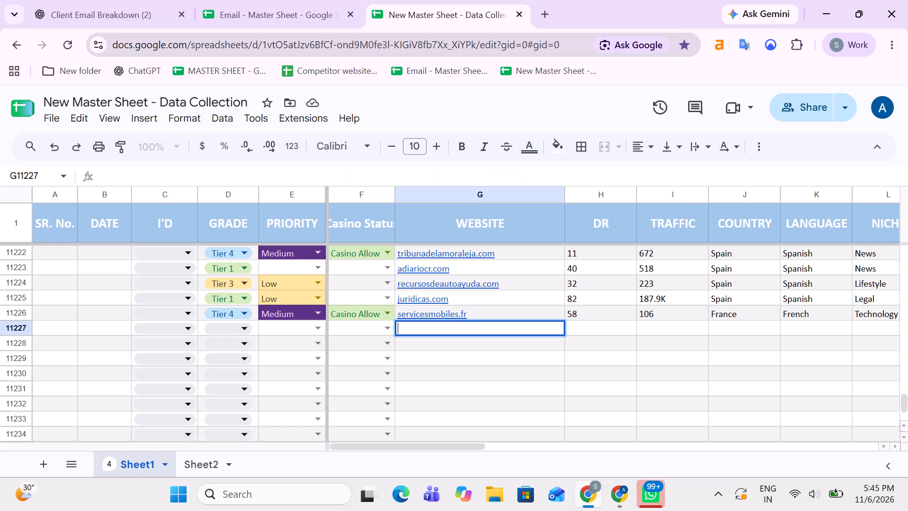
pyautogui.hotkey('ctrl', 'v')
pyautogui.press('Tab')
# Accept the cookies on laaventuradelahistoria.es, request its Ahrefs metrics and enter 32 as its DR in row 11227.
pyautogui.hotkey('alt', 'Tab')
pyautogui.scroll(-6, 589, 247)
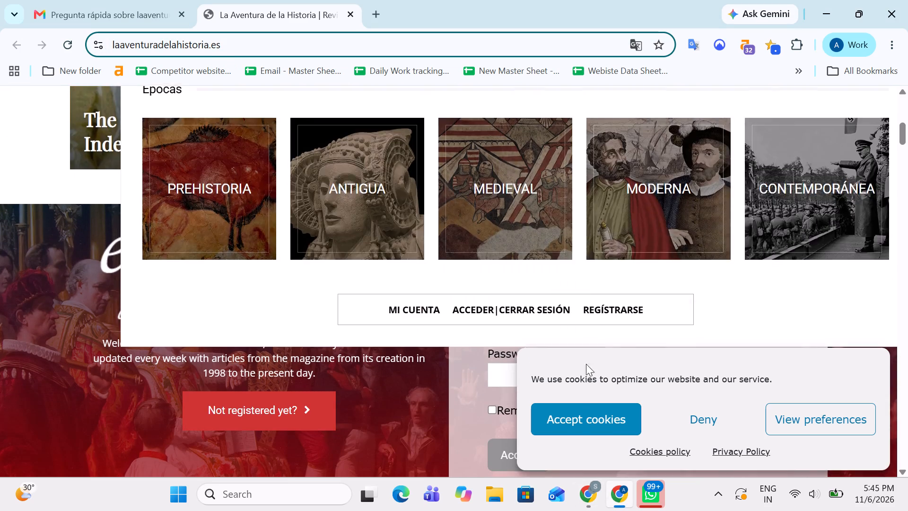
pyautogui.click(577, 423)
pyautogui.scroll(16, 601, 212)
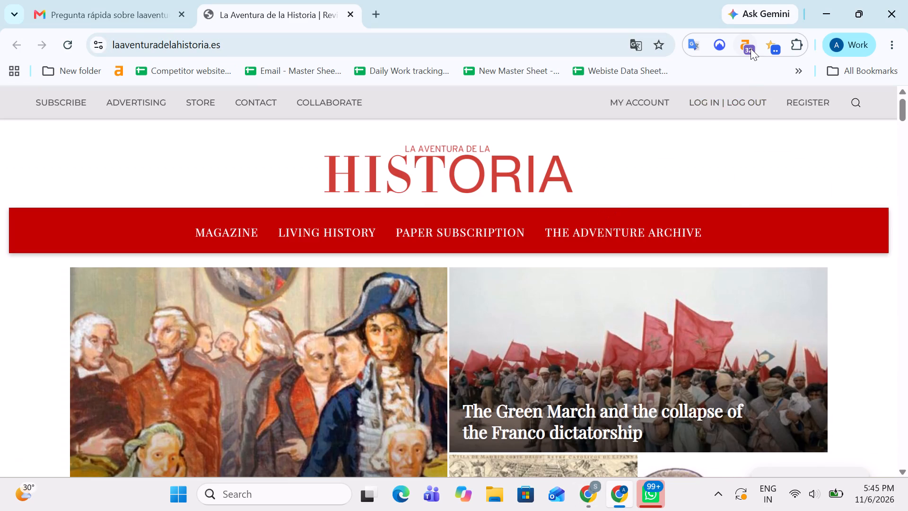
pyautogui.click(751, 48)
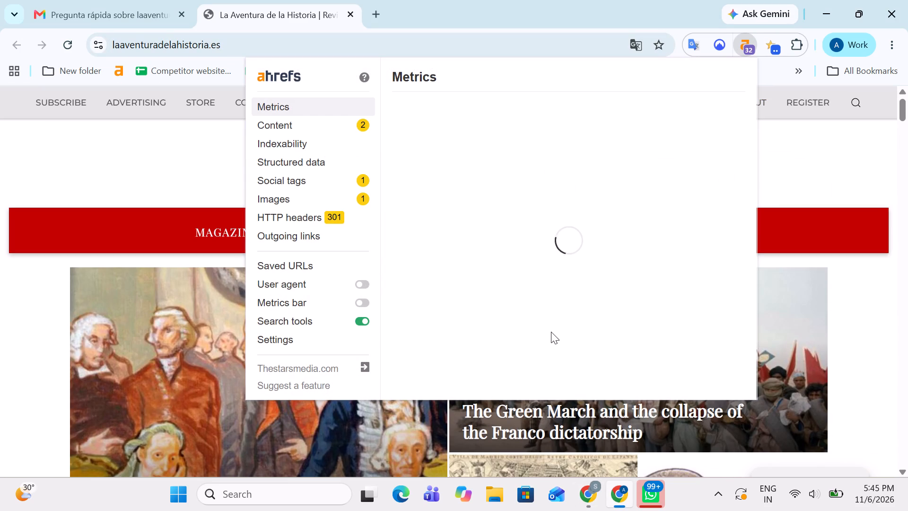
pyautogui.hotkey('alt', 'Tab')
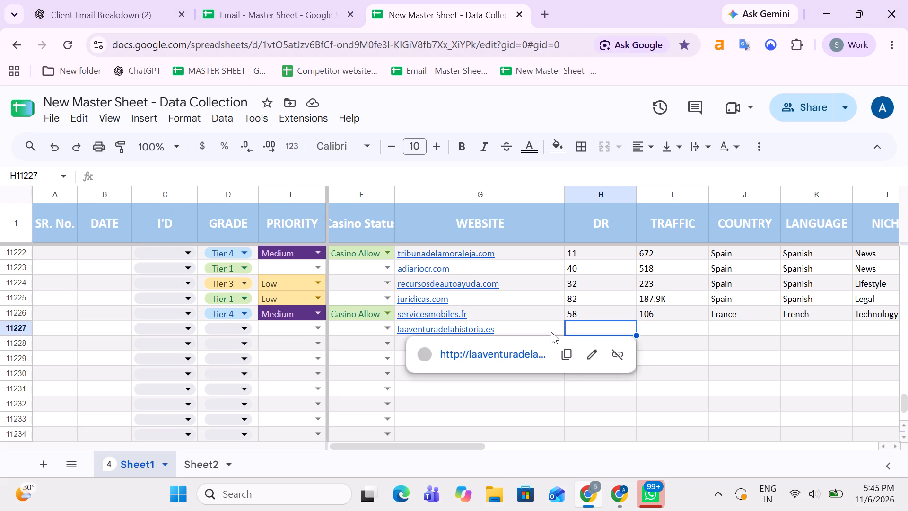
pyautogui.write('32')
pyautogui.press('Right')
# Browse the laaventuradelahistoria.es homepage, check its domain search traffic in Ahrefs and enter 985 as TRAFFIC in row 11227.
pyautogui.hotkey('alt', 'Tab')
pyautogui.click(0, 229)
pyautogui.scroll(-4, 392, 274)
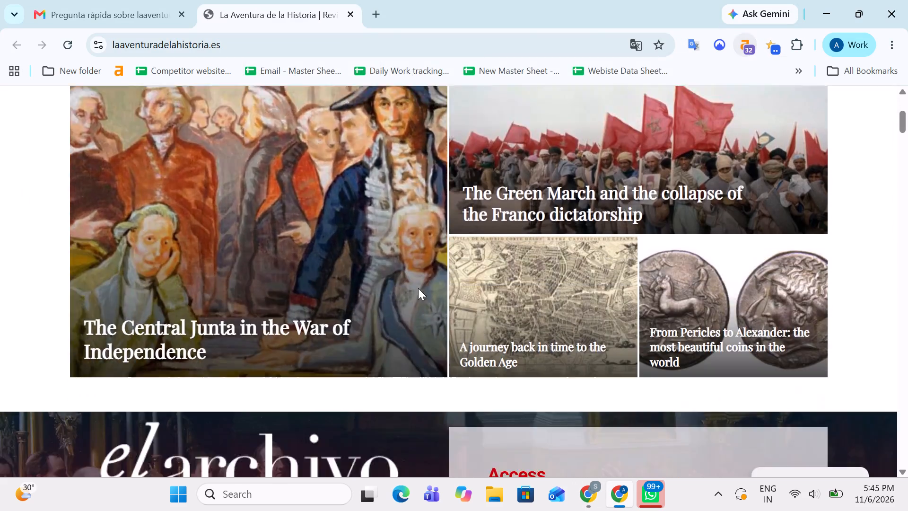
pyautogui.scroll(-18, 418, 288)
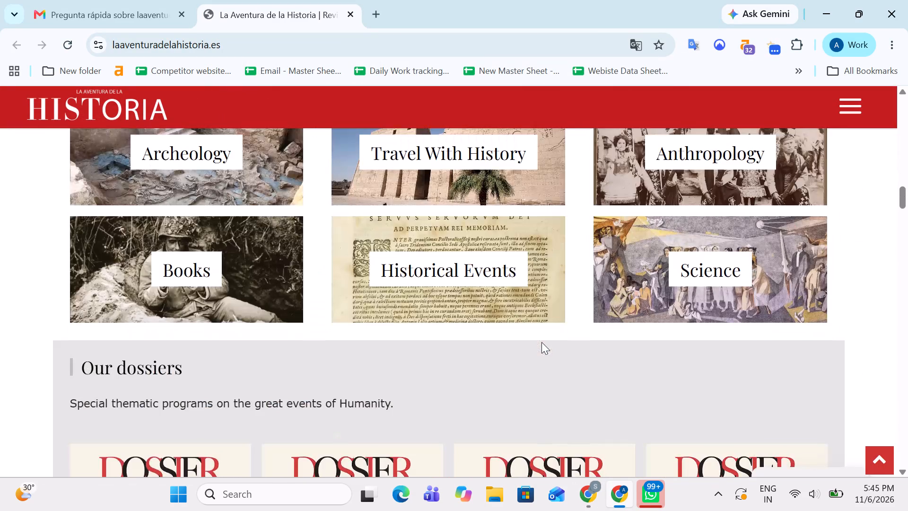
pyautogui.scroll(8, 541, 342)
pyautogui.click(744, 52)
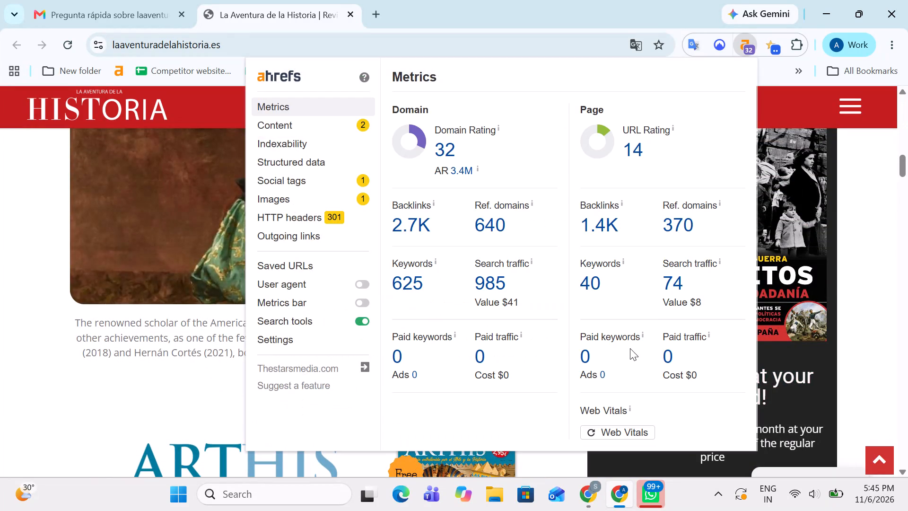
pyautogui.hotkey('alt', 'Tab')
pyautogui.write('985')
pyautogui.press('Right')
# Set COUNTRY to Spain, LANGUAGE to Spanish and NICHE to Education for laaventuradelahistoria.es in row 11227.
pyautogui.write('Sp')
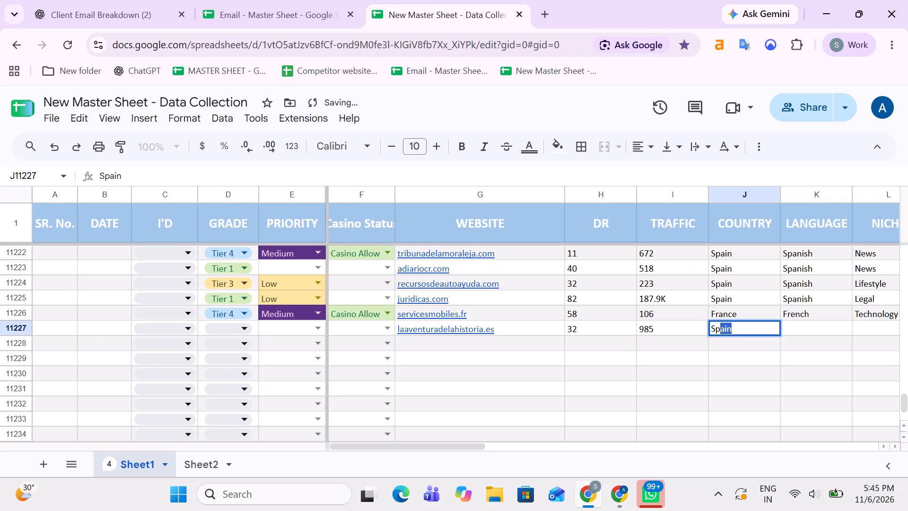
pyautogui.press('Right')
pyautogui.write('Sp')
pyautogui.press('Right')
pyautogui.press('Right')
pyautogui.press('Left')
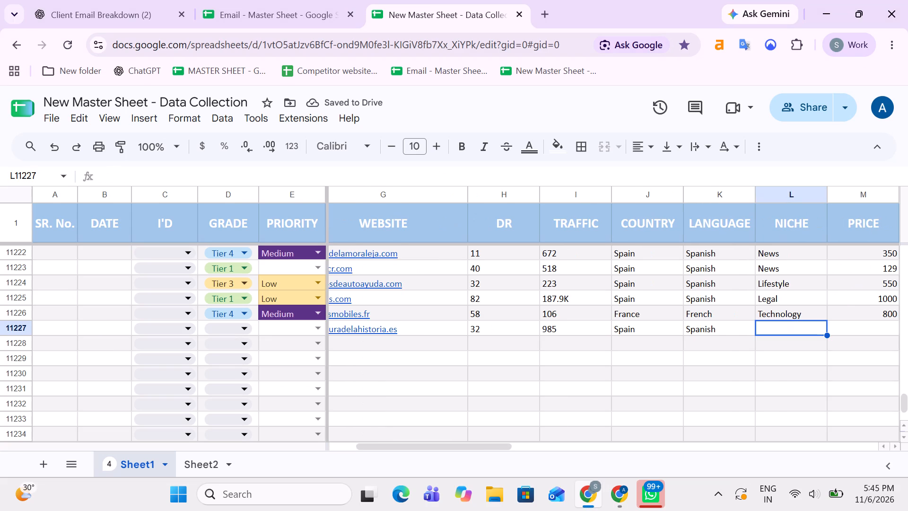
pyautogui.write('Edu')
pyautogui.press('Right')
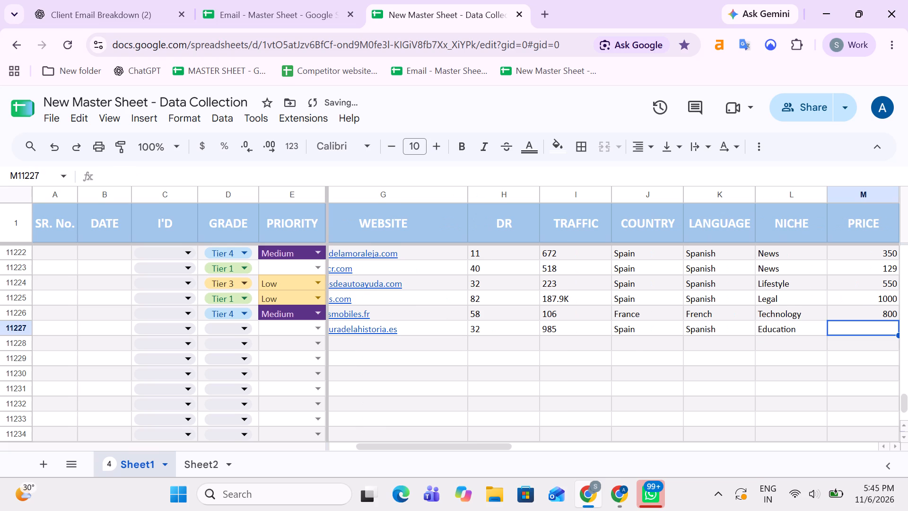
# Enter 1100 as the PRICE and NA as the CASINO PRICE for laaventuradelahistoria.es in row 11227.
pyautogui.hotkey('alt', 'Tab')
pyautogui.hotkey('alt', 'Tab')
pyautogui.write('1100')
pyautogui.press('Right')
pyautogui.write('NA')
pyautogui.press('Right')
pyautogui.press('Right')
pyautogui.press('Right')
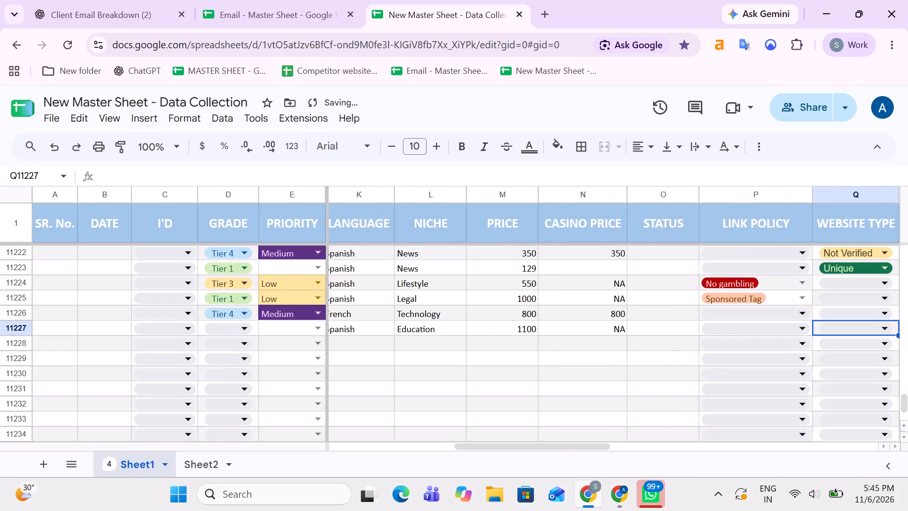
# Set LINK POLICY to No gambling for laaventuradelahistoria.es in row 11227.
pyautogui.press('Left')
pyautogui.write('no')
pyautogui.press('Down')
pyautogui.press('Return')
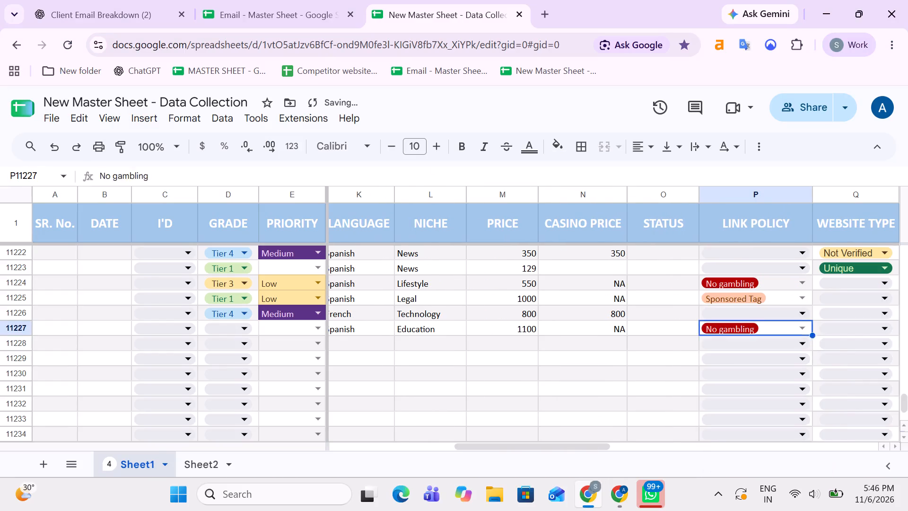
# Copy the publisher's email address from the Gmail thread and enter it under CONTACT DETAILS in row 11227.
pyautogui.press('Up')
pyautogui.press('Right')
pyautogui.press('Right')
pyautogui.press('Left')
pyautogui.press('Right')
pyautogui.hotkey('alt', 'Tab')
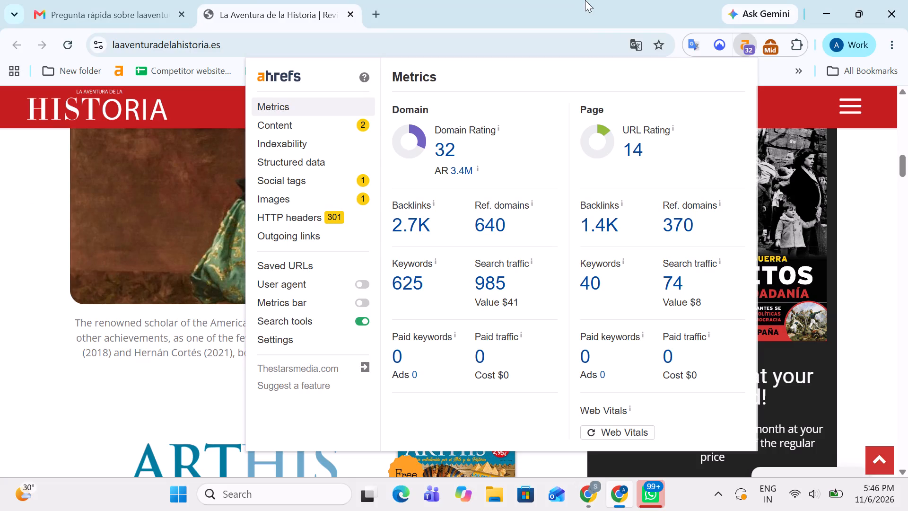
pyautogui.click(352, 15)
pyautogui.scroll(2, 462, 317)
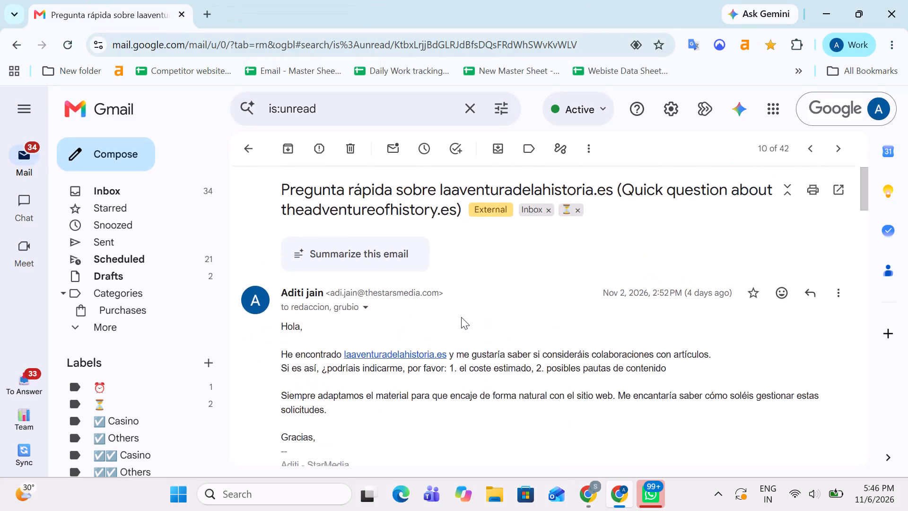
pyautogui.scroll(1, 461, 317)
pyautogui.scroll(-5, 461, 317)
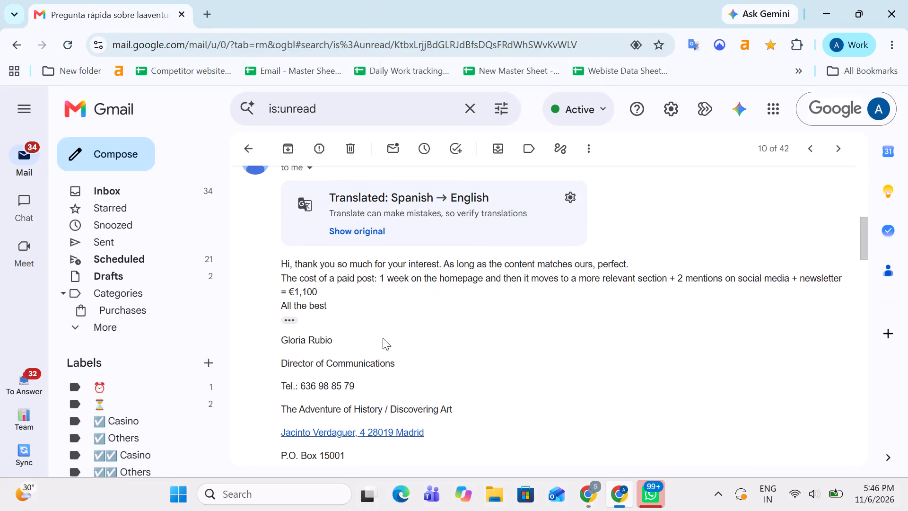
pyautogui.scroll(2, 333, 334)
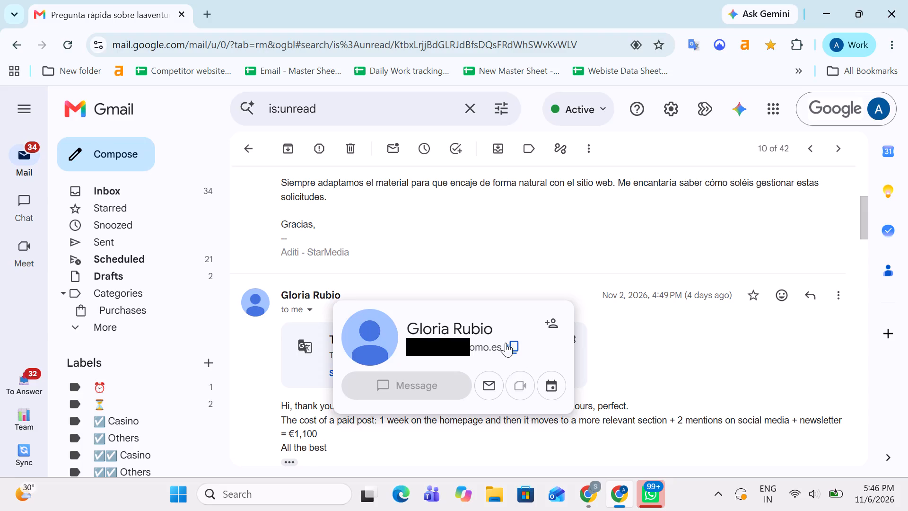
pyautogui.click(501, 342)
pyautogui.hotkey('alt', 'Tab')
pyautogui.press('Return')
pyautogui.hotkey('ctrl', 'v')
pyautogui.press('Tab')
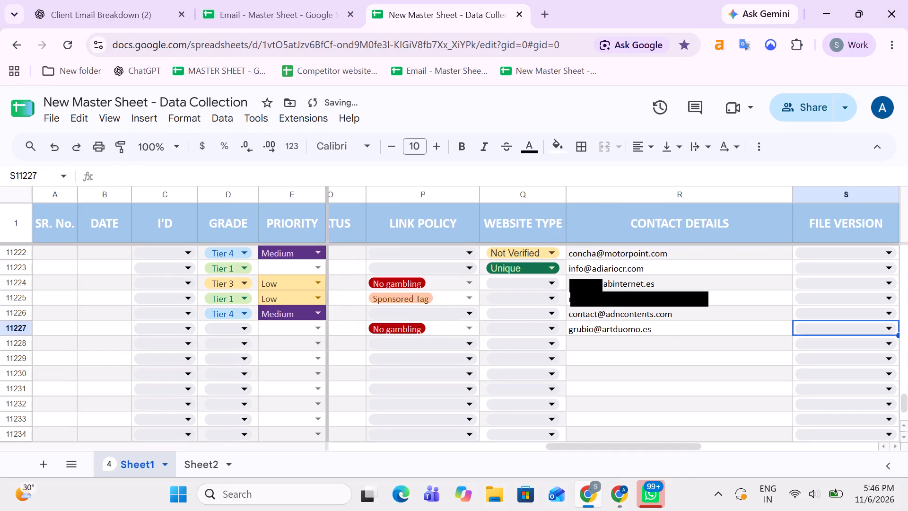
# Set PRIORITY to Low for laaventuradelahistoria.es in row 11227.
pyautogui.press('Left')
pyautogui.press('Left')
pyautogui.press('Left')
pyautogui.press('Right')
pyautogui.press('Right')
pyautogui.press('Left')
pyautogui.press('Left')
pyautogui.press('Right')
pyautogui.press('Right')
pyautogui.press('Left')
pyautogui.press('Left')
pyautogui.press('Left')
pyautogui.press('Left')
pyautogui.press('Left')
pyautogui.press('Left')
pyautogui.press('Left')
pyautogui.press('Left')
pyautogui.press('Left')
pyautogui.press('Left')
pyautogui.press('Left')
pyautogui.press('Left')
pyautogui.press('Left')
pyautogui.press('Left')
pyautogui.press('Left')
pyautogui.press('Left')
pyautogui.press('Left')
pyautogui.press('Left')
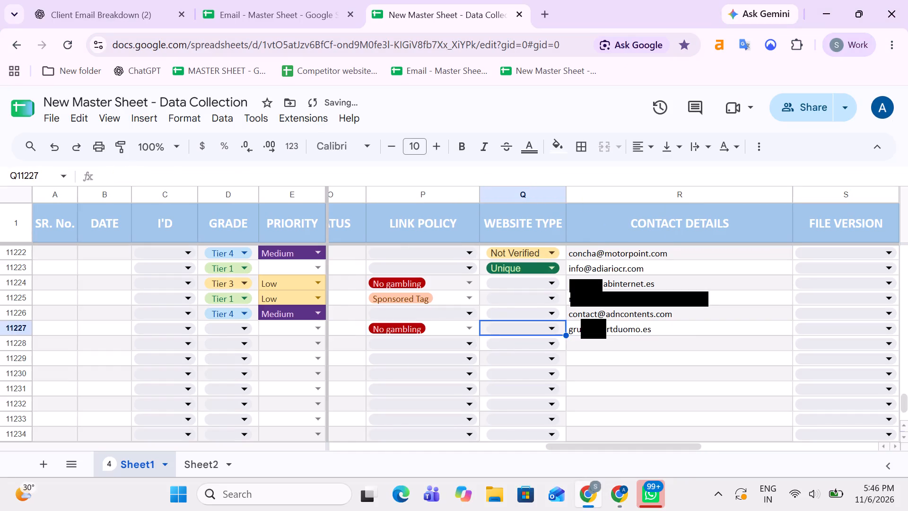
pyautogui.press('Right')
pyautogui.press('Right')
pyautogui.press('Right')
pyautogui.press('Right')
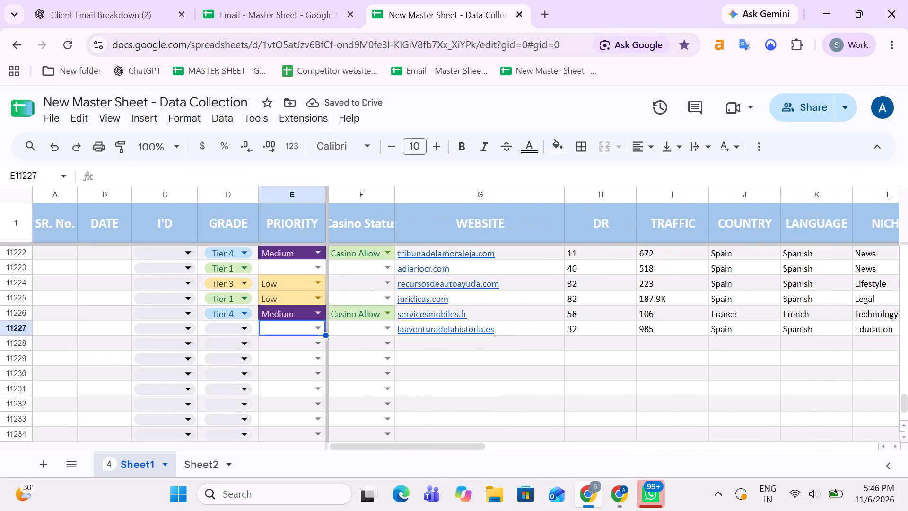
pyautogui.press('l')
pyautogui.press('Down')
pyautogui.press('Return')
# Set GRADE to Tier 2 for laaventuradelahistoria.es in row 11227.
pyautogui.press('Up')
pyautogui.press('Left')
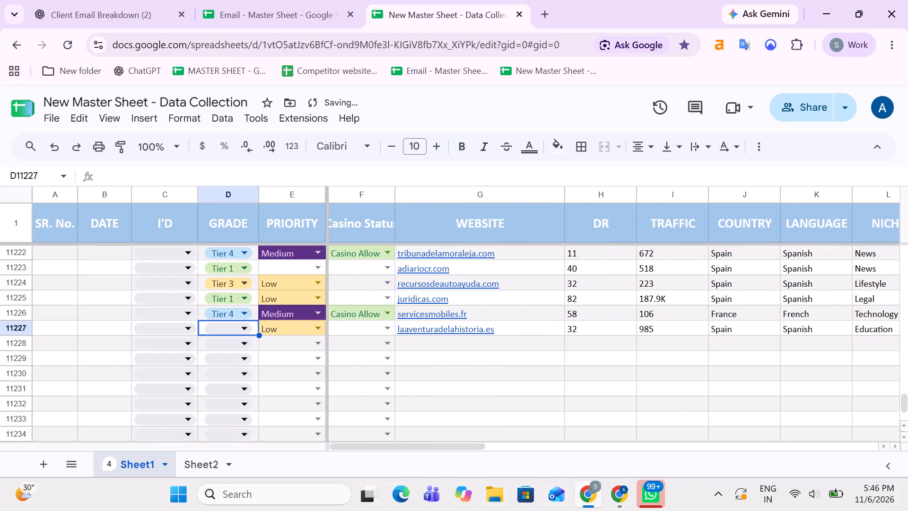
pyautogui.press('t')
pyautogui.press('Up')
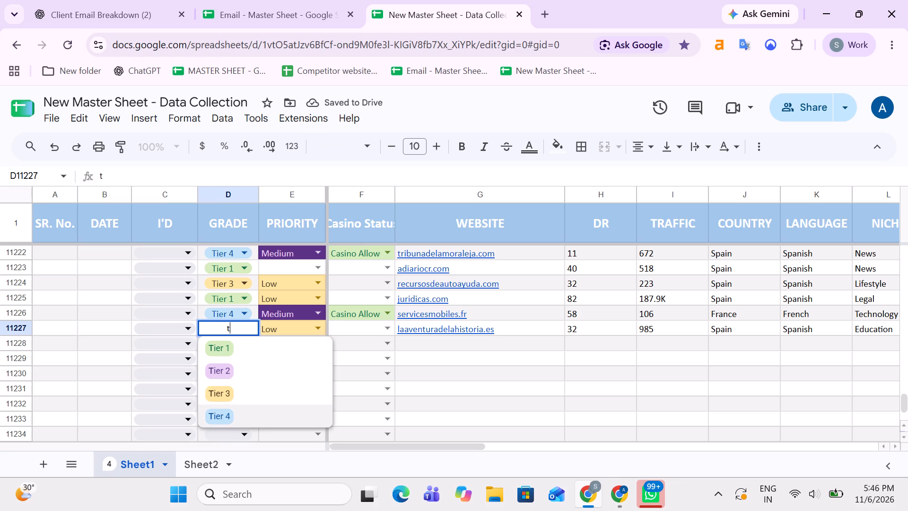
pyautogui.press('Up')
pyautogui.press('Up')
pyautogui.press('Return')
pyautogui.press('Up')
pyautogui.press('Right')
pyautogui.press('Right')
pyautogui.press('Right')
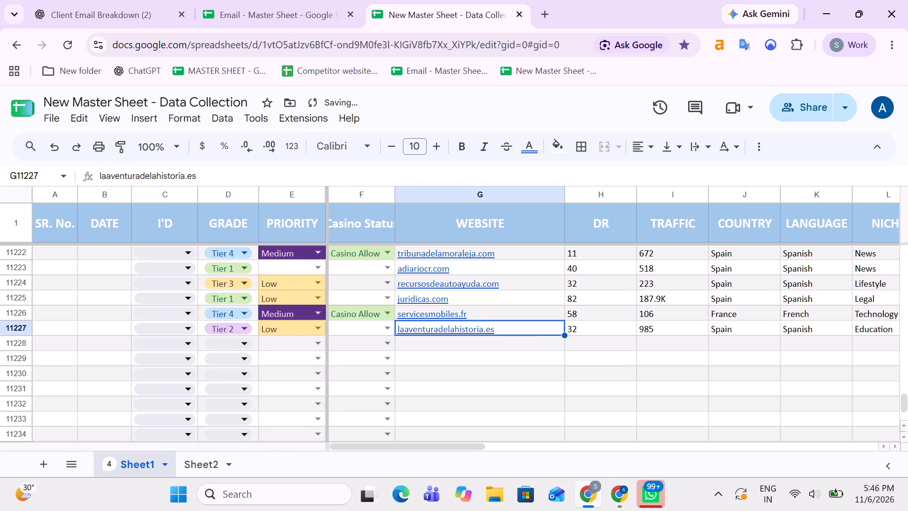
# Switch to Gmail and have the writing assistant shorten the Spanish reply drafted for the laaventuradelahistoria.es publisher.
pyautogui.hotkey('alt', 'Tab')
pyautogui.scroll(-20, 692, 334)
pyautogui.scroll(-5, 692, 334)
pyautogui.scroll(2, 507, 291)
pyautogui.click(341, 240)
pyautogui.scroll(-1, 415, 293)
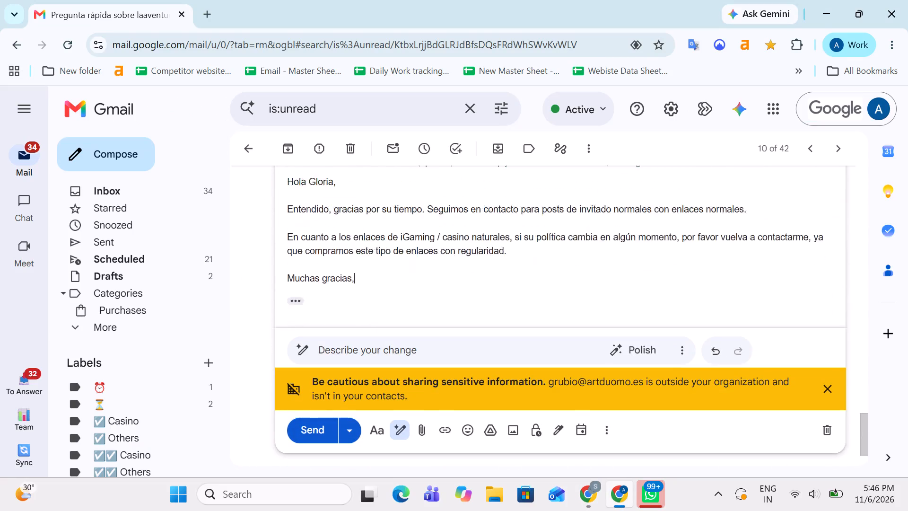
pyautogui.click(675, 305)
pyautogui.click(646, 262)
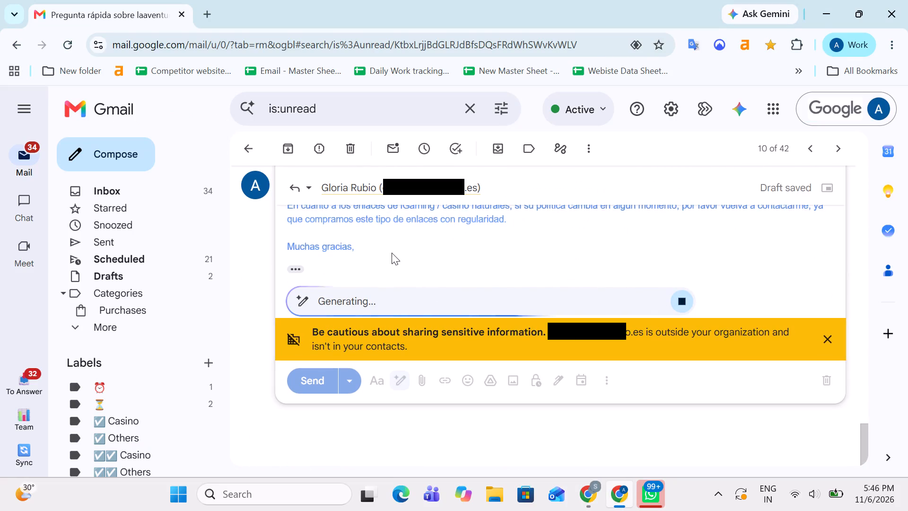
pyautogui.scroll(1, 392, 253)
pyautogui.scroll(-1, 312, 289)
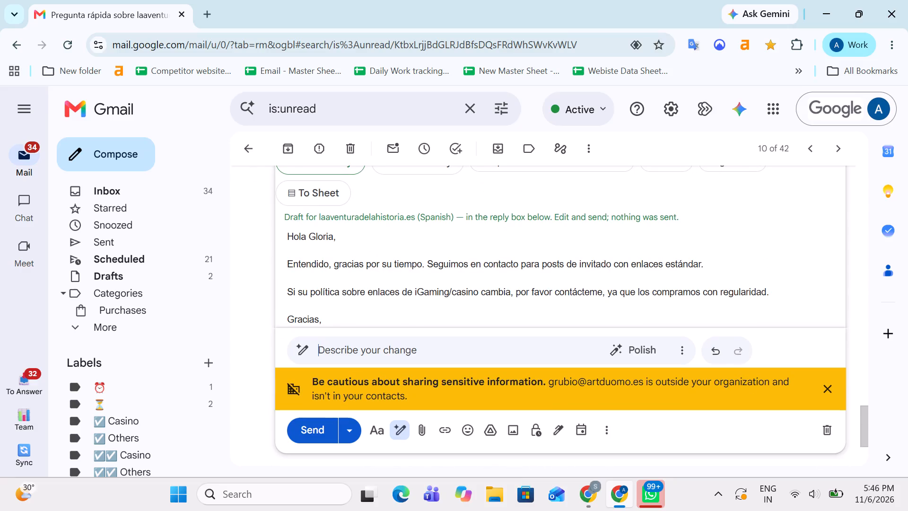
pyautogui.click(289, 289)
pyautogui.press('BackSpace')
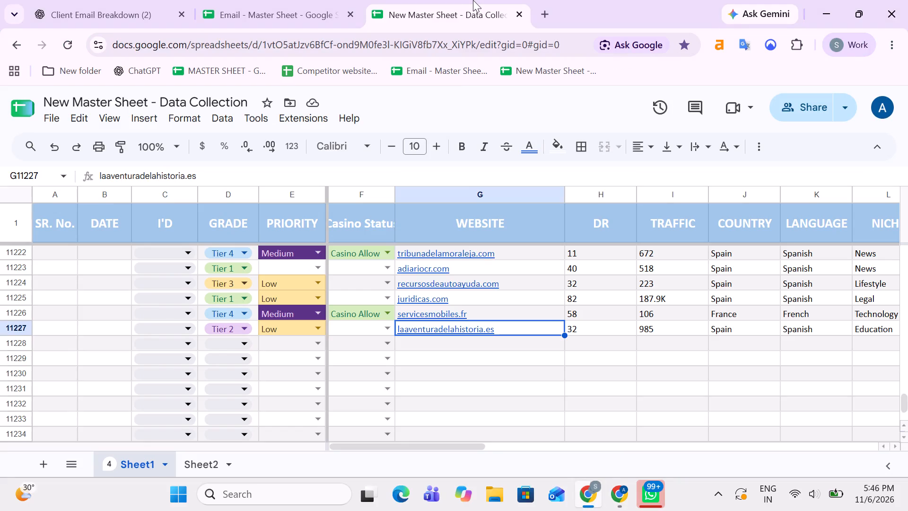
pyautogui.press('Right')
pyautogui.press('Right')
pyautogui.press('Right')
pyautogui.press('Right')
pyautogui.press('Right')
pyautogui.press('Right')
pyautogui.press('Right')
pyautogui.press('Right')
pyautogui.press('Right')
pyautogui.press('Right')
pyautogui.press('Right')
pyautogui.press('Right')
pyautogui.press('Right')
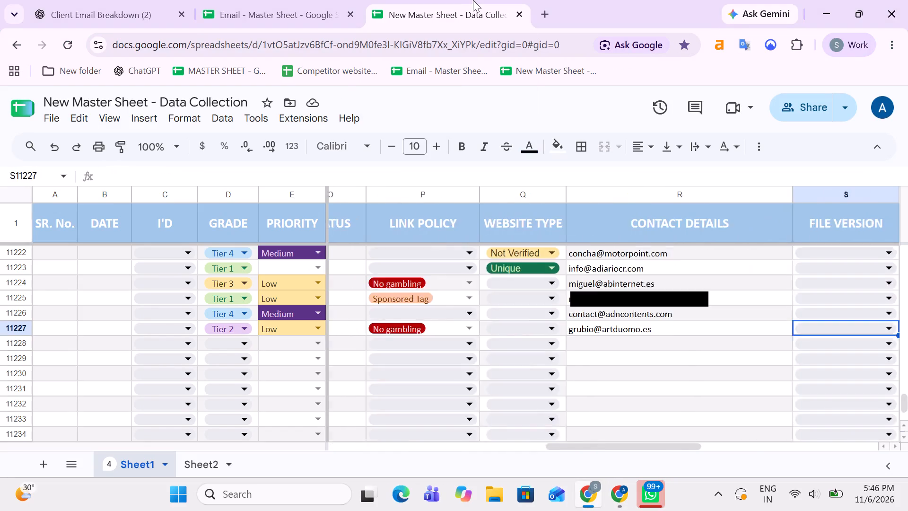
pyautogui.press('Left')
pyautogui.press('Left')
pyautogui.press('Left')
pyautogui.press('Left')
pyautogui.press('Left')
pyautogui.press('Left')
pyautogui.press('Left')
pyautogui.press('Left')
pyautogui.press('Left')
pyautogui.press('Left')
pyautogui.press('Left')
pyautogui.press('Left')
pyautogui.press('Left')
pyautogui.press('Left')
pyautogui.press('Left')
pyautogui.press('Left')
pyautogui.press('Left')
pyautogui.press('Left')
pyautogui.press('Left')
pyautogui.press('Left')
pyautogui.press('Right')
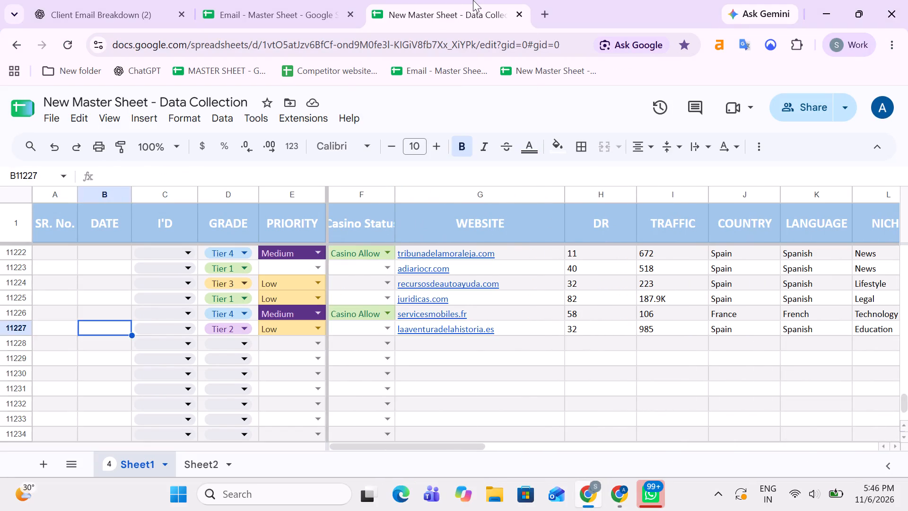
pyautogui.press('Right')
pyautogui.press('Right')
pyautogui.press('Right')
pyautogui.press('Right')
pyautogui.press('Right')
pyautogui.hotkey('alt', 'Tab')
pyautogui.scroll(-4, 775, 283)
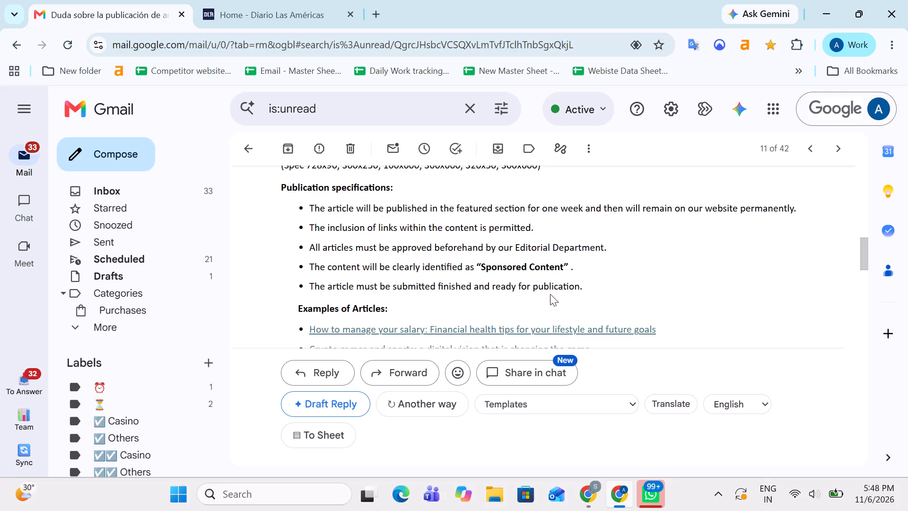
pyautogui.scroll(-1, 549, 279)
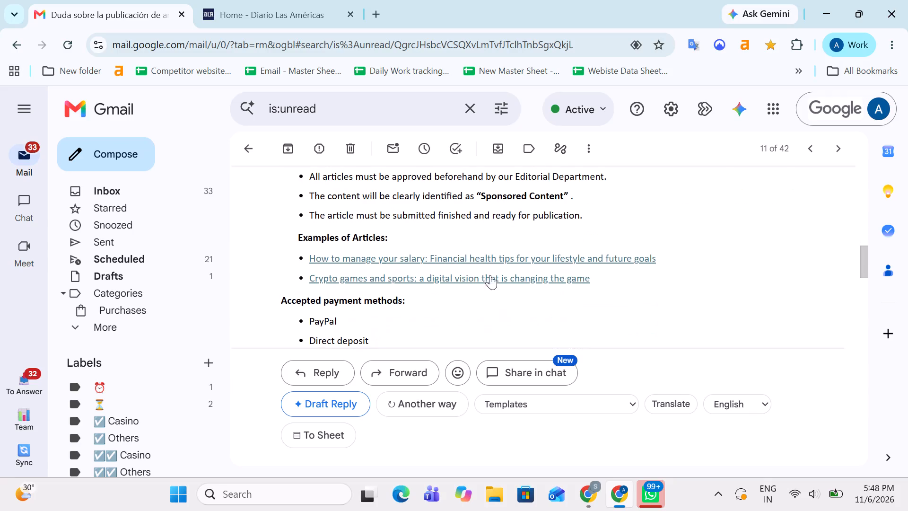
pyautogui.scroll(-2, 514, 272)
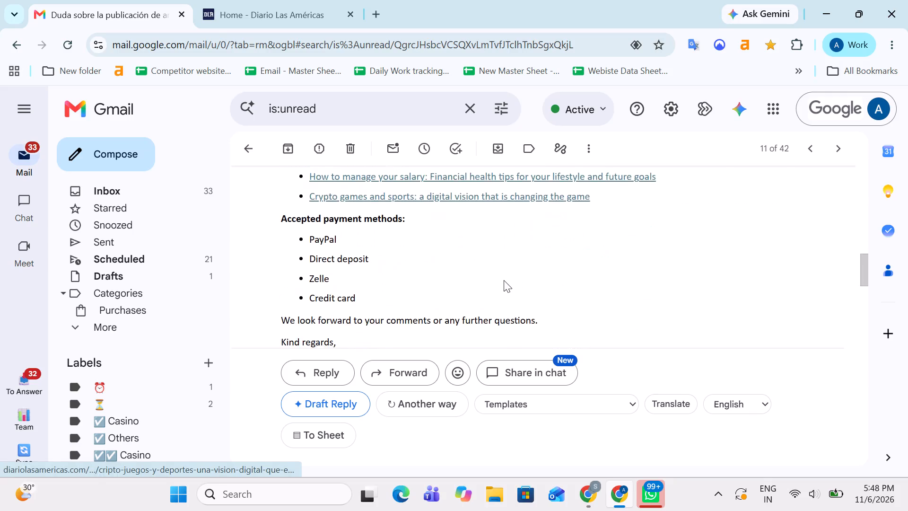
pyautogui.scroll(-2, 491, 284)
pyautogui.scroll(3, 494, 286)
# Copy the domain diariolasamericas.com from the opened site's address and go to website cell G11228 in the New Master Sheet.
pyautogui.click(273, 0)
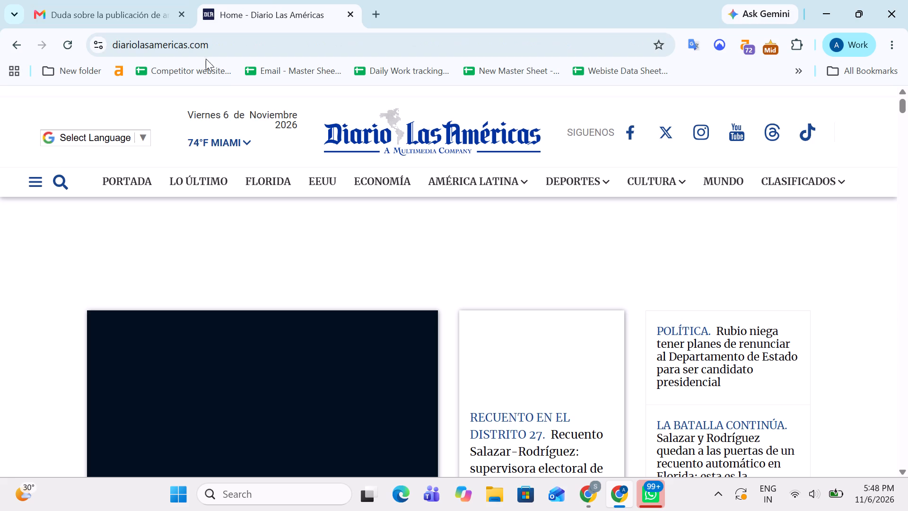
pyautogui.click(247, 40)
pyautogui.moveTo(247, 40); pyautogui.dragTo(211, 45)
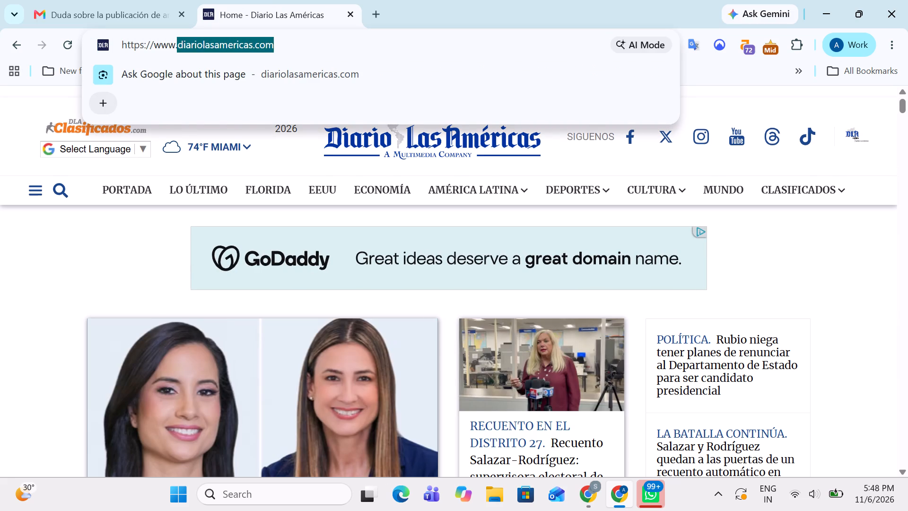
pyautogui.hotkey('ctrl', 'c')
pyautogui.hotkey('ctrl', 'c')
pyautogui.hotkey('ctrl', 'c')
pyautogui.hotkey('alt', 'Tab')
pyautogui.press('Down')
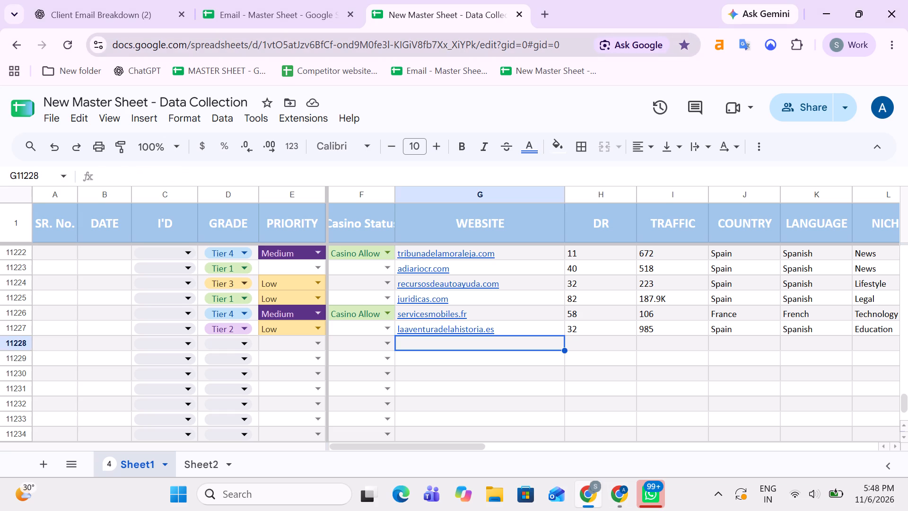
# Enter diariolasamericas.com as the WEBSITE in row 11228 of the New Master Sheet.
pyautogui.press('Return')
pyautogui.hotkey('ctrl', 'v')
pyautogui.press('Tab')
# Dismiss the news subscription and notification requests on the diariolasamericas.com homepage and close its side menu.
pyautogui.hotkey('alt', 'Tab')
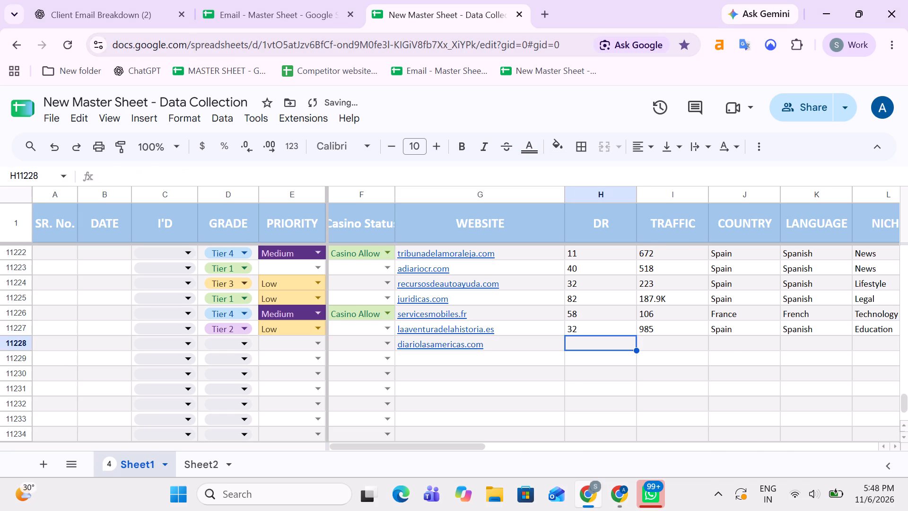
pyautogui.click(0, 256)
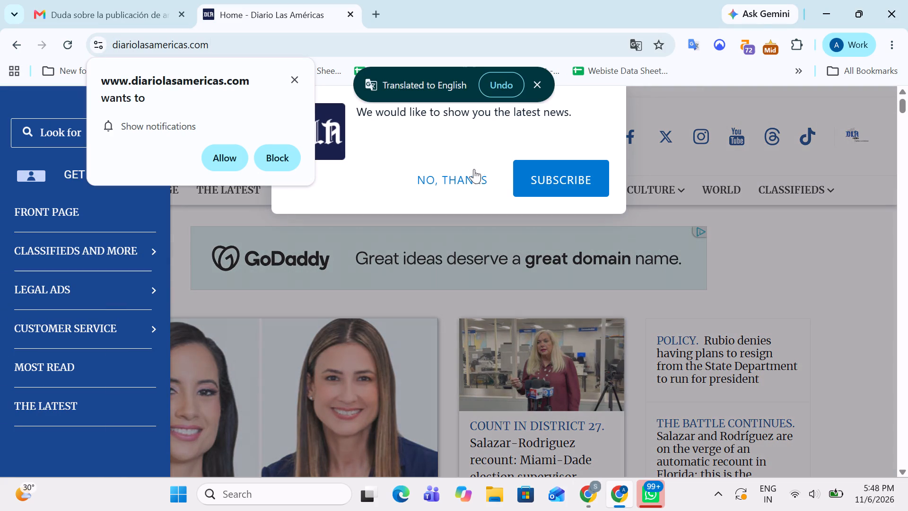
pyautogui.click(468, 176)
pyautogui.click(295, 79)
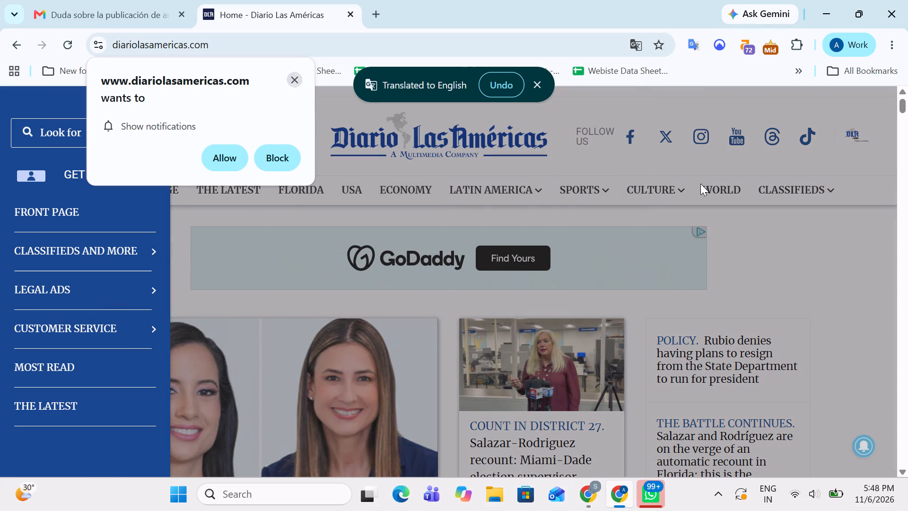
pyautogui.click(907, 132)
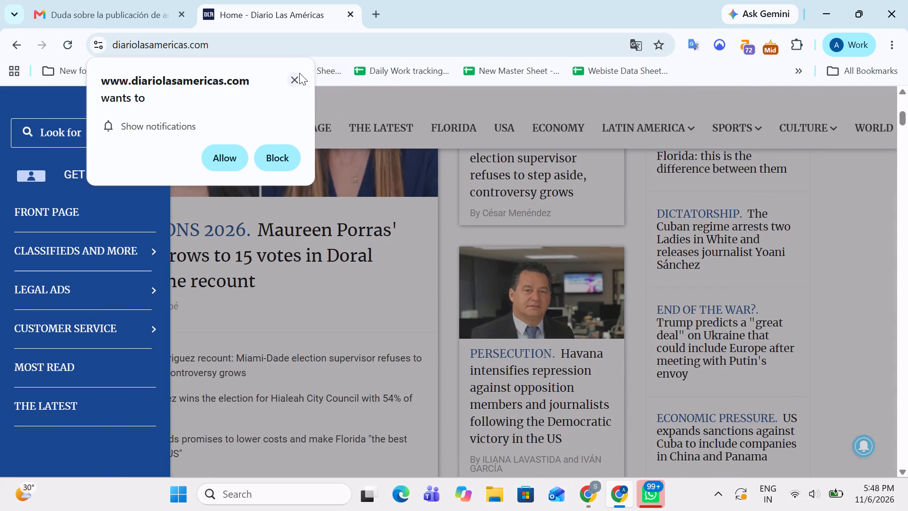
pyautogui.click(299, 74)
pyautogui.click(298, 82)
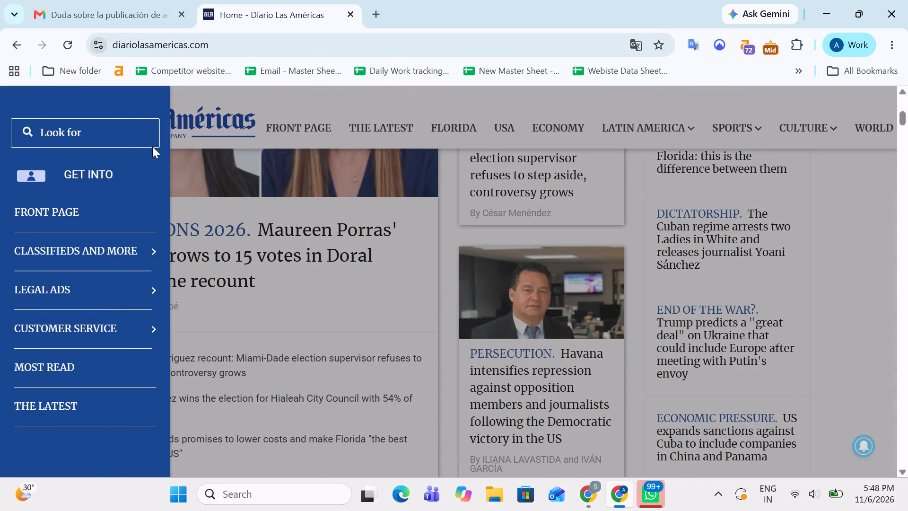
pyautogui.scroll(3, 907, 233)
pyautogui.click(899, 230)
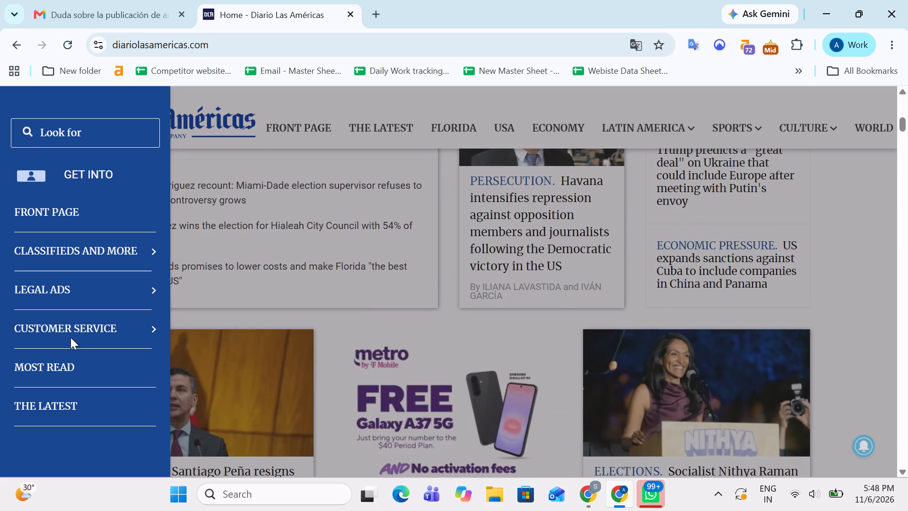
pyautogui.scroll(7, 737, 255)
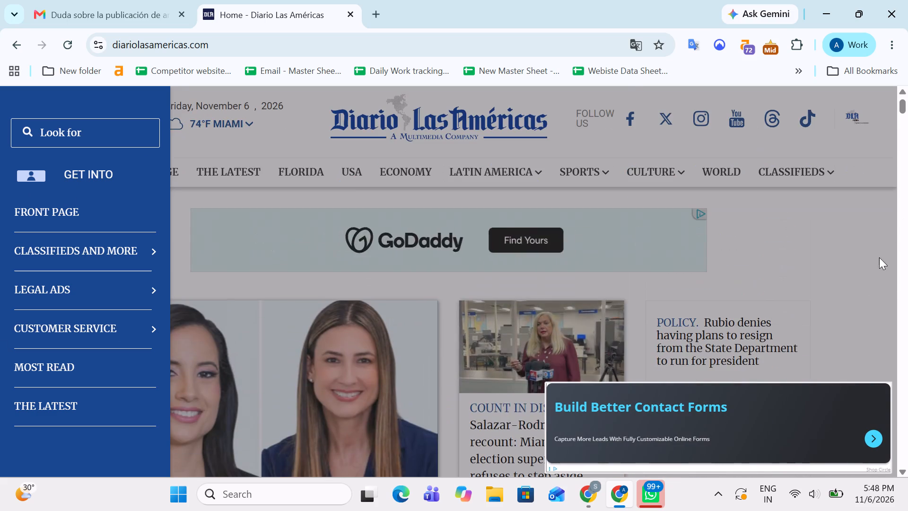
pyautogui.click(868, 281)
pyautogui.scroll(10, 328, 218)
# Check the DR of diariolasamericas.com in Ahrefs and enter 72 in row 11228.
pyautogui.scroll(-11, 360, 202)
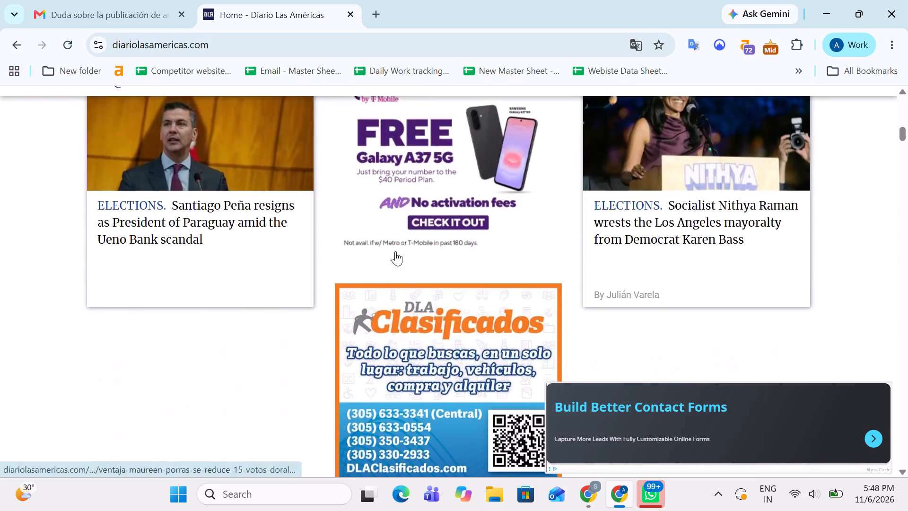
pyautogui.scroll(10, 396, 253)
pyautogui.click(748, 50)
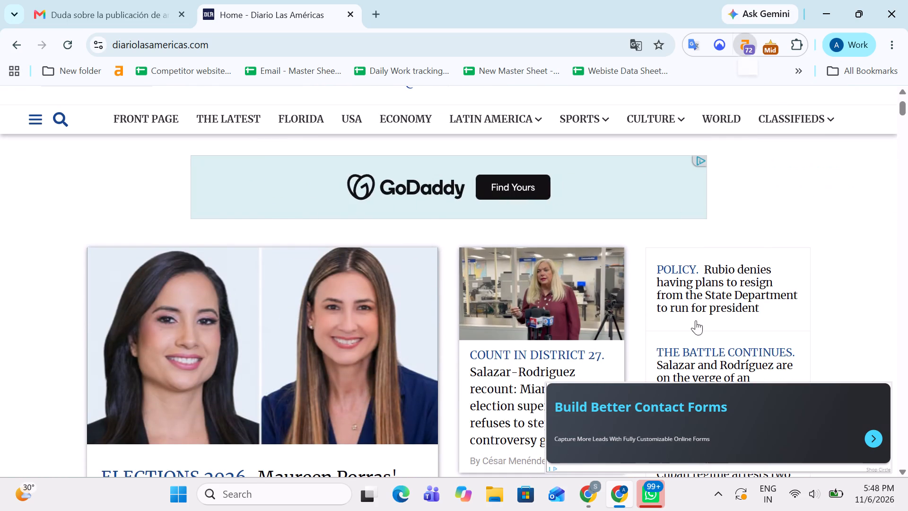
pyautogui.hotkey('alt', 'Tab')
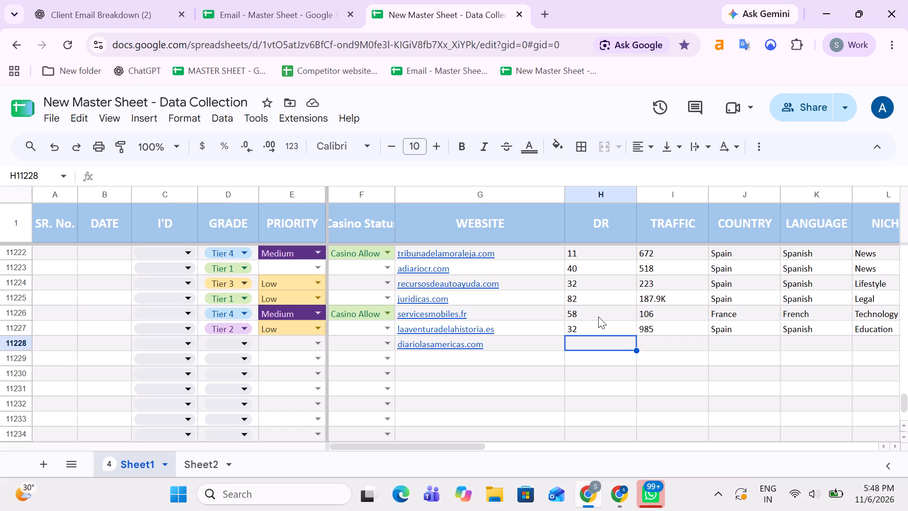
pyautogui.write('72')
pyautogui.press('Right')
# Check the domain search traffic of diariolasamericas.com in Ahrefs and enter 47.8K as TRAFFIC in row 11228.
pyautogui.hotkey('alt', 'Tab')
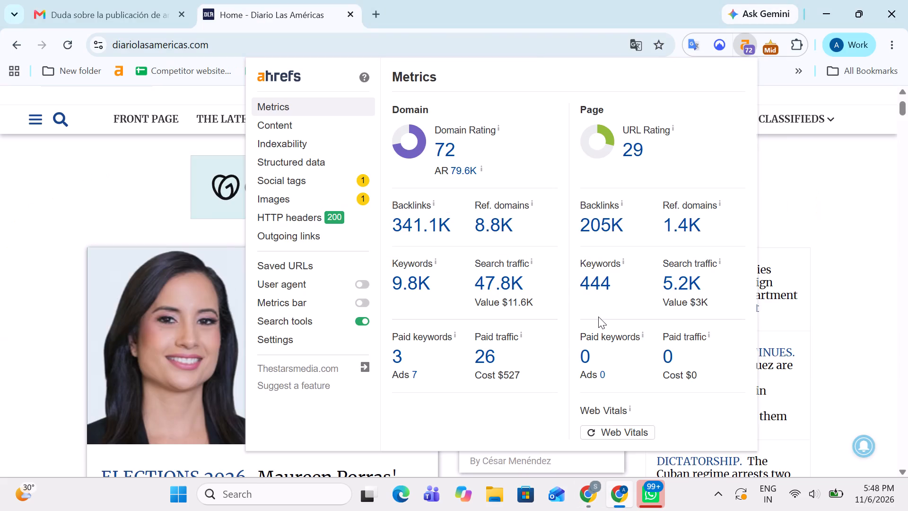
pyautogui.hotkey('alt', 'Tab')
pyautogui.write('47')
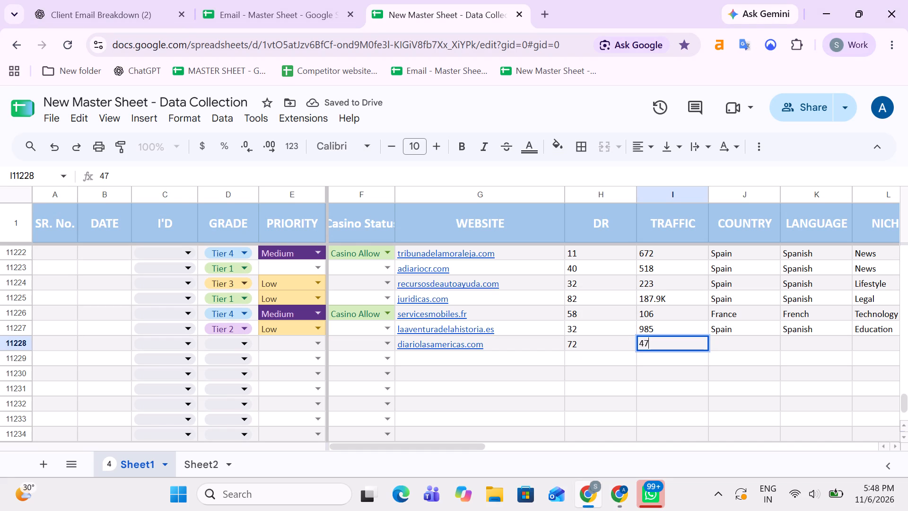
pyautogui.press('.')
pyautogui.write('8K')
pyautogui.press('Right')
# Set COUNTRY to Spain and LANGUAGE to Spanish for diariolasamericas.com in row 11228.
pyautogui.write('Sp')
pyautogui.press('Right')
pyautogui.write('Sp')
pyautogui.press('Right')
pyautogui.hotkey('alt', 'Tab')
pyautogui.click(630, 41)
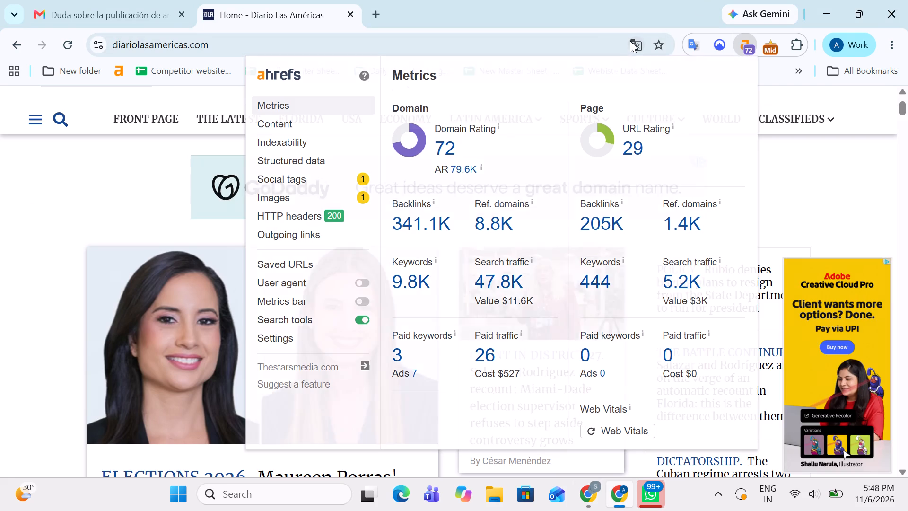
# Search diariolasamericas.com for casino777 and close the site after viewing the results page.
pyautogui.scroll(7, 539, 283)
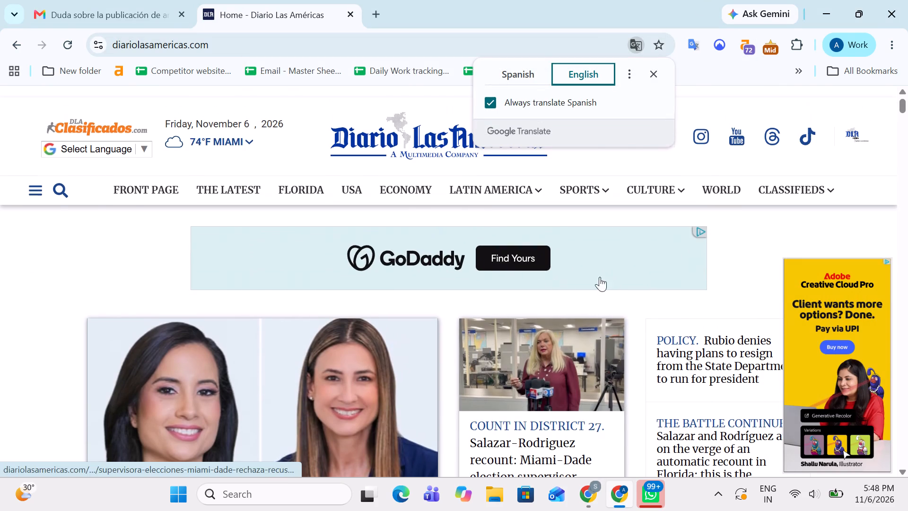
pyautogui.click(54, 191)
pyautogui.click(127, 133)
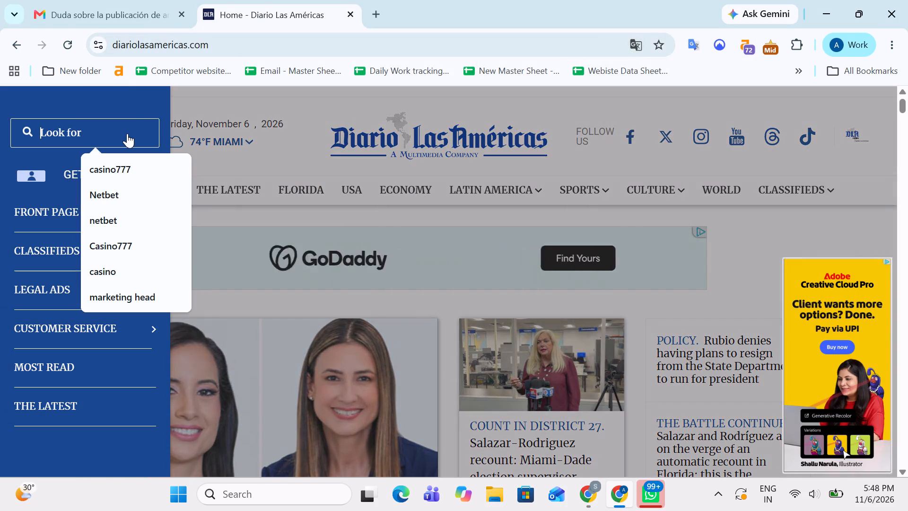
pyautogui.click(112, 161)
pyautogui.press('Return')
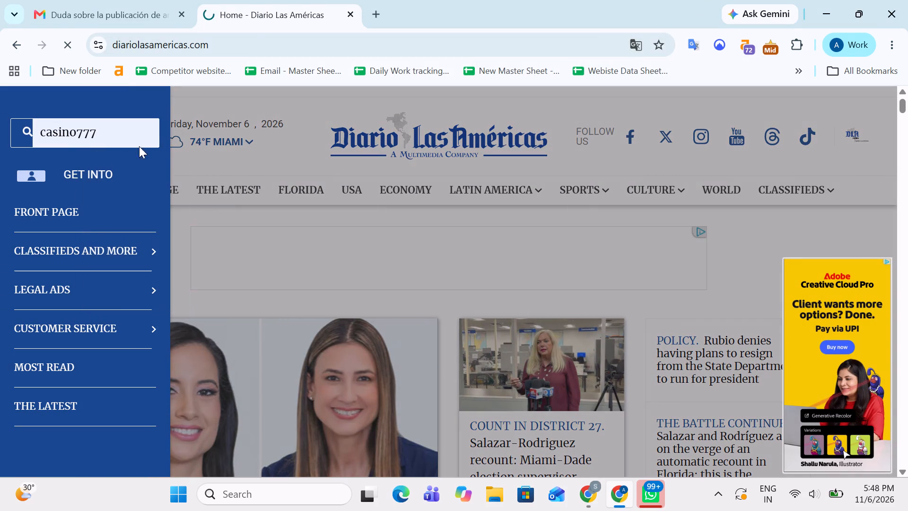
pyautogui.scroll(-3, 406, 298)
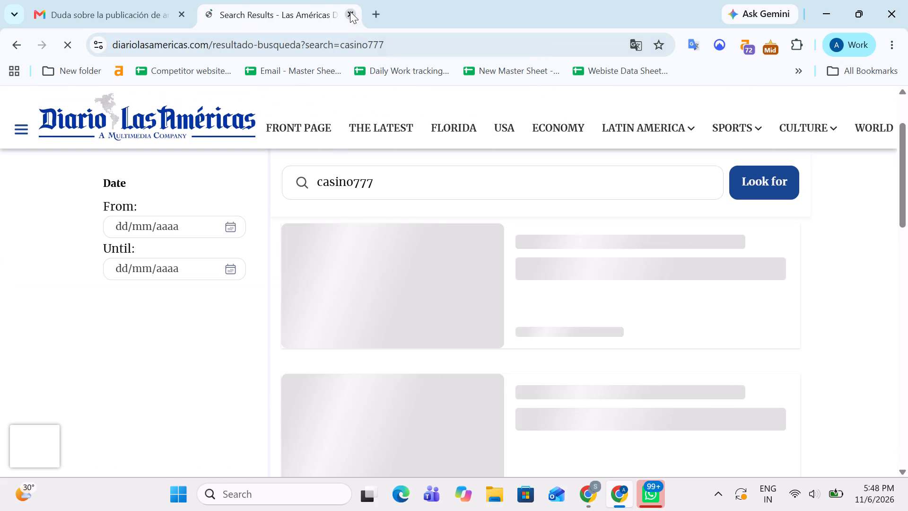
pyautogui.click(350, 11)
# Check the article publication rate in the publisher's email and enter NICHE News and PRICE 500 in row 11228.
pyautogui.scroll(3, 463, 295)
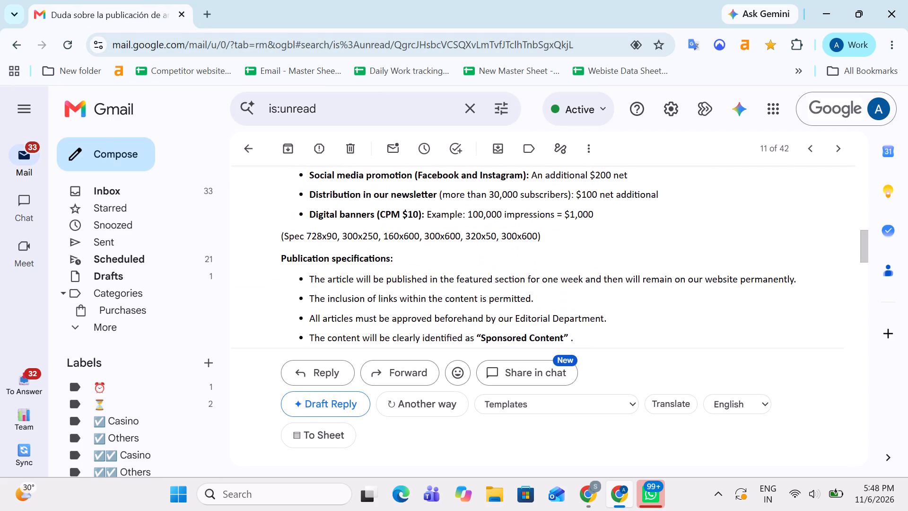
pyautogui.scroll(1, 463, 295)
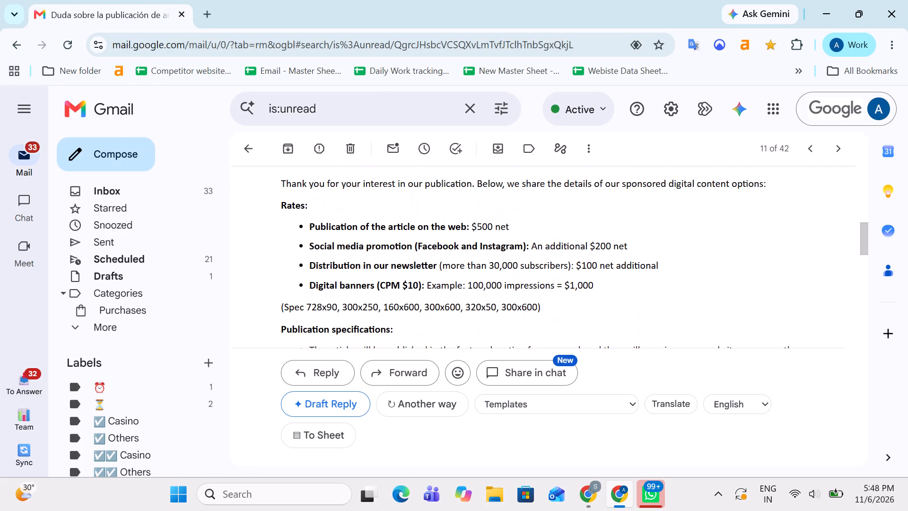
pyautogui.hotkey('alt', 'Tab')
pyautogui.press('Return')
pyautogui.press('Right')
pyautogui.press('Left')
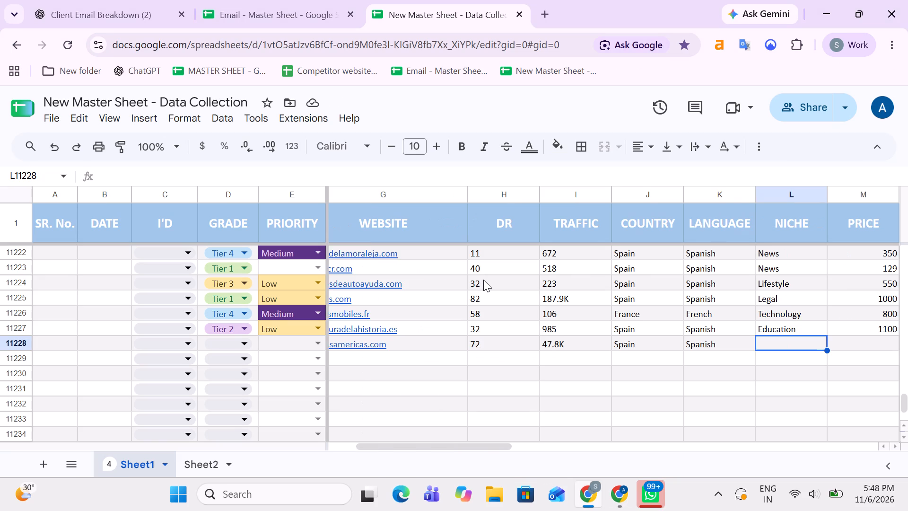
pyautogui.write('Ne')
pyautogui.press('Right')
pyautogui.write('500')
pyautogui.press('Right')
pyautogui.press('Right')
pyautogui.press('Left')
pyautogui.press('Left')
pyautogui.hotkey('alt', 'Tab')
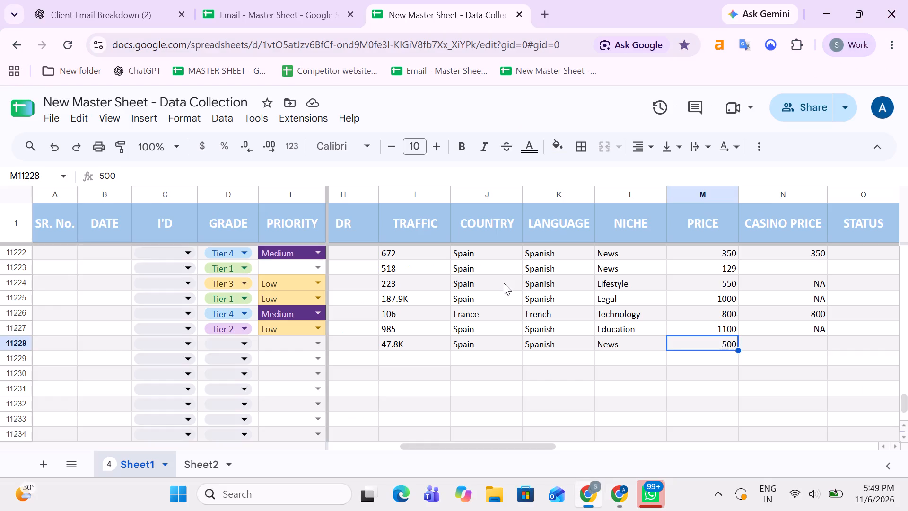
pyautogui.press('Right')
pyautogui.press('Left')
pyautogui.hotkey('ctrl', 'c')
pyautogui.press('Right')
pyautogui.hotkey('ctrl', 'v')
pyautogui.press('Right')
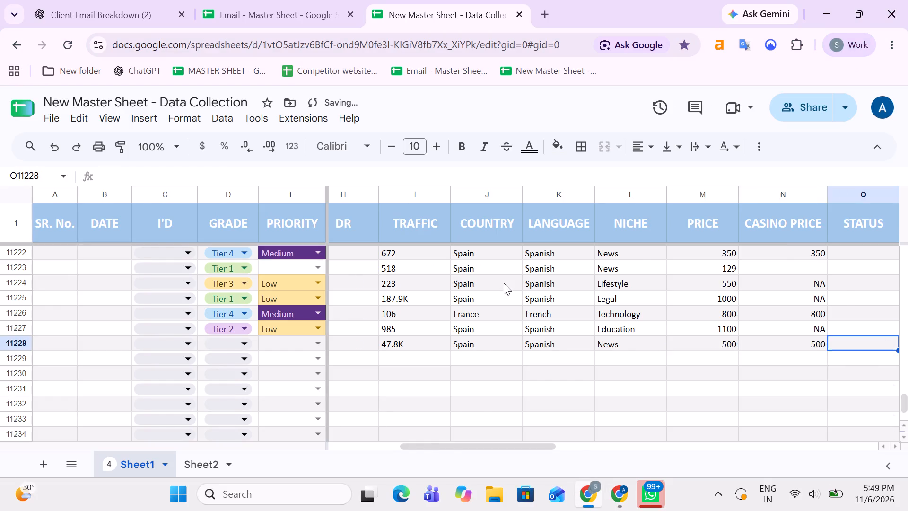
# Set LINK POLICY to Sponsored Tag in row 11228.
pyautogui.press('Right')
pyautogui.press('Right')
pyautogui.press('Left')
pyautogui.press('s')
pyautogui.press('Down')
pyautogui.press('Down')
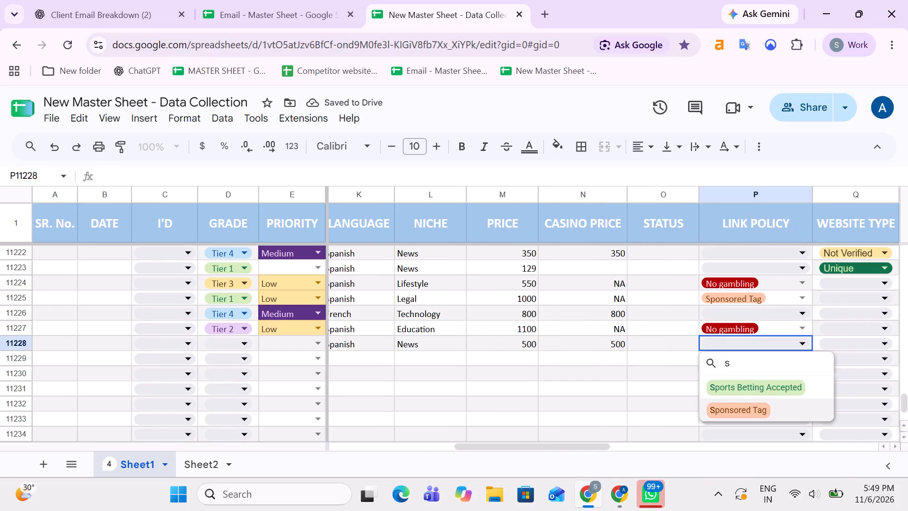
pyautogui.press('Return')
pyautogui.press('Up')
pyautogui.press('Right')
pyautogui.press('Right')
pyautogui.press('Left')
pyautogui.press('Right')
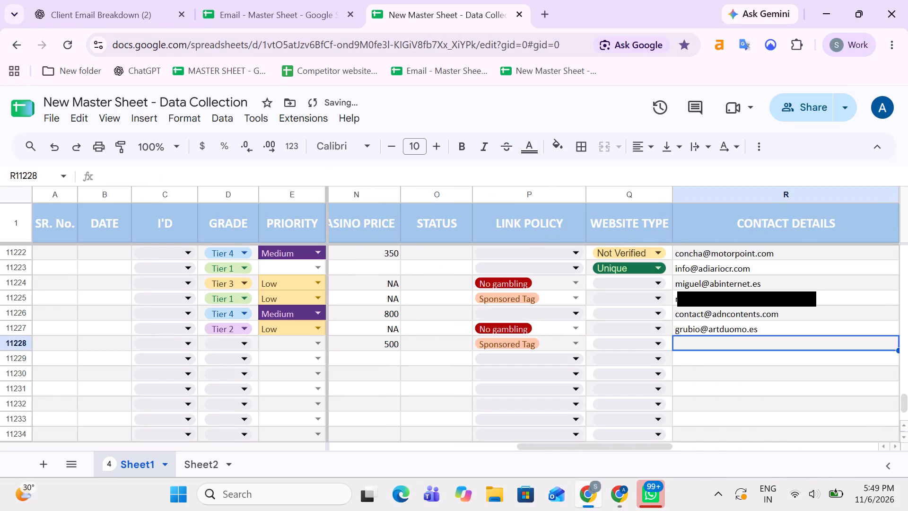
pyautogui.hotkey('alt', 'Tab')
pyautogui.scroll(2, 374, 284)
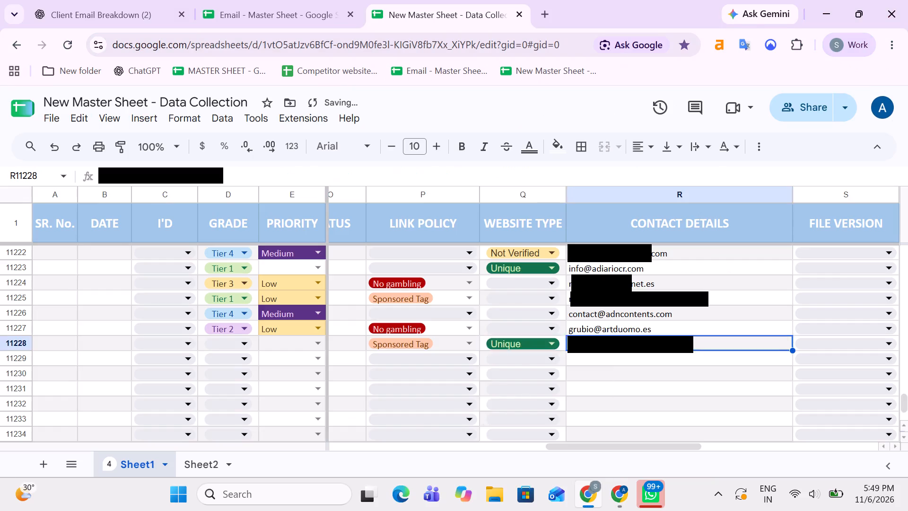
# Set Casino Status to Conditional Casino Allowed for diariolasamericas.com in row 11228.
pyautogui.press('Left')
pyautogui.press('Left')
pyautogui.press('Left')
pyautogui.press('Left')
pyautogui.press('Left')
pyautogui.press('Left')
pyautogui.press('Left')
pyautogui.press('Left')
pyautogui.press('Left')
pyautogui.press('Left')
pyautogui.press('Left')
pyautogui.press('Left')
pyautogui.press('Left')
pyautogui.press('Left')
pyautogui.press('Left')
pyautogui.press('Right')
pyautogui.press('Right')
pyautogui.press('Right')
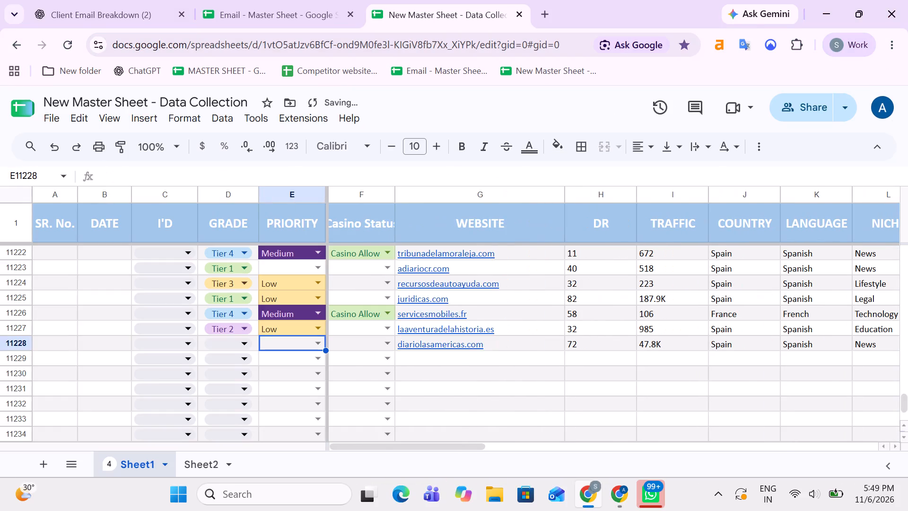
pyautogui.press('Left')
pyautogui.press('Right')
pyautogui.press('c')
pyautogui.press('Down')
pyautogui.press('Return')
pyautogui.press('Up')
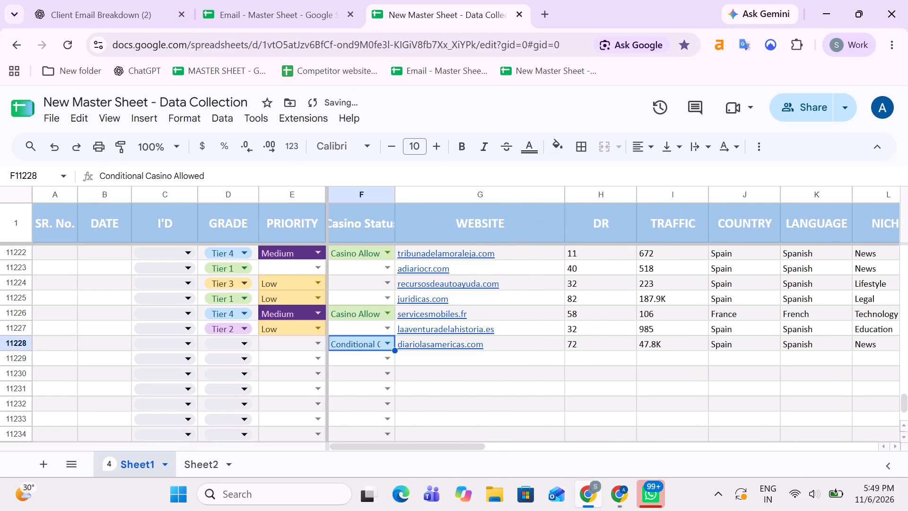
# Set PRIORITY to High for diariolasamericas.com in row 11228.
pyautogui.press('Left')
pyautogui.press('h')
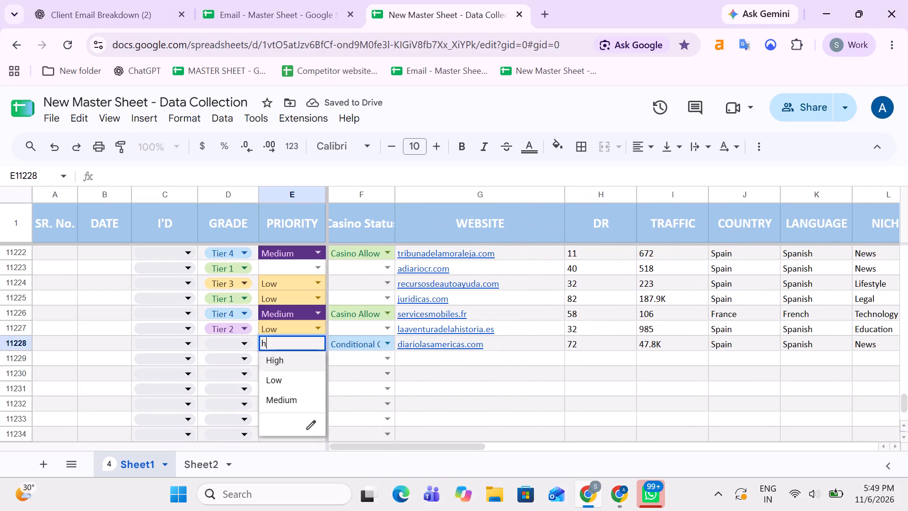
# Set the PRIORITY to High and the GRADE to Tier 1 for diariolasamericas.com in row 11228.
pyautogui.press('Down')
pyautogui.press('Return')
pyautogui.press('Up')
pyautogui.press('Left')
pyautogui.press('t')
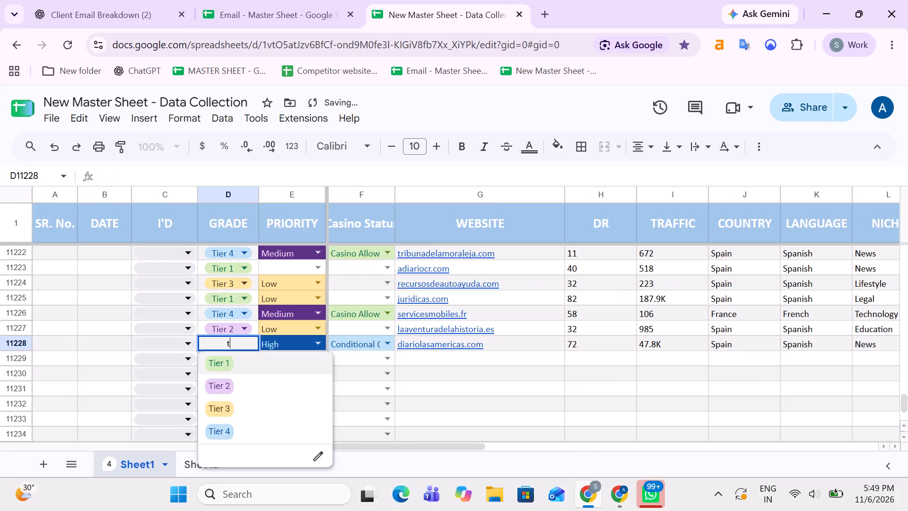
pyautogui.press('Return')
# Examine the price, casino price, status, link policy, website type and contact cells for juridicas.com in row 11225.
pyautogui.press('Up')
pyautogui.press('Up')
pyautogui.press('Up')
pyautogui.press('Up')
pyautogui.press('Right')
pyautogui.press('Right')
pyautogui.press('Right')
pyautogui.press('Right')
pyautogui.press('Right')
pyautogui.press('Right')
pyautogui.press('Right')
pyautogui.press('Right')
pyautogui.press('Right')
pyautogui.press('Right')
pyautogui.press('Right')
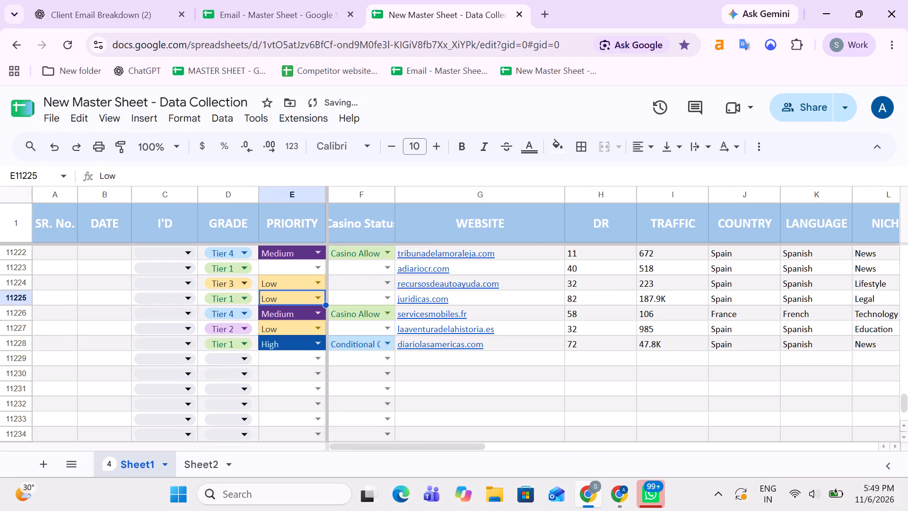
pyautogui.press('Right')
pyautogui.press('Right')
pyautogui.press('Left')
pyautogui.press('Left')
pyautogui.press('Right')
pyautogui.press('Right')
pyautogui.press('Right')
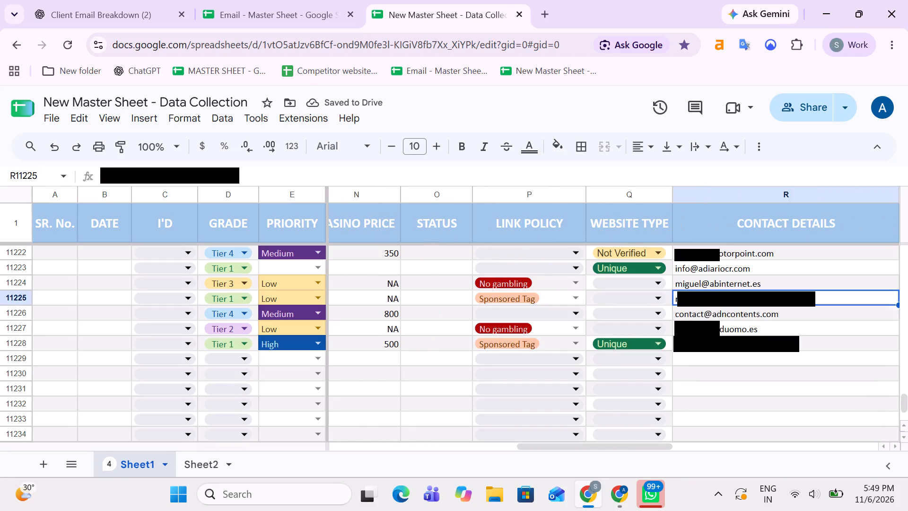
pyautogui.press('Left')
pyautogui.press('Left')
pyautogui.press('Left')
pyautogui.press('Left')
pyautogui.press('Right')
pyautogui.press('Right')
pyautogui.press('Right')
pyautogui.press('Left')
pyautogui.press('Left')
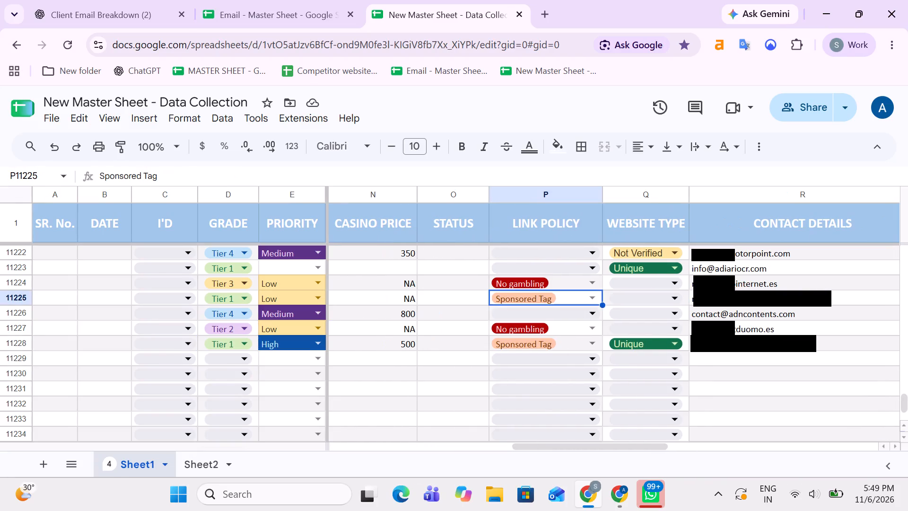
pyautogui.press('Left')
pyautogui.press('Left')
pyautogui.press('Left')
pyautogui.press('Right')
pyautogui.press('Right')
pyautogui.press('Right')
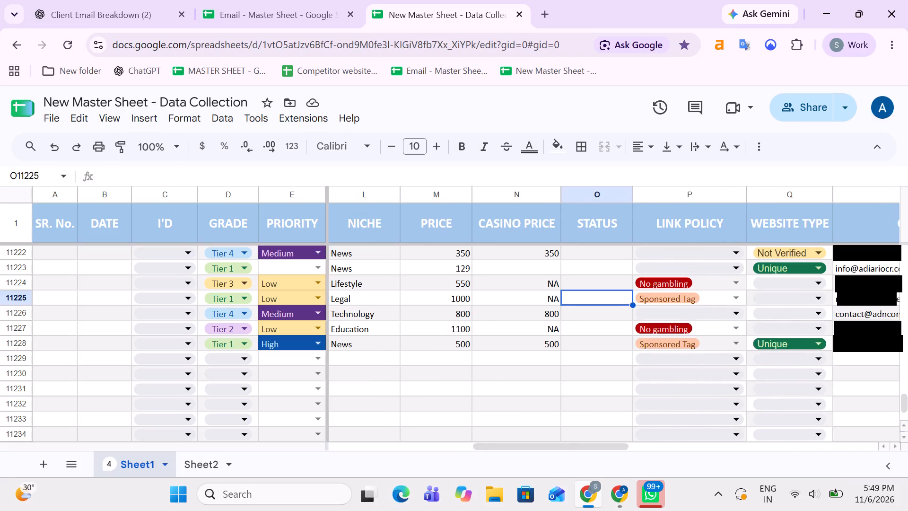
pyautogui.press('Right')
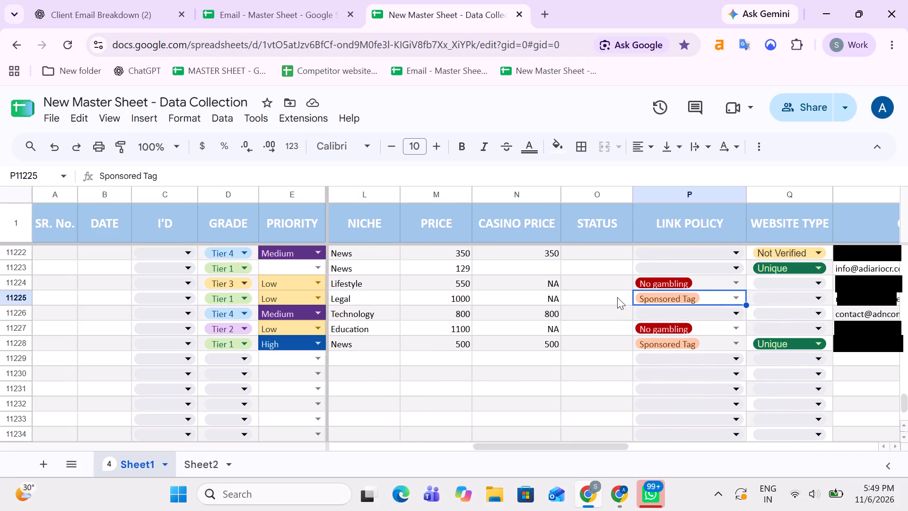
# Add No gambling to the LINK POLICY for juridicas.com in row 11225.
pyautogui.click(617, 297)
pyautogui.press('Left')
pyautogui.press('Left')
pyautogui.press('Left')
pyautogui.press('Left')
pyautogui.press('Left')
pyautogui.press('Left')
pyautogui.press('Left')
pyautogui.press('Left')
pyautogui.press('Left')
pyautogui.press('Right')
pyautogui.press('Right')
pyautogui.press('Right')
pyautogui.press('Right')
pyautogui.press('Right')
pyautogui.press('Right')
pyautogui.press('Right')
pyautogui.press('Right')
pyautogui.press('Right')
pyautogui.press('Right')
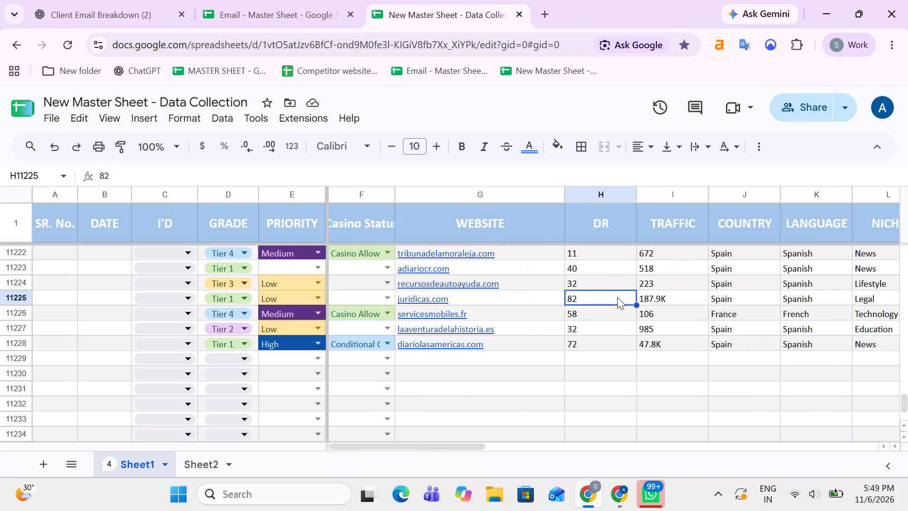
pyautogui.press('Right')
pyautogui.press('Left')
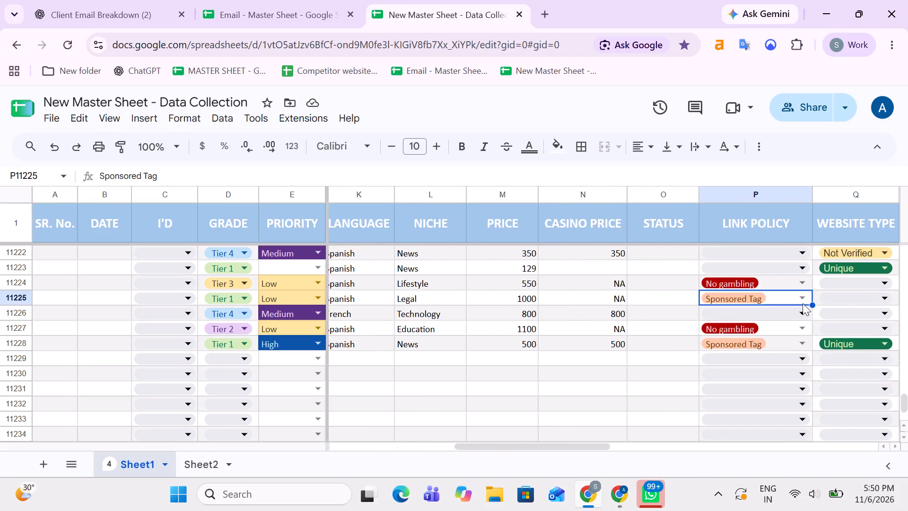
pyautogui.click(807, 299)
pyautogui.click(757, 335)
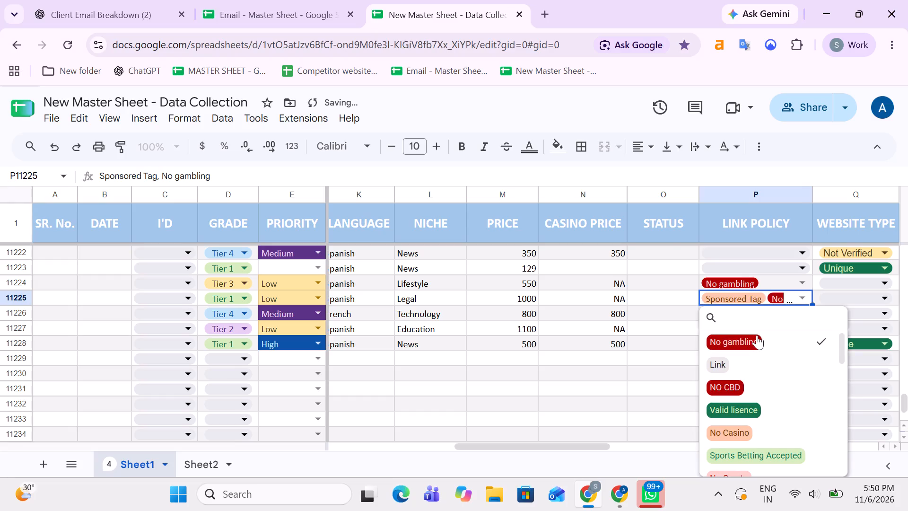
pyautogui.press('Tab')
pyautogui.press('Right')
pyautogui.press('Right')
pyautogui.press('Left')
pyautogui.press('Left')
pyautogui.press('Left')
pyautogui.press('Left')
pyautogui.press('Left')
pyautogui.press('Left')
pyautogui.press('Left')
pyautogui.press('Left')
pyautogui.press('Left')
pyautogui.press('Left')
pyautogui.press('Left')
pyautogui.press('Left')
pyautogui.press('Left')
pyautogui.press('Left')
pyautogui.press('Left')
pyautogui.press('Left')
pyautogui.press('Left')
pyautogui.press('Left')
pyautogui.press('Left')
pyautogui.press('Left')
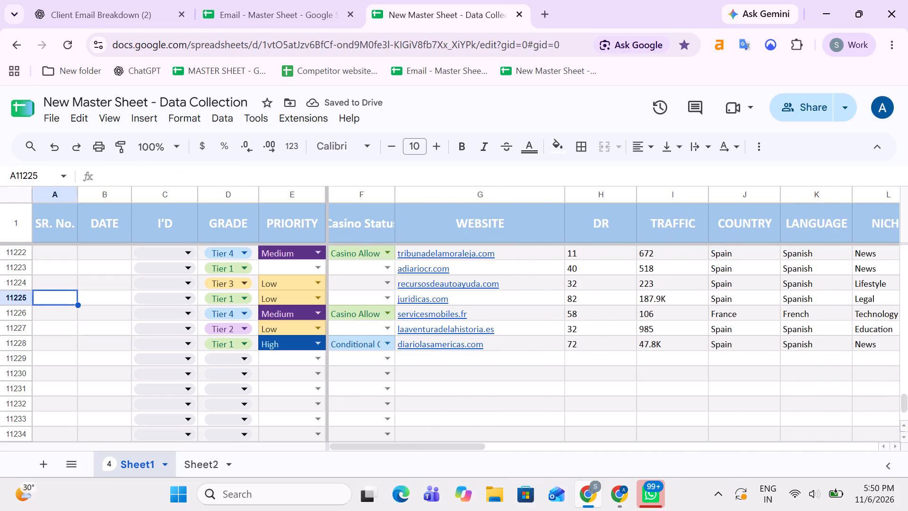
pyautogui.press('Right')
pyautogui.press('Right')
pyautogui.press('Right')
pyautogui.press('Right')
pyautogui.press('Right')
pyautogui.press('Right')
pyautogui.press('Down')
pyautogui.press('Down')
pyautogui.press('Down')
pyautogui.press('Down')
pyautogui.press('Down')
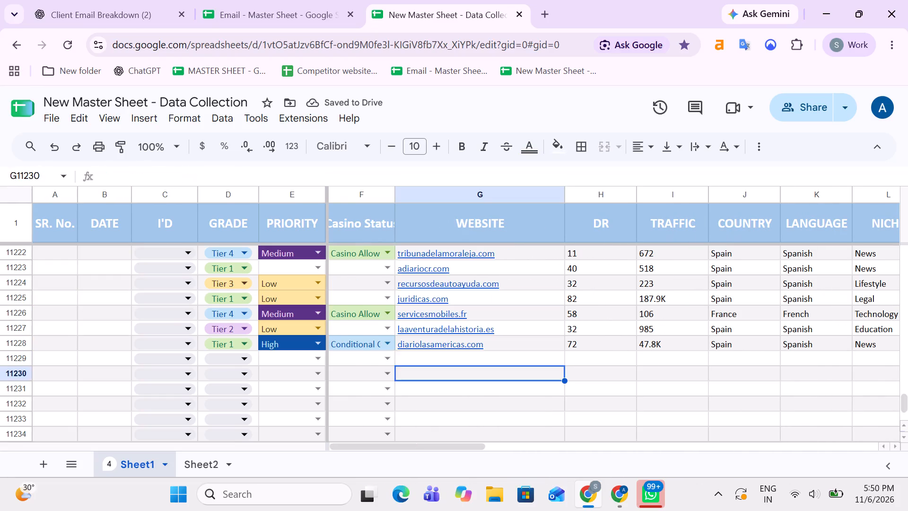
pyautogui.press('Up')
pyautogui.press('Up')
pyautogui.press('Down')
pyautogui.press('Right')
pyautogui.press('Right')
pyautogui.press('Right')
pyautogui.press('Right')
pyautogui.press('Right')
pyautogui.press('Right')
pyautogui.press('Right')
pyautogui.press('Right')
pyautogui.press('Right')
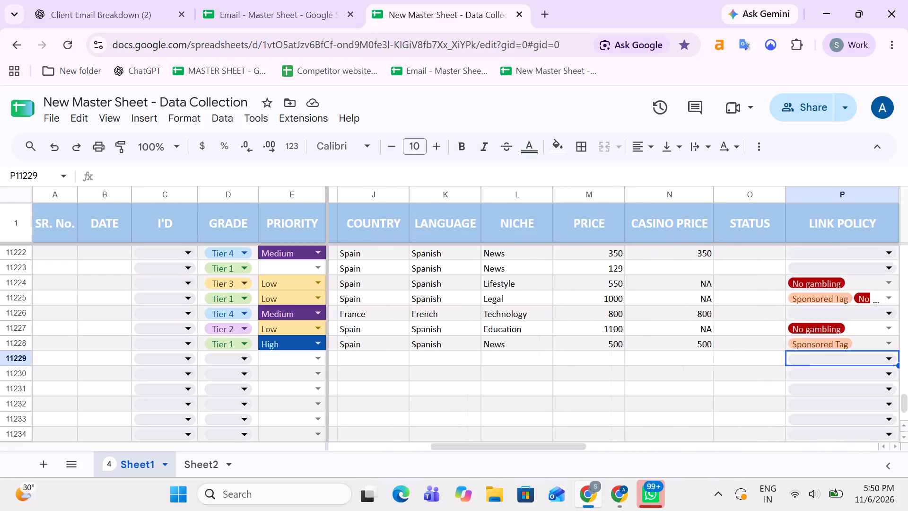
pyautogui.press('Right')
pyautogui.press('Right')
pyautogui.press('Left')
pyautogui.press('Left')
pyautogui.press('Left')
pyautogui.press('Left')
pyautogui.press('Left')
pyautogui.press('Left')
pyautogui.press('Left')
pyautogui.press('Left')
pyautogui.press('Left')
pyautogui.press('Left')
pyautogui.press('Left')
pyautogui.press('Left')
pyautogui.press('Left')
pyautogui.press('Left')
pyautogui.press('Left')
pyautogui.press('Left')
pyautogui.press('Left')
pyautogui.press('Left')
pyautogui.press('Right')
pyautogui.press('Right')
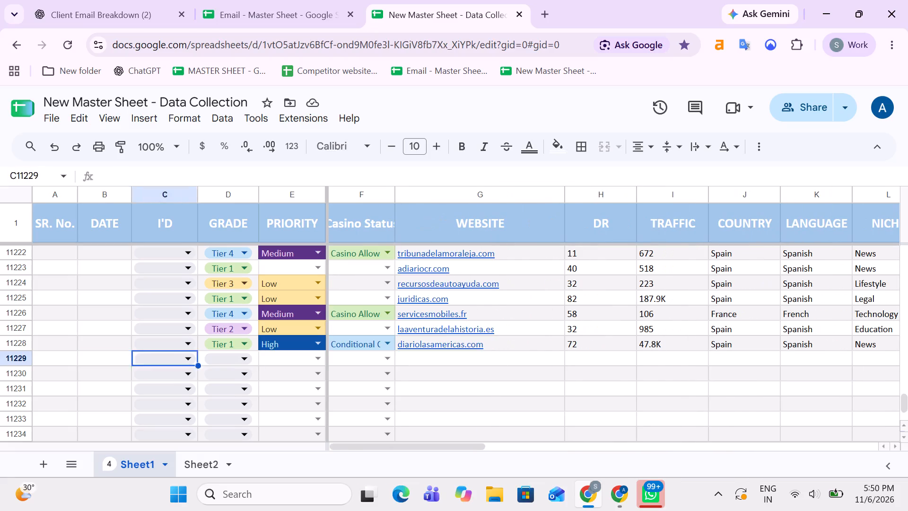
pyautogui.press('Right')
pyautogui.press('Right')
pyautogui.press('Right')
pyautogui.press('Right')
pyautogui.hotkey('alt', 'Tab')
pyautogui.scroll(-9, 556, 225)
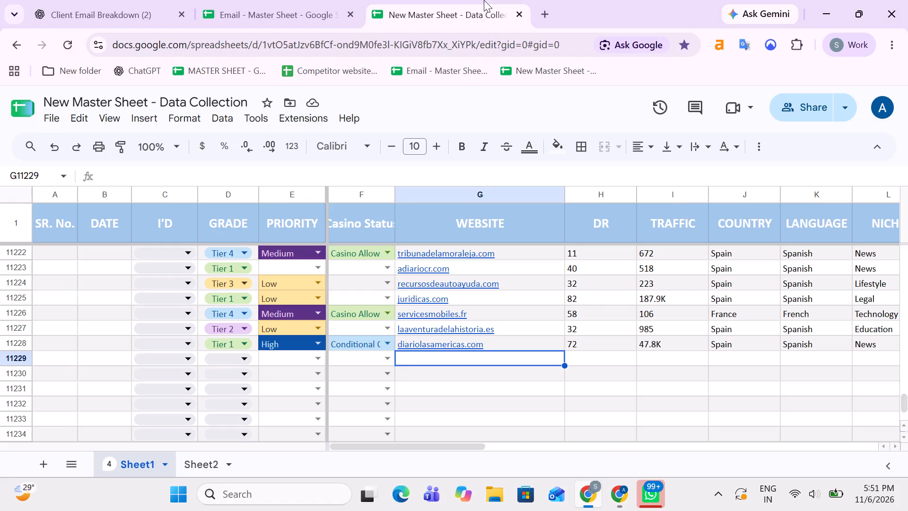
# Check the diariolasamericas.com row across its columns through to the contact details, and return to the empty website cell below it.
pyautogui.press('Left')
pyautogui.press('Up')
pyautogui.press('Right')
pyautogui.press('Right')
pyautogui.press('Right')
pyautogui.press('Right')
pyautogui.press('Right')
pyautogui.press('Right')
pyautogui.press('Right')
pyautogui.press('Right')
pyautogui.press('Right')
pyautogui.press('Right')
pyautogui.press('Right')
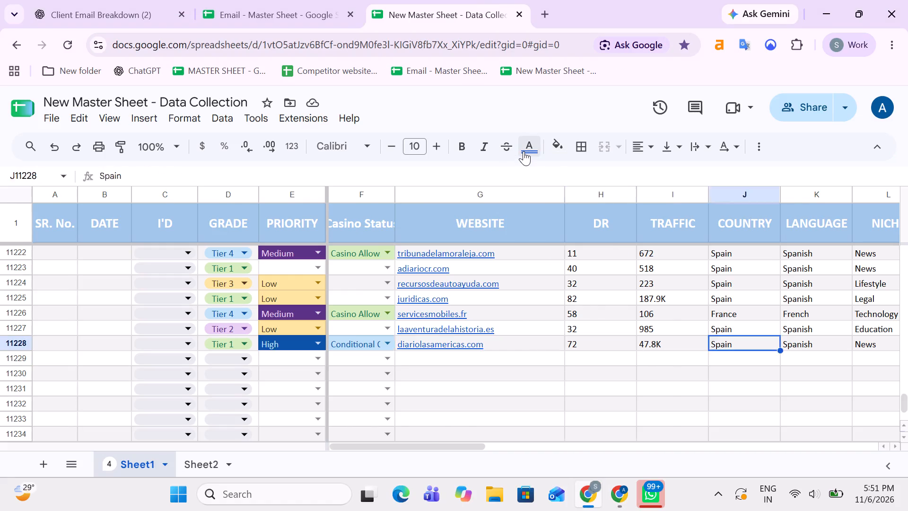
pyautogui.press('Right')
pyautogui.press('Left')
pyautogui.press('Left')
pyautogui.press('Left')
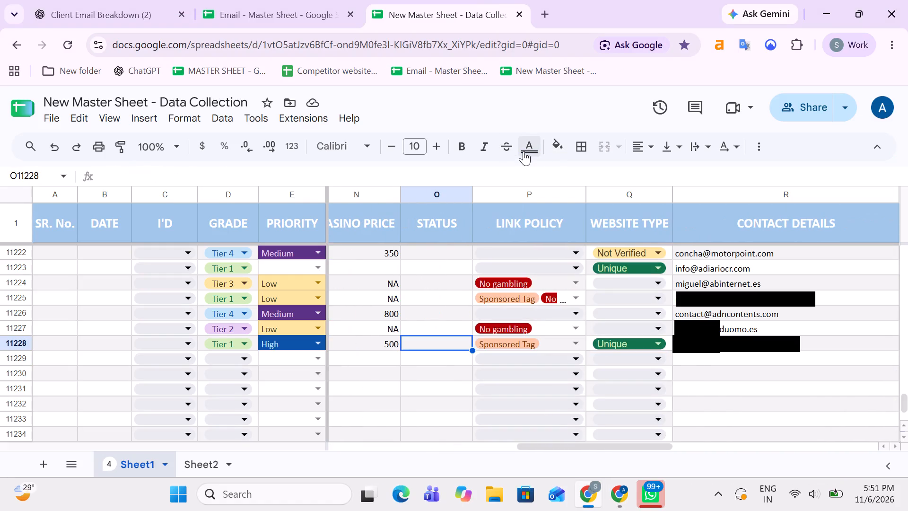
pyautogui.press('Right')
pyautogui.press('Right')
pyautogui.press('Right')
pyautogui.press('Down')
pyautogui.press('Left')
pyautogui.press('Left')
pyautogui.press('Left')
pyautogui.press('Left')
pyautogui.press('Left')
pyautogui.press('Left')
pyautogui.press('Left')
pyautogui.press('Left')
pyautogui.press('Left')
pyautogui.press('Left')
pyautogui.press('Left')
pyautogui.press('Left')
pyautogui.press('Left')
pyautogui.press('Left')
pyautogui.press('Left')
pyautogui.press('Left')
pyautogui.press('Left')
pyautogui.press('Left')
pyautogui.press('Left')
pyautogui.press('Left')
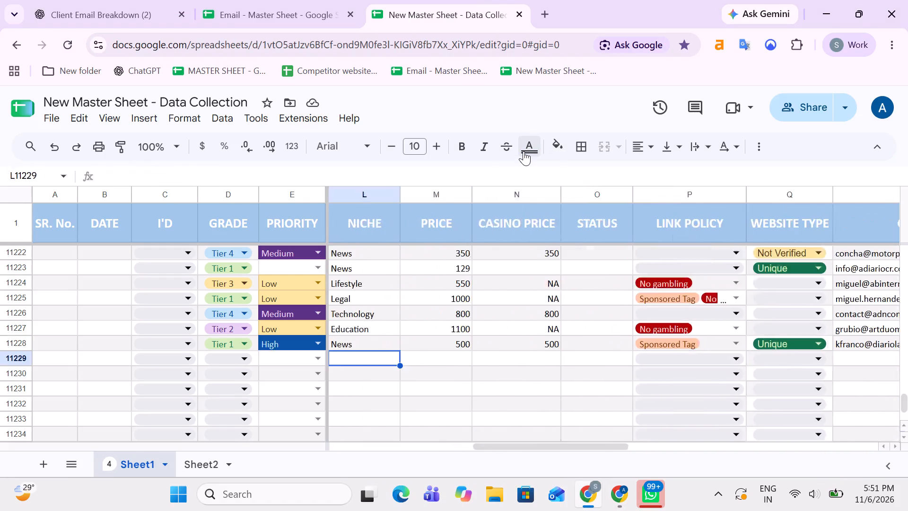
pyautogui.press('Right')
pyautogui.press('Right')
pyautogui.press('Right')
pyautogui.press('Right')
pyautogui.press('Right')
pyautogui.press('Right')
pyautogui.press('Left')
pyautogui.press('Right')
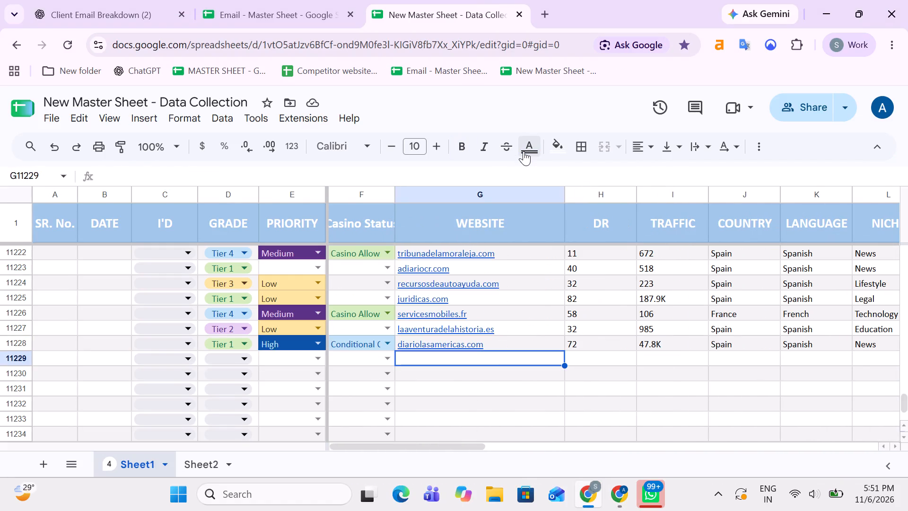
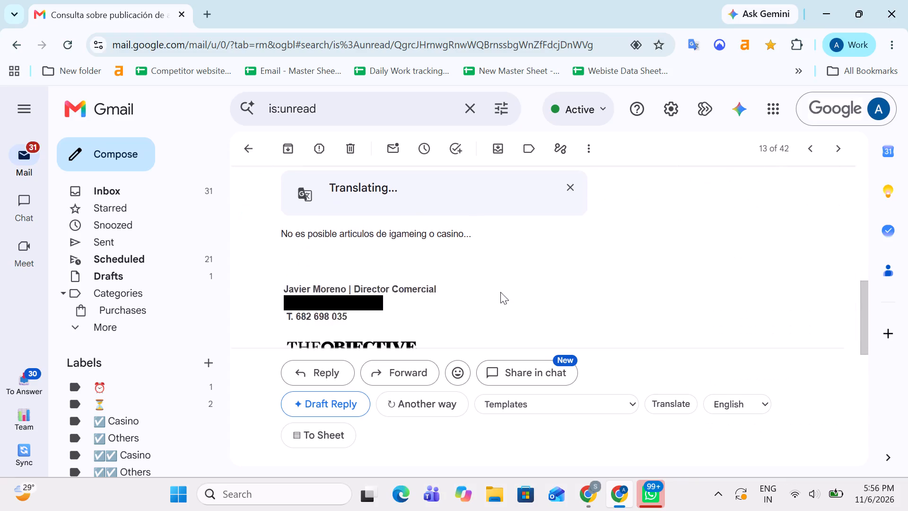
pyautogui.scroll(-3, 366, 342)
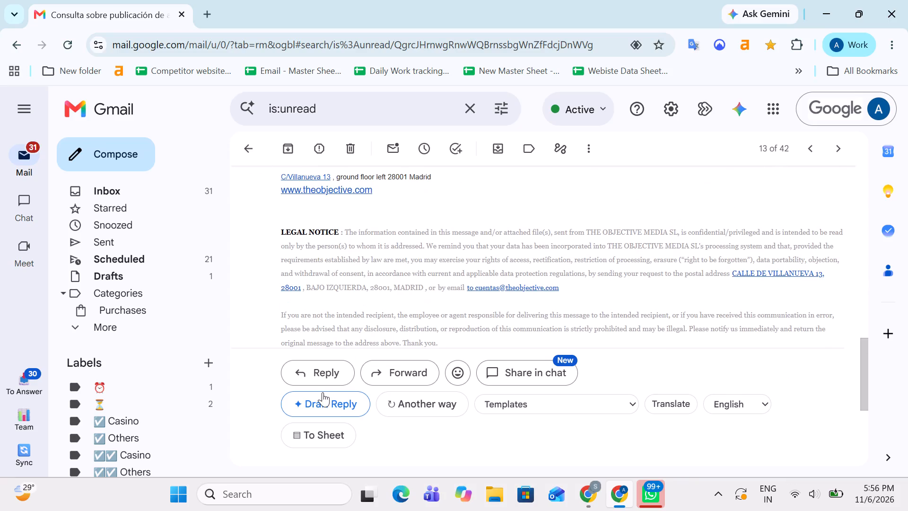
# Generate a draft reply to theobjective.com keeping contact for normal guest posts and casino-policy changes, and polish its wording.
pyautogui.click(341, 409)
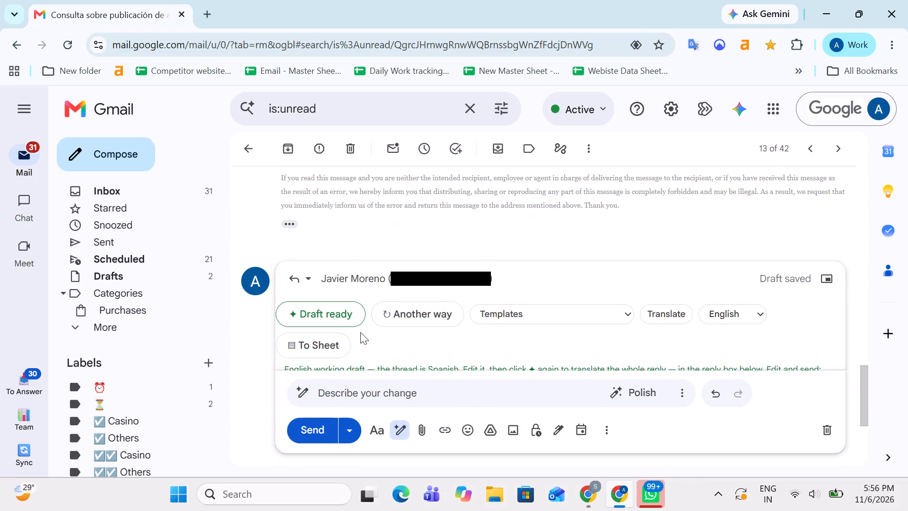
pyautogui.scroll(-2, 385, 333)
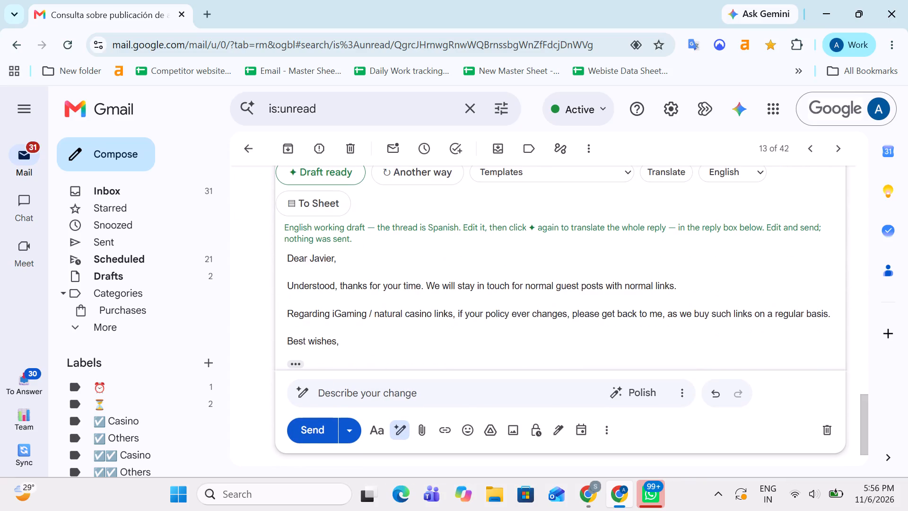
pyautogui.click(675, 396)
pyautogui.click(656, 367)
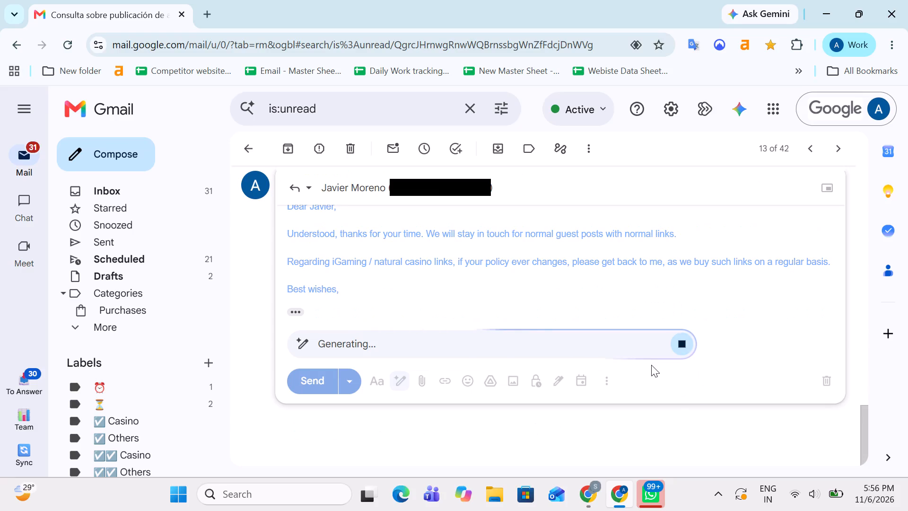
pyautogui.scroll(1, 362, 301)
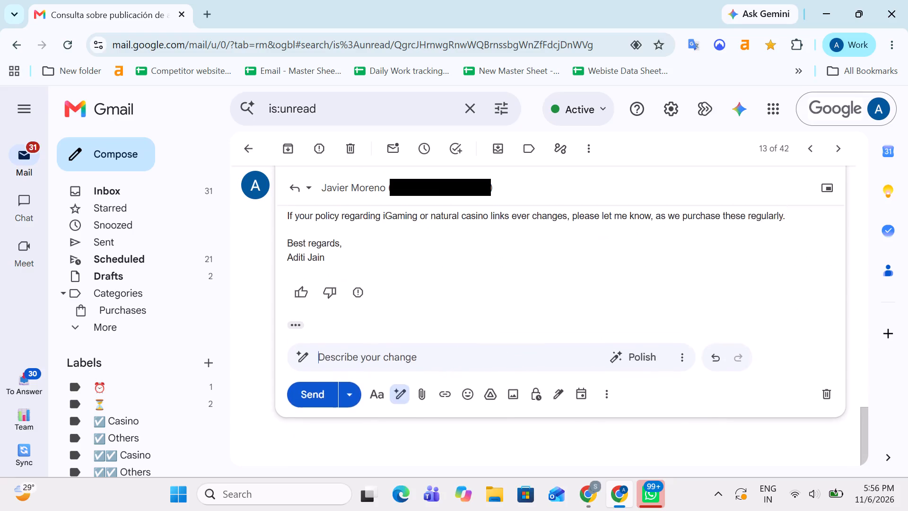
pyautogui.scroll(1, 331, 272)
pyautogui.click(324, 204)
# Expand the first message of the theobjective.com thread and open the website linked in it.
pyautogui.scroll(7, 409, 342)
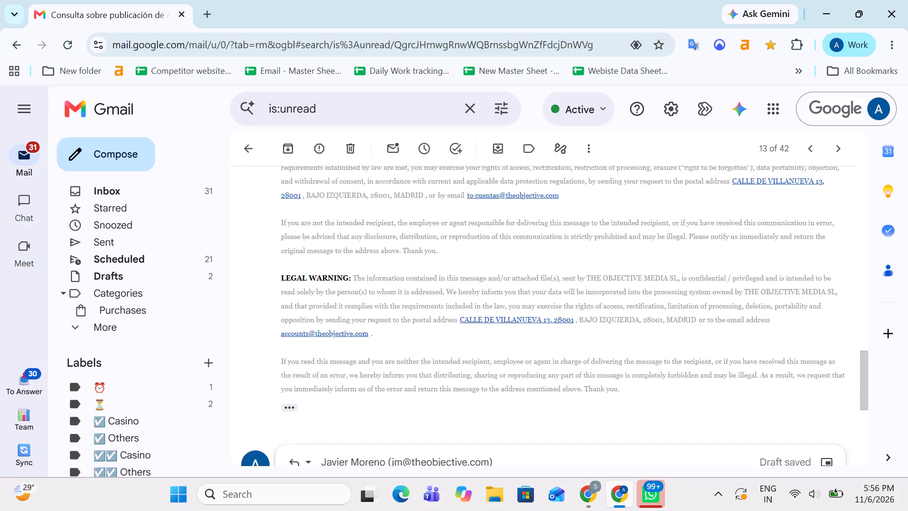
pyautogui.scroll(9, 409, 342)
pyautogui.click(462, 299)
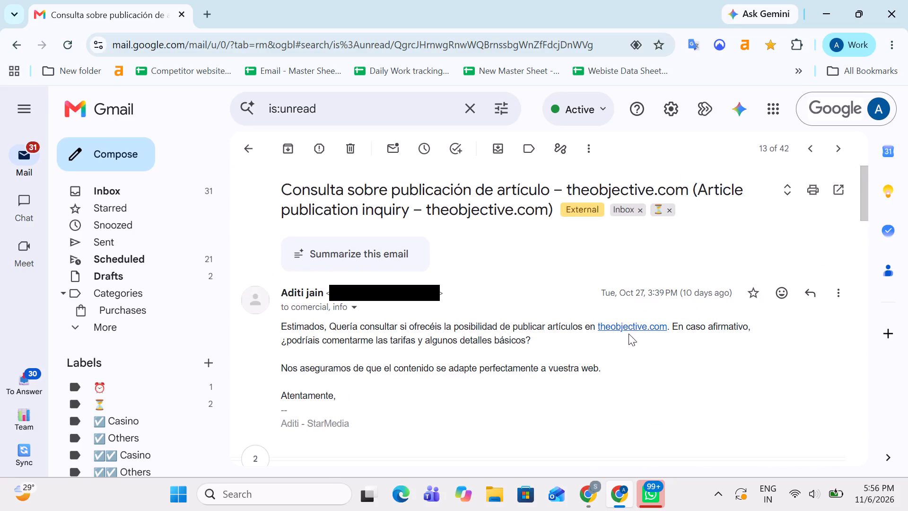
pyautogui.keyDown('ctrl'); pyautogui.click(633, 329); pyautogui.keyUp('ctrl')
pyautogui.click(305, 0)
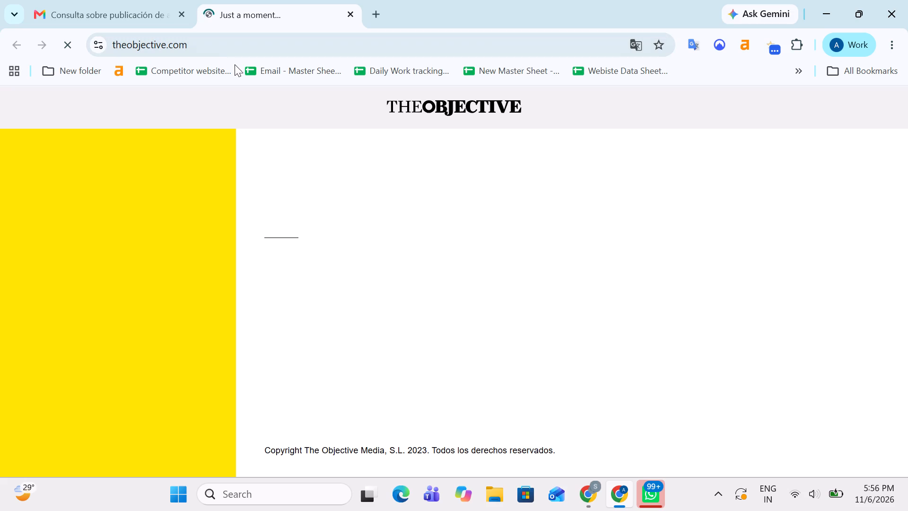
# Copy the site's domain and enter theobjective.com as WEBSITE in row 11229 of the New Master Sheet.
pyautogui.click(216, 45)
pyautogui.moveTo(216, 45); pyautogui.dragTo(180, 45)
pyautogui.hotkey('ctrl', 'c')
pyautogui.hotkey('ctrl', 'c')
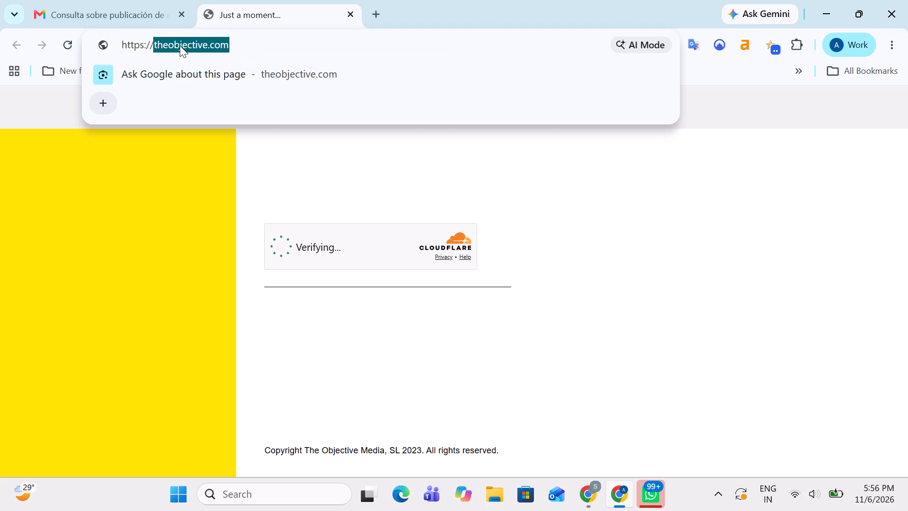
pyautogui.hotkey('alt', 'Tab')
pyautogui.press('Down')
pyautogui.press('Up')
pyautogui.press('Return')
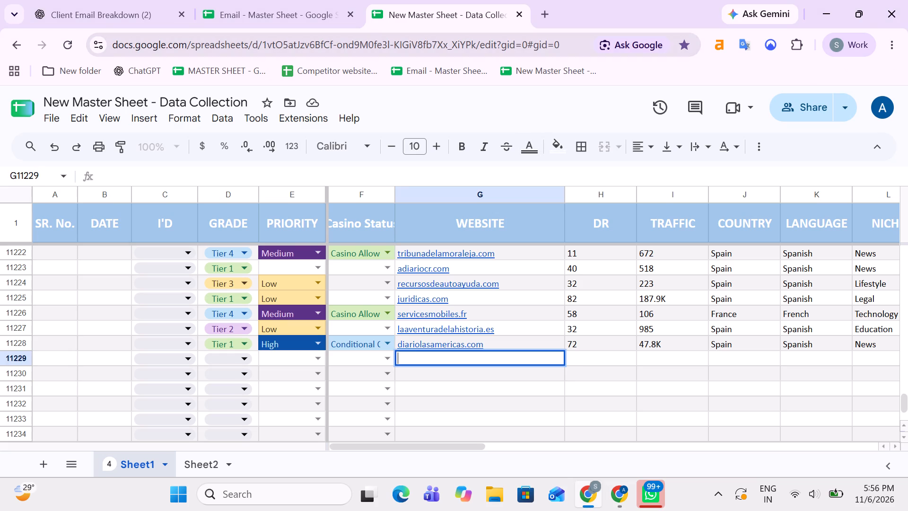
pyautogui.hotkey('ctrl', 'v')
pyautogui.press('Tab')
# Check the domain rating of theobjective.com in Ahrefs for the DR cell in row 11229.
pyautogui.hotkey('alt', 'Tab')
pyautogui.scroll(-2, 419, 304)
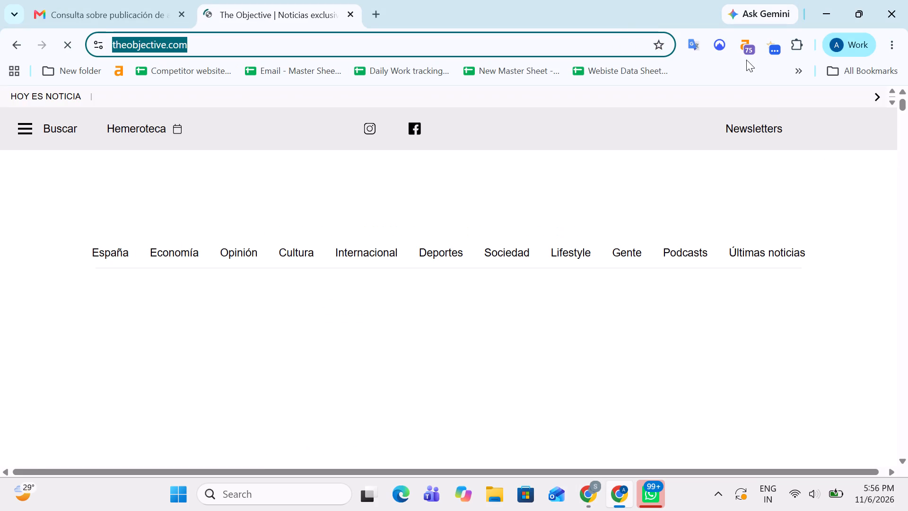
pyautogui.click(743, 39)
pyautogui.hotkey('alt', 'Tab')
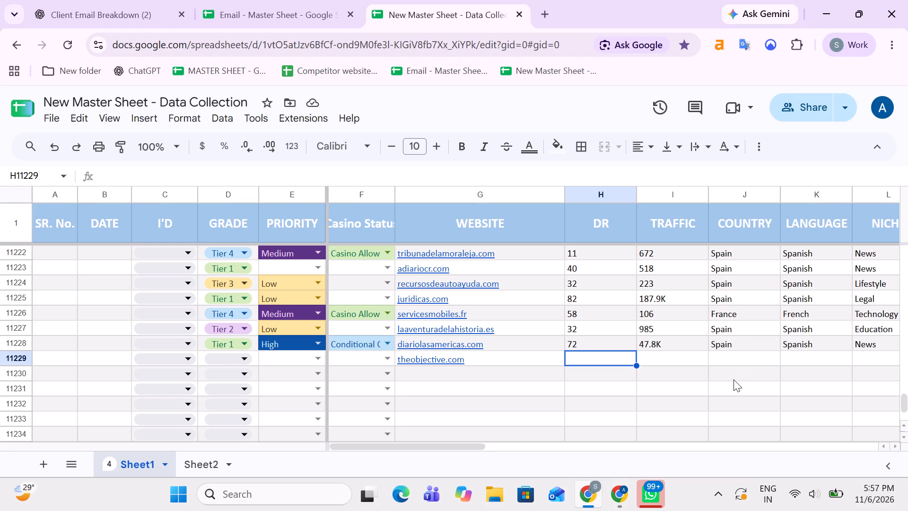
# Enter 75 as the DR for theobjective.com in row 11229.
pyautogui.write('75')
pyautogui.press('Right')
# Accept the cookie wall on theobjective.com, dismiss the notification request and search the site for casino777.
pyautogui.hotkey('alt', 'Tab')
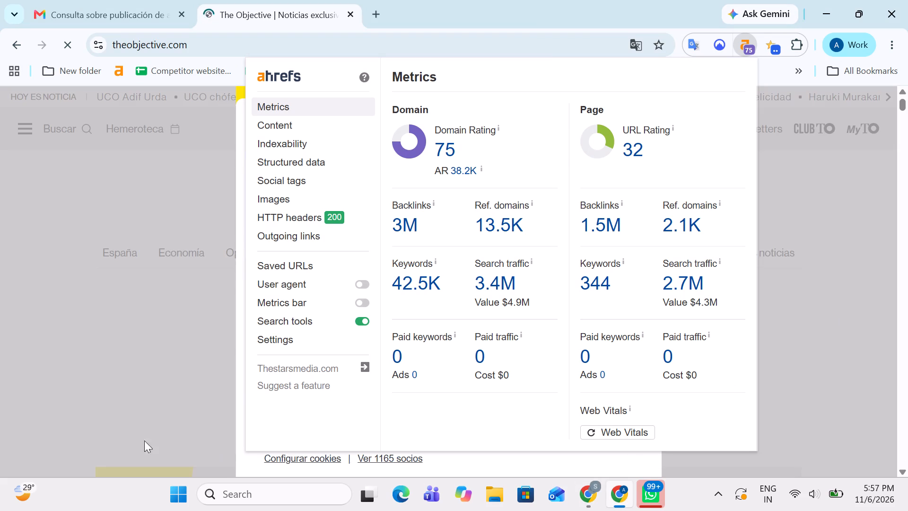
pyautogui.click(0, 297)
pyautogui.click(332, 200)
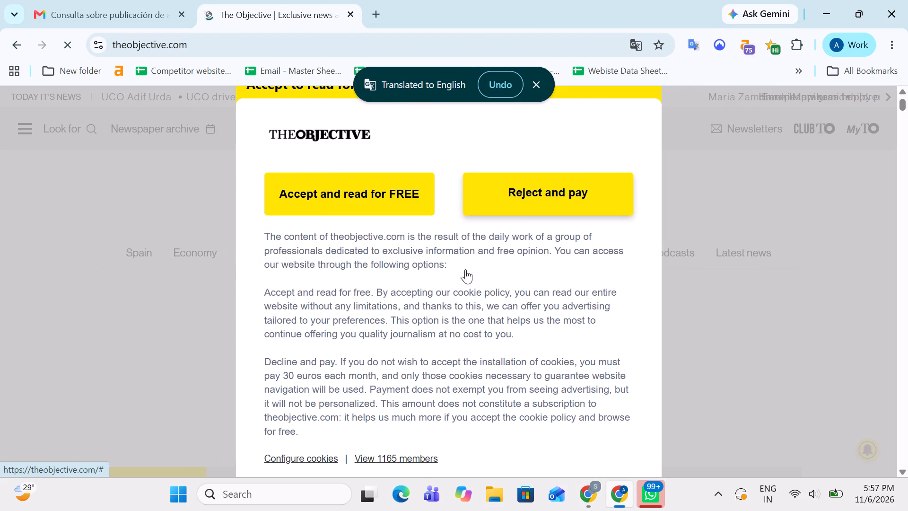
pyautogui.scroll(-6, 502, 299)
pyautogui.scroll(-5, 567, 311)
pyautogui.scroll(19, 564, 315)
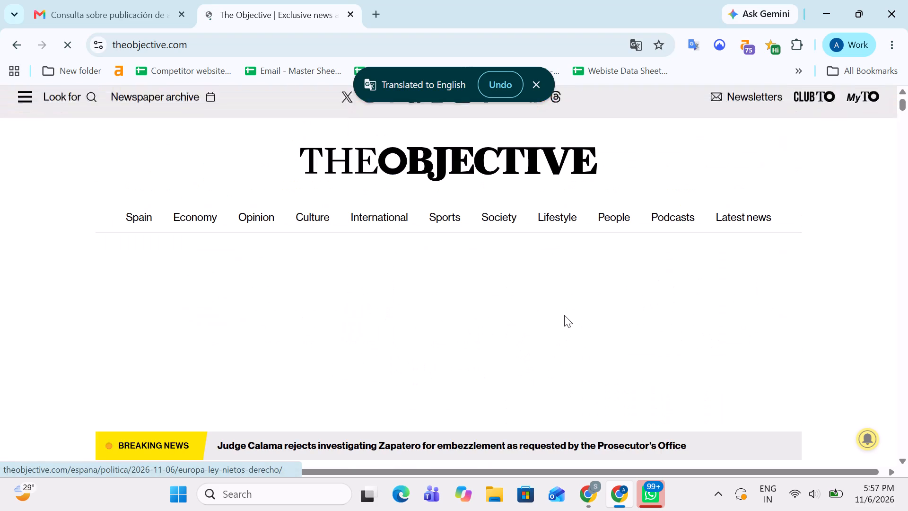
pyautogui.scroll(-6, 447, 306)
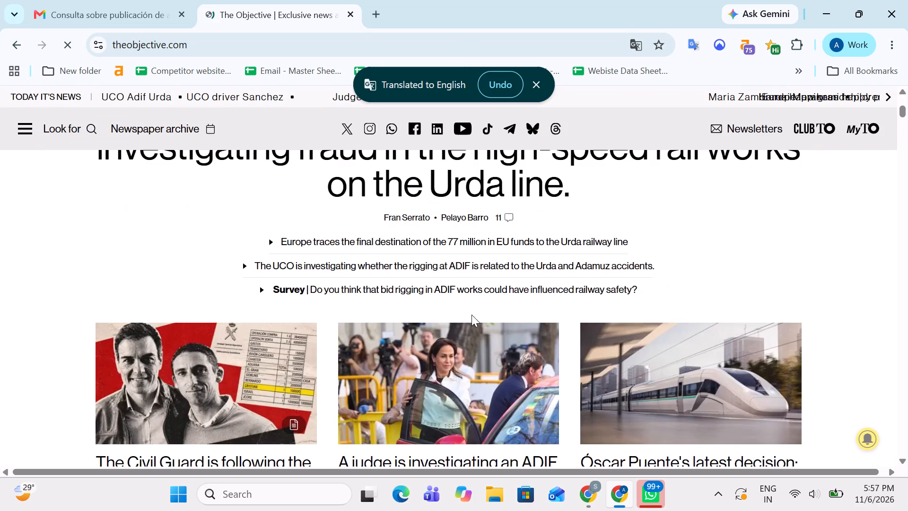
pyautogui.scroll(5, 111, 382)
pyautogui.click(58, 97)
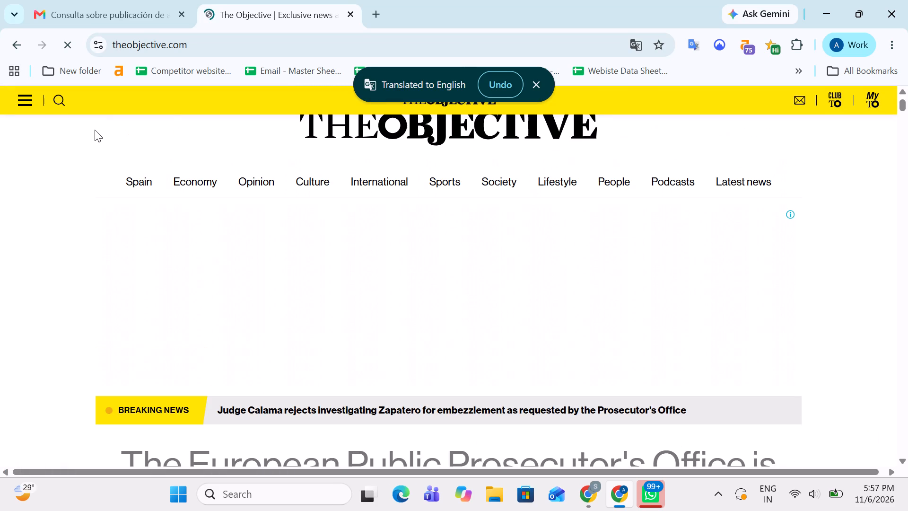
pyautogui.click(307, 139)
pyautogui.click(464, 185)
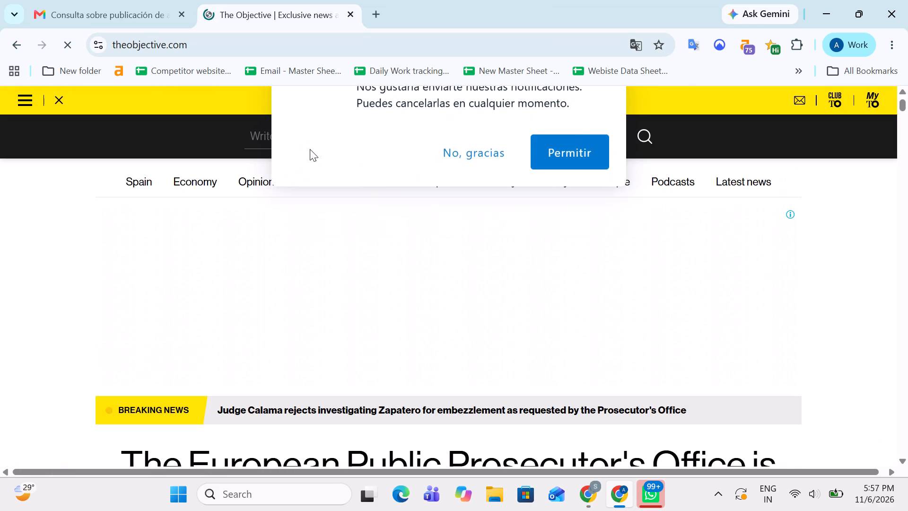
pyautogui.click(302, 138)
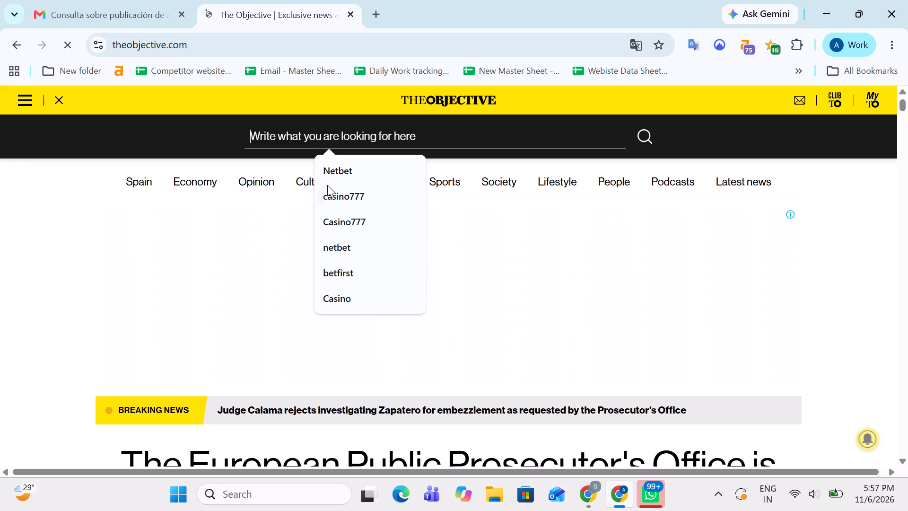
pyautogui.click(337, 197)
pyautogui.press('Return')
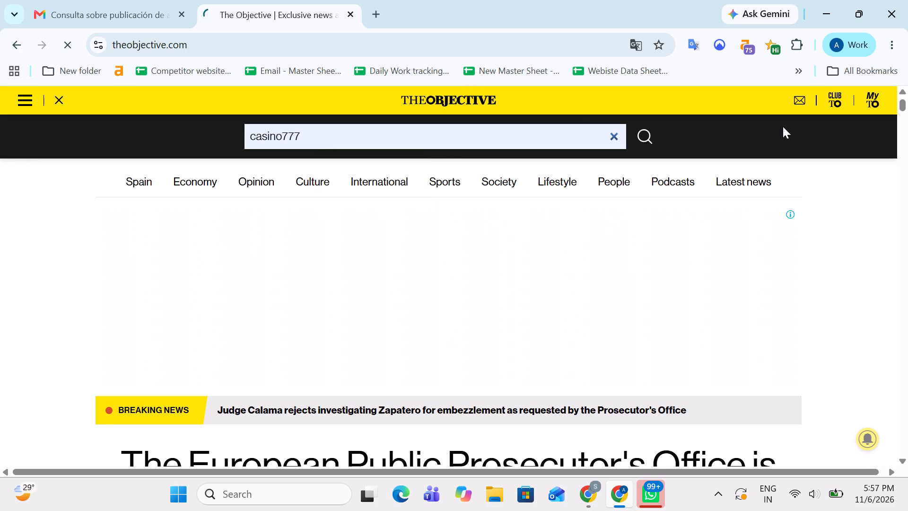
# Bring up the Ahrefs metrics for theobjective.com.
pyautogui.click(748, 48)
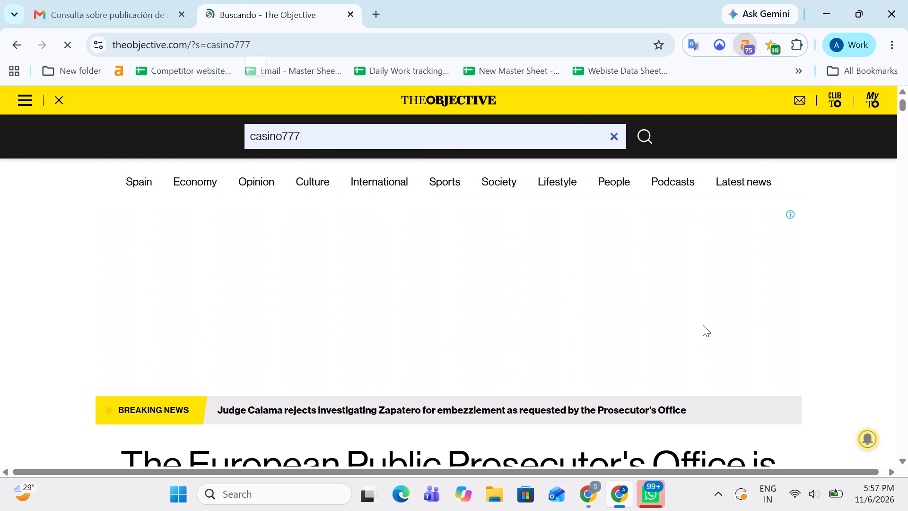
# Record 3.4M traffic, country Spain and language Spanish for theobjective.com in row 11229 of the New Master Sheet.
pyautogui.hotkey('alt', 'Tab')
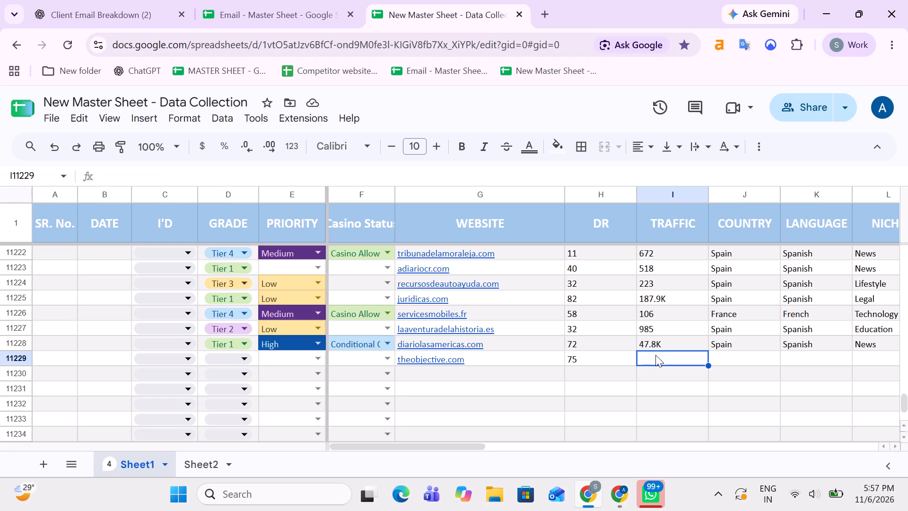
pyautogui.hotkey('alt', 'Tab')
pyautogui.hotkey('alt', 'Tab')
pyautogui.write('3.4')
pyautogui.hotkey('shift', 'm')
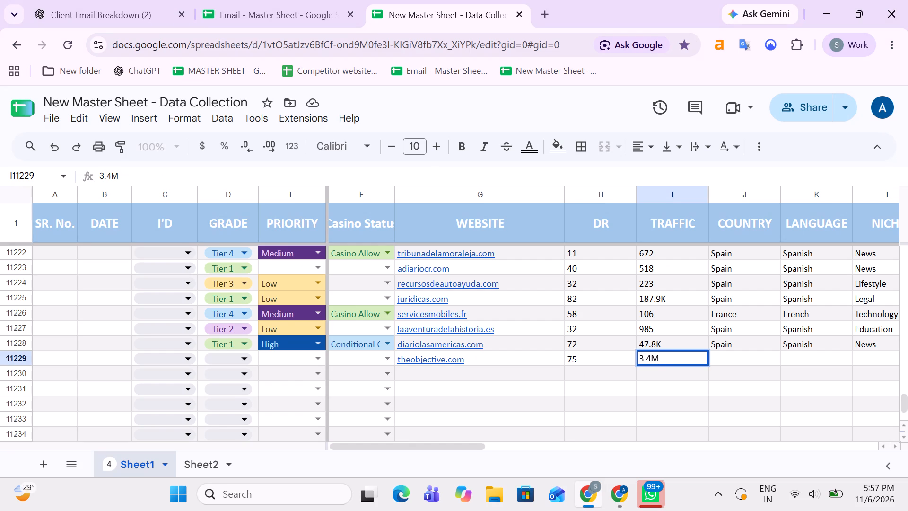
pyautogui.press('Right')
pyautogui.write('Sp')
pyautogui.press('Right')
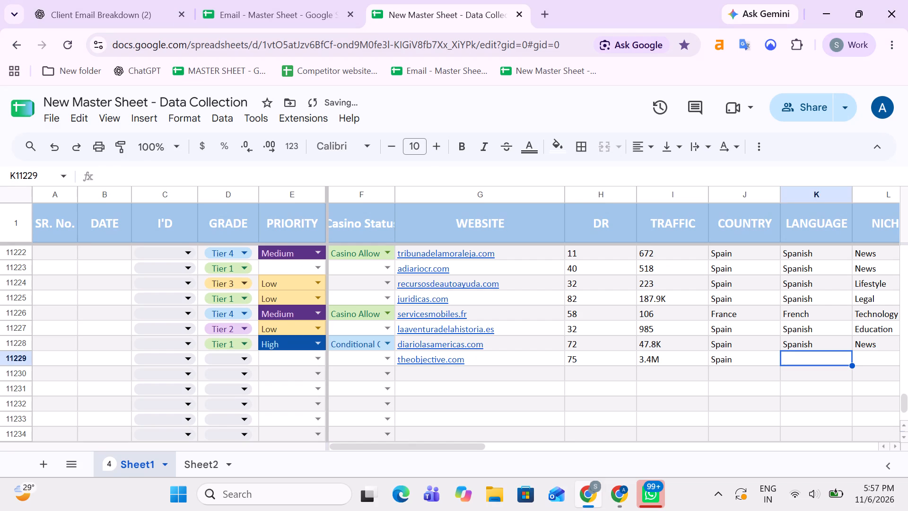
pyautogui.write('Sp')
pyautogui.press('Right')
# Check the casino777 search results on theobjective.com and close the site.
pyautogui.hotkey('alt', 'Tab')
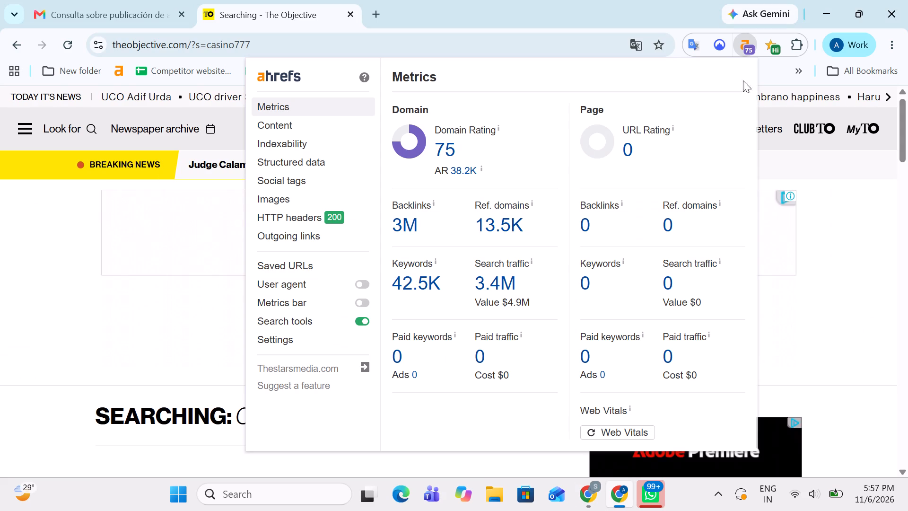
pyautogui.click(638, 50)
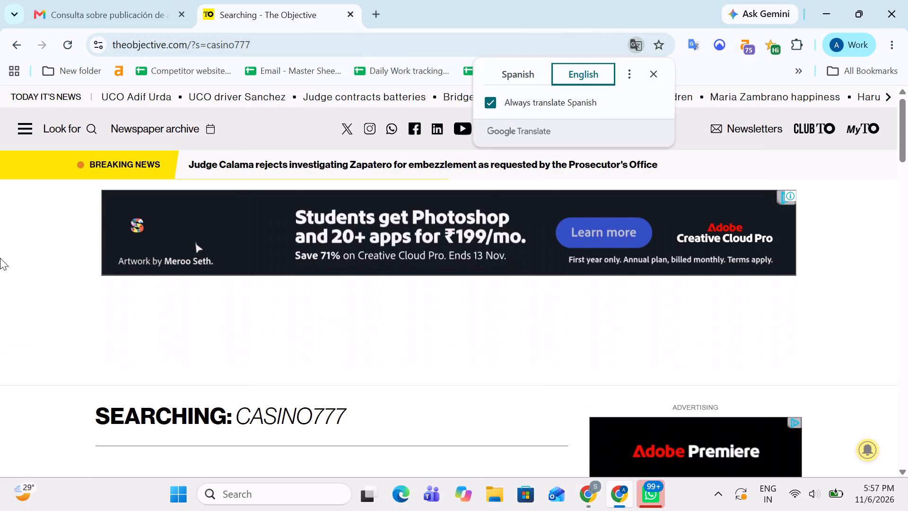
pyautogui.click(0, 258)
pyautogui.scroll(-5, 319, 325)
pyautogui.click(354, 12)
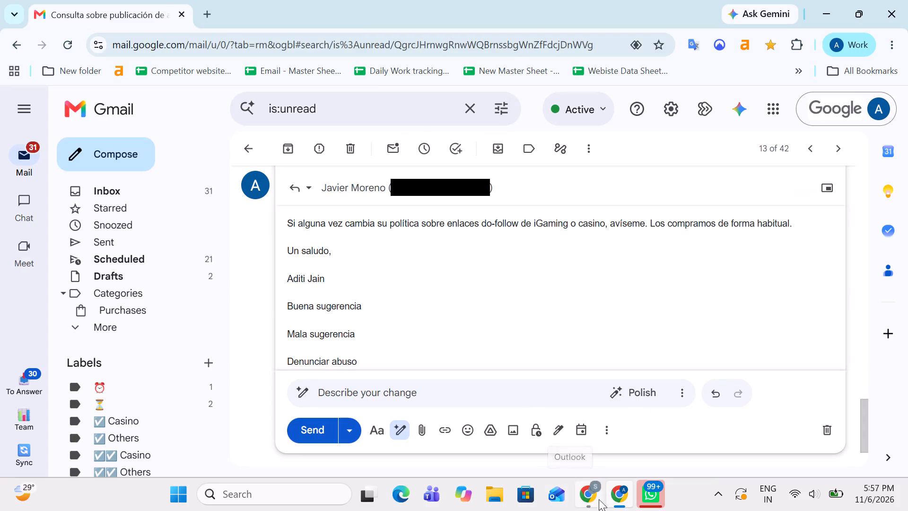
pyautogui.scroll(1, 467, 295)
pyautogui.scroll(-1, 367, 281)
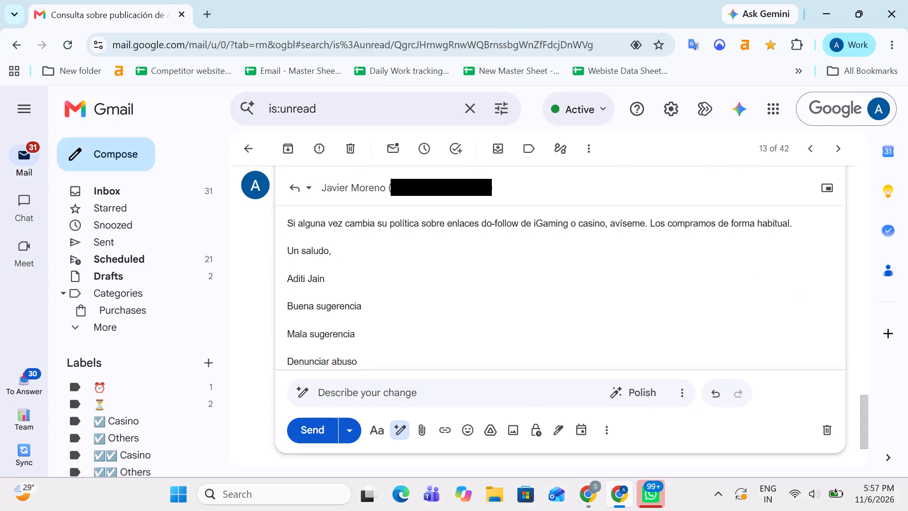
pyautogui.scroll(-1, 337, 302)
pyautogui.scroll(1, 344, 308)
pyautogui.moveTo(290, 265); pyautogui.dragTo(395, 432)
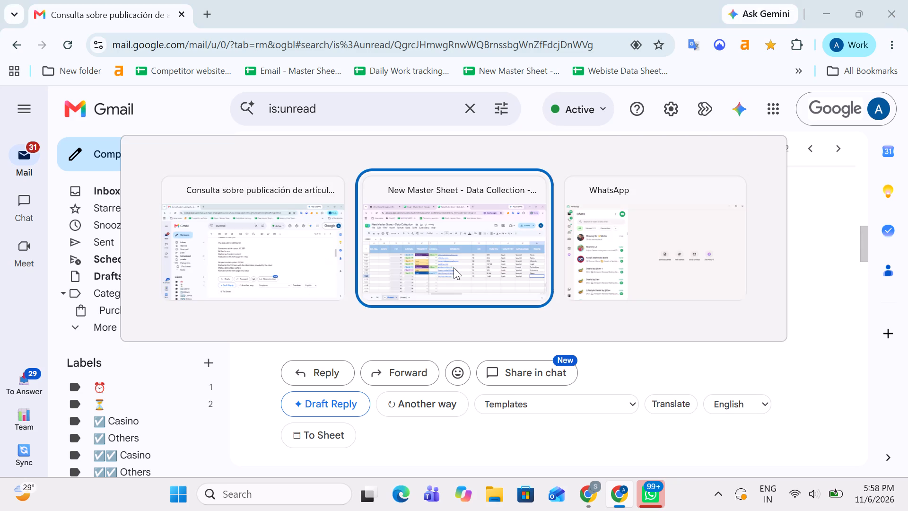
pyautogui.press('Return')
pyautogui.press('Right')
pyautogui.press('Left')
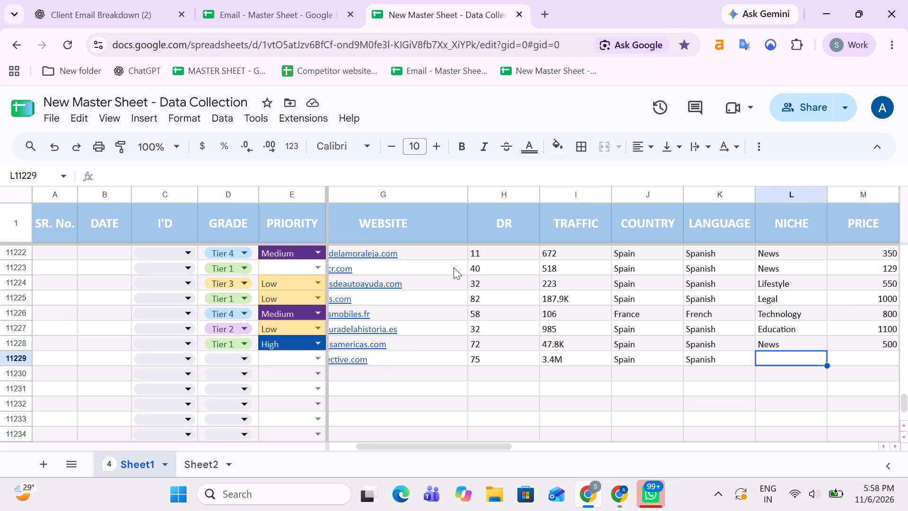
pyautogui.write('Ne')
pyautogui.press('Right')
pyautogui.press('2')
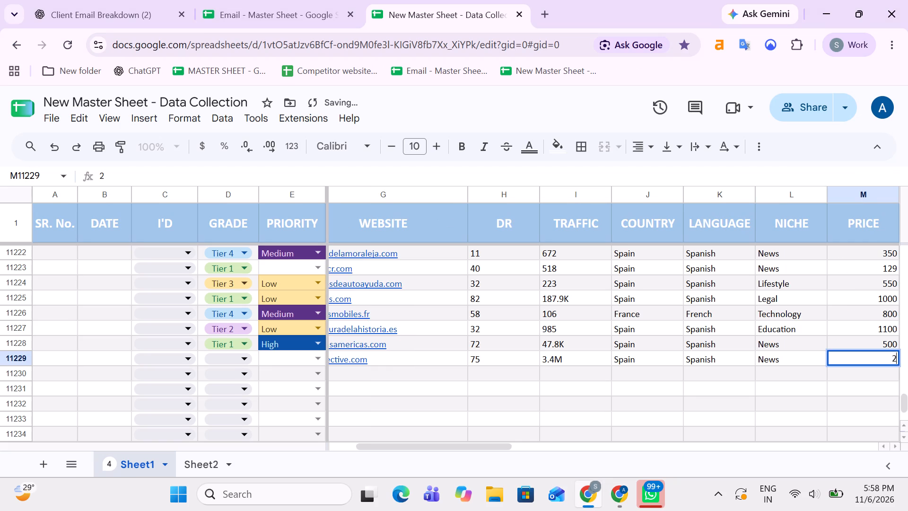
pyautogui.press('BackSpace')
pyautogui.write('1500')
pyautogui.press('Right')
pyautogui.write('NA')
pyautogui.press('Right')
# Set the link policy for theobjective.com to Sponsored Tag and No gambling.
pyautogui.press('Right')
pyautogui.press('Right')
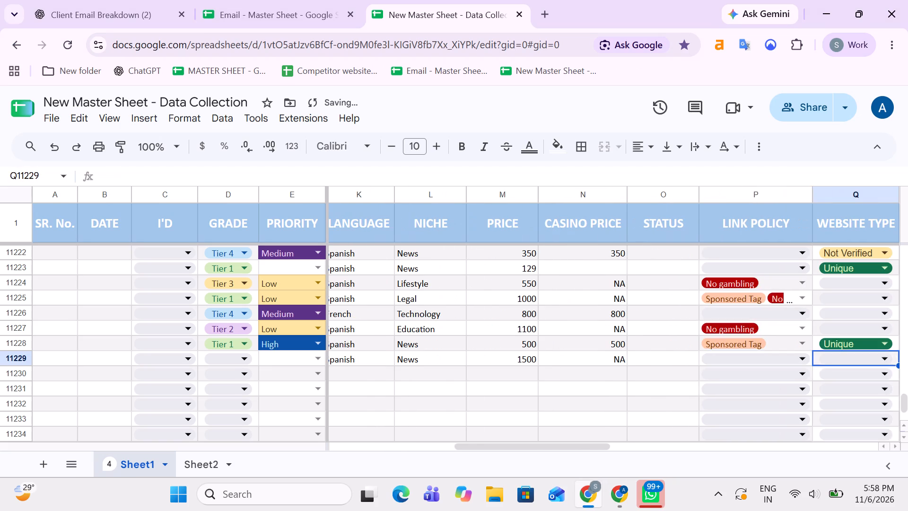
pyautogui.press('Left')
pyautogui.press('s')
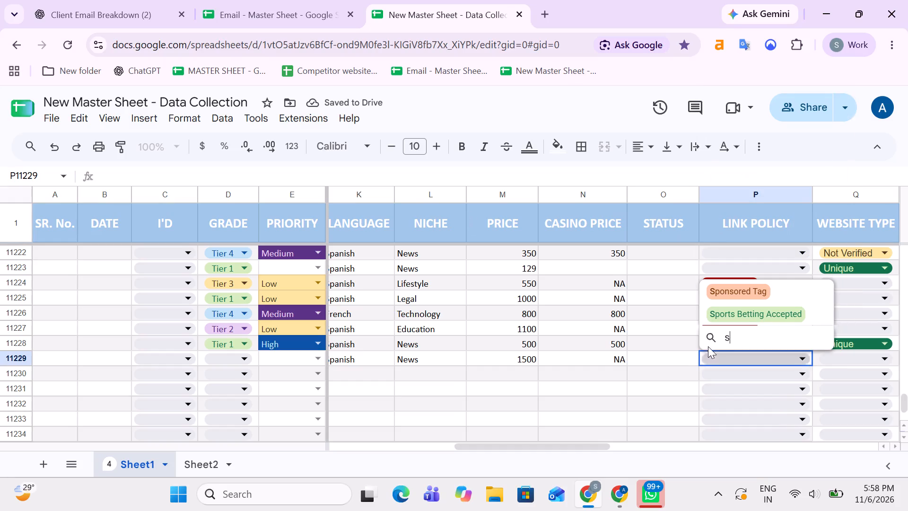
pyautogui.click(739, 290)
pyautogui.scroll(5, 771, 165)
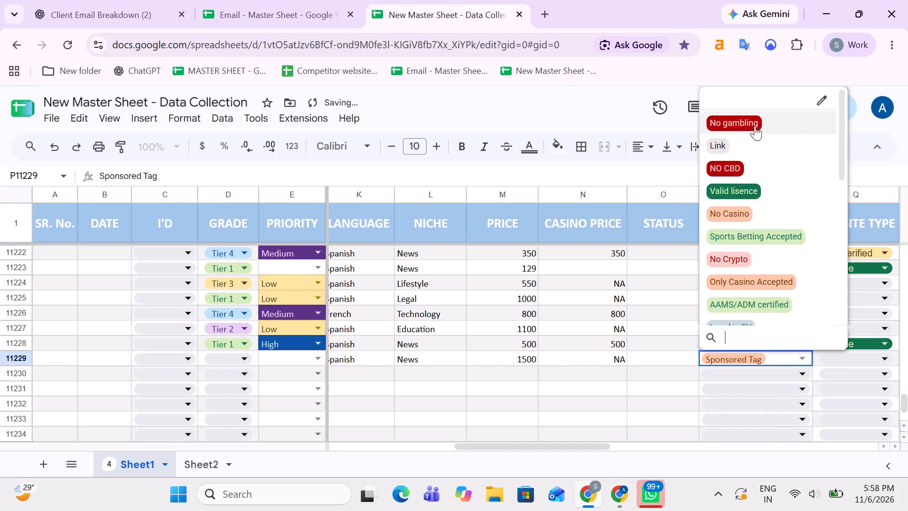
pyautogui.click(754, 124)
pyautogui.press('Tab')
pyautogui.press('Right')
pyautogui.press('Left')
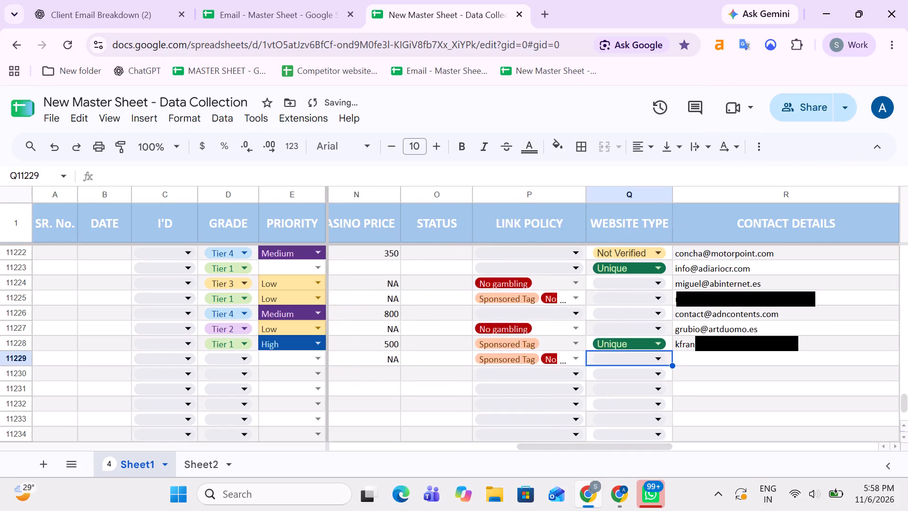
pyautogui.press('Right')
pyautogui.hotkey('alt', 'Tab')
pyautogui.scroll(5, 479, 253)
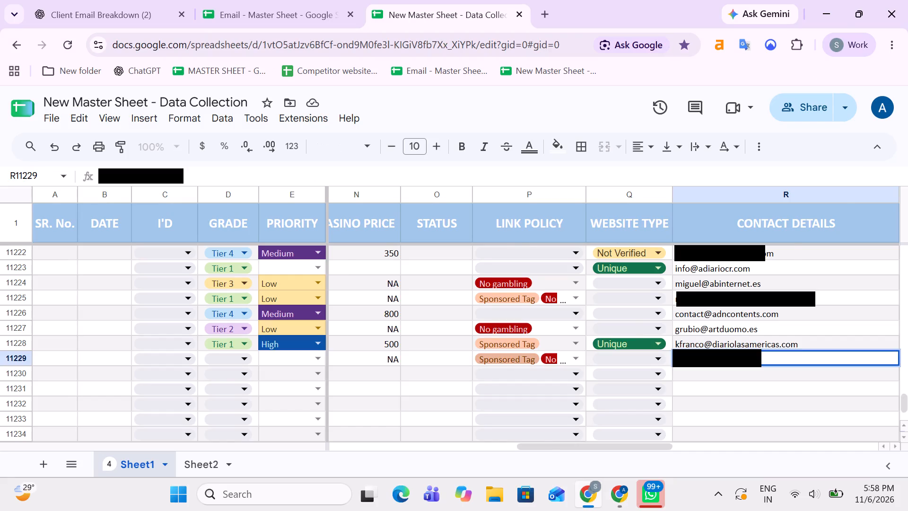
pyautogui.press('Tab')
# Examine the link policy, website type, contact and file version cells of row 11229.
pyautogui.press('Left')
pyautogui.press('Left')
pyautogui.press('Left')
pyautogui.press('Left')
pyautogui.press('Right')
pyautogui.press('Right')
pyautogui.press('Left')
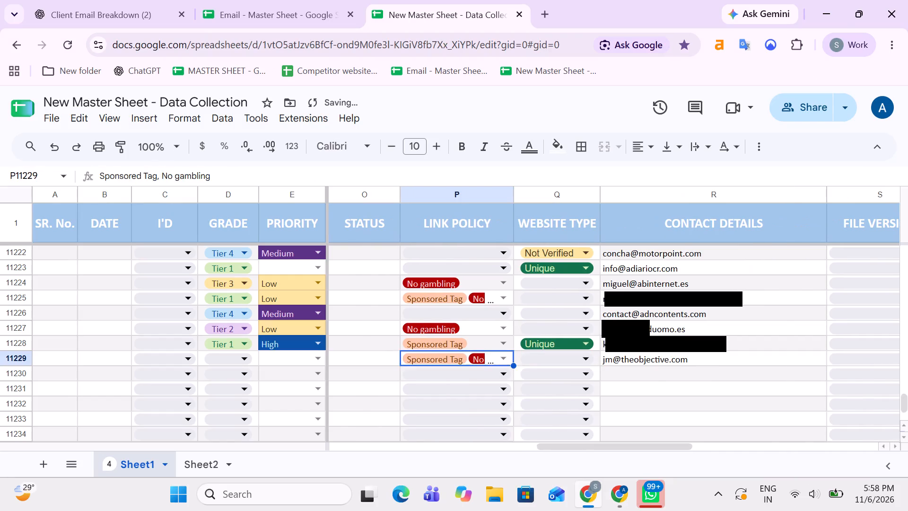
pyautogui.press('Right')
pyautogui.press('Right')
pyautogui.press('Left')
pyautogui.press('Left')
pyautogui.press('Right')
pyautogui.press('Right')
pyautogui.press('Right')
pyautogui.press('Left')
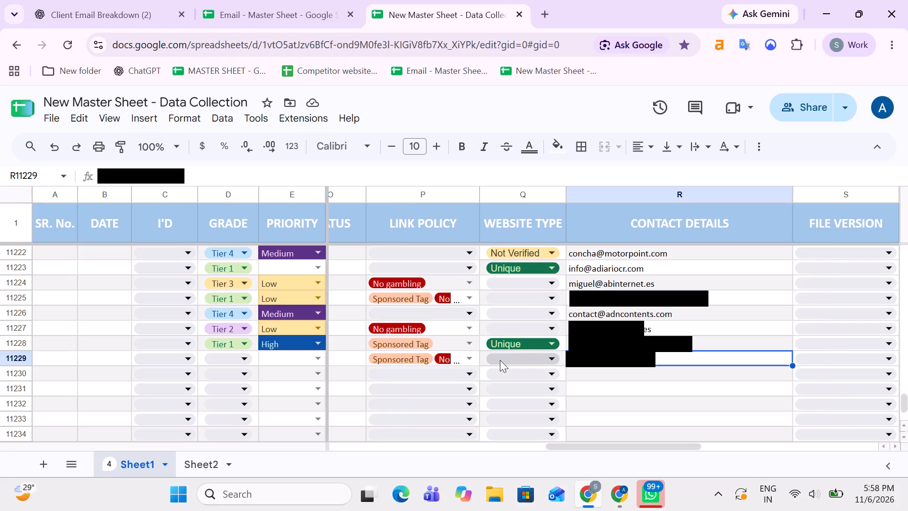
# Set the priority for theobjective.com in row 11229 to Low.
pyautogui.press('Left')
pyautogui.press('Left')
pyautogui.press('Left')
pyautogui.press('Left')
pyautogui.press('Left')
pyautogui.press('Left')
pyautogui.press('Left')
pyautogui.press('Left')
pyautogui.press('Left')
pyautogui.press('Left')
pyautogui.press('Left')
pyautogui.press('Left')
pyautogui.press('Left')
pyautogui.press('Left')
pyautogui.press('Left')
pyautogui.press('Left')
pyautogui.press('Left')
pyautogui.press('Left')
pyautogui.press('Left')
pyautogui.press('Left')
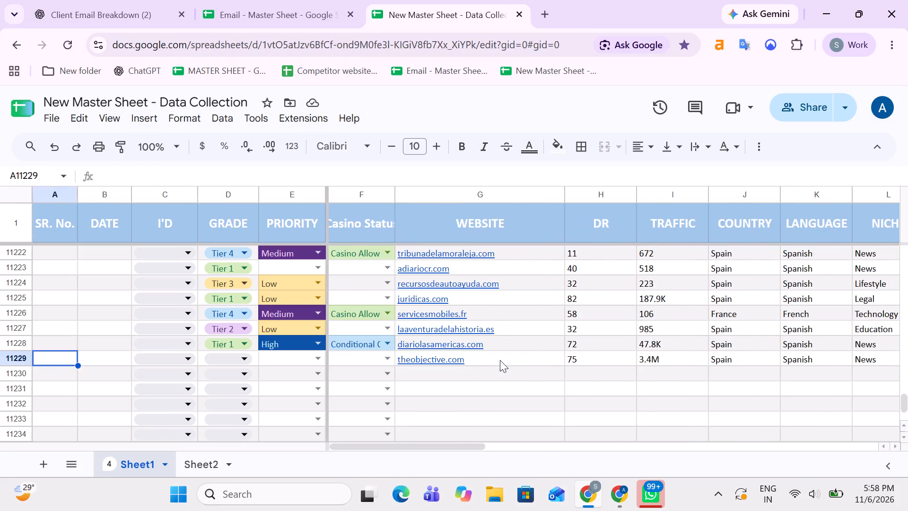
pyautogui.press('Right')
pyautogui.press('Right')
pyautogui.press('Right')
pyautogui.press('Right')
pyautogui.press('Right')
pyautogui.press('Left')
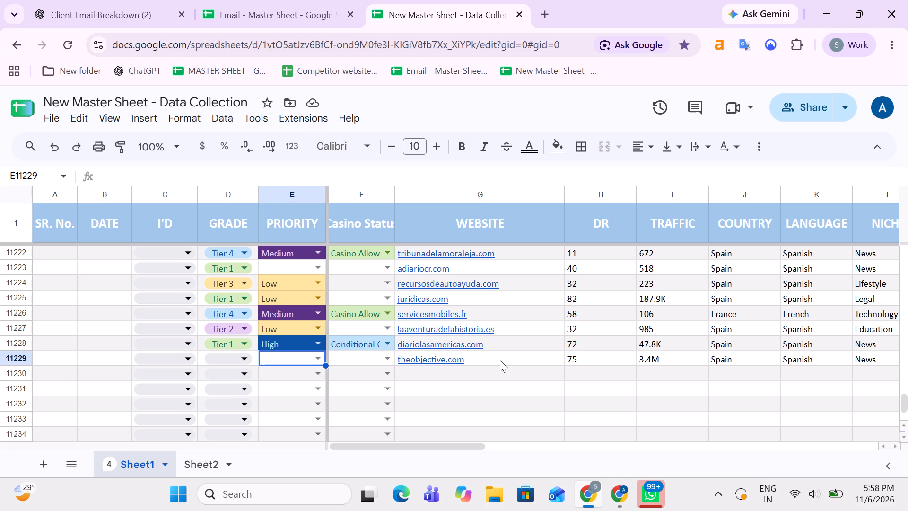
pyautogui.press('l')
pyautogui.press('Down')
pyautogui.press('Return')
pyautogui.press('Up')
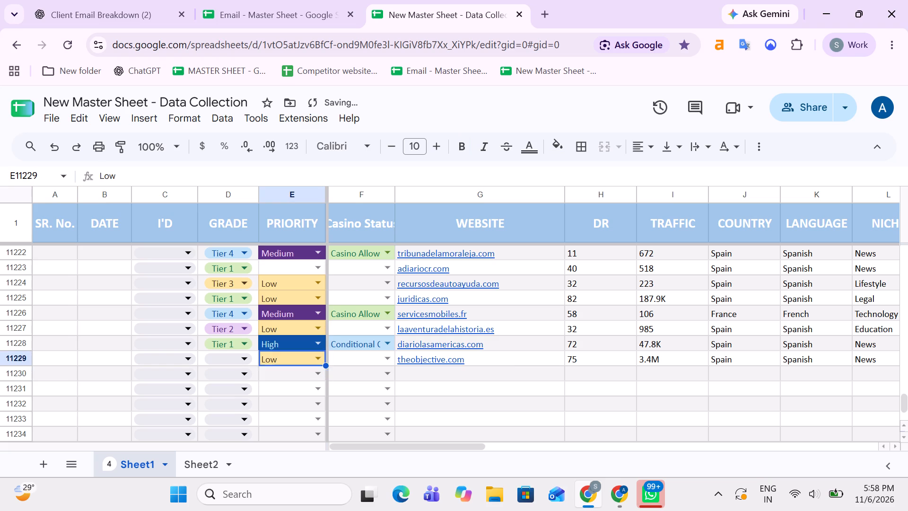
# Set the grade for theobjective.com in row 11229 to Tier 1.
pyautogui.press('Left')
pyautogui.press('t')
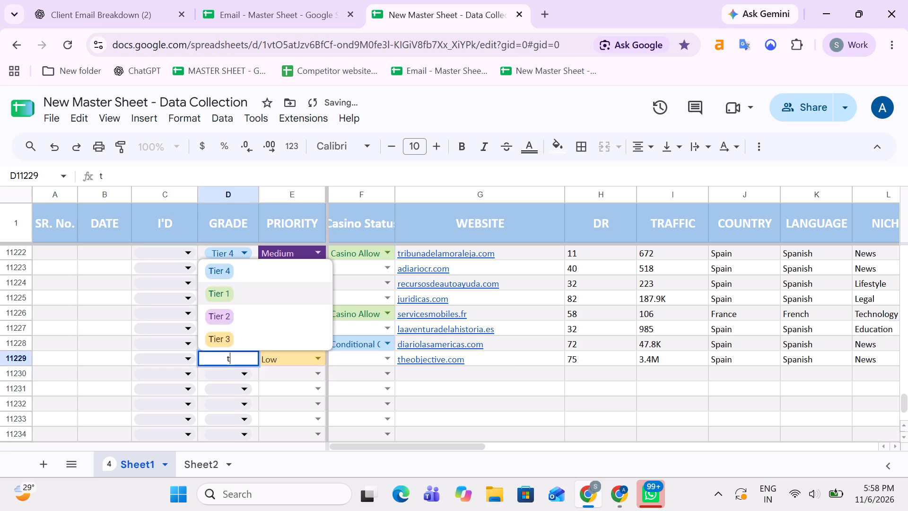
pyautogui.press('Return')
pyautogui.press('Up')
pyautogui.press('Right')
pyautogui.hotkey('alt', 'Tab')
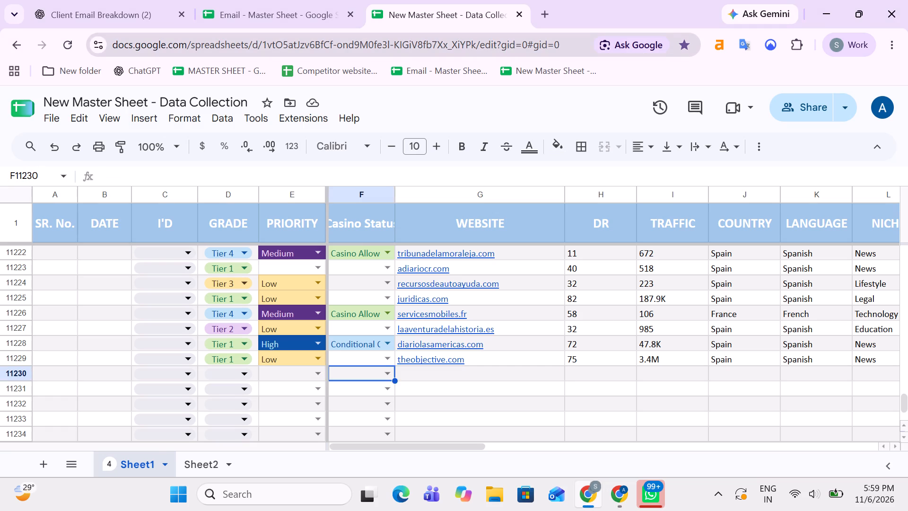
# Paste finanzas.com into the WEBSITE cell of row 11230.
pyautogui.press('Right')
pyautogui.press('Return')
pyautogui.hotkey('ctrl', 'v')
pyautogui.press('Tab')
pyautogui.press('Right')
pyautogui.press('Left')
pyautogui.press('Left')
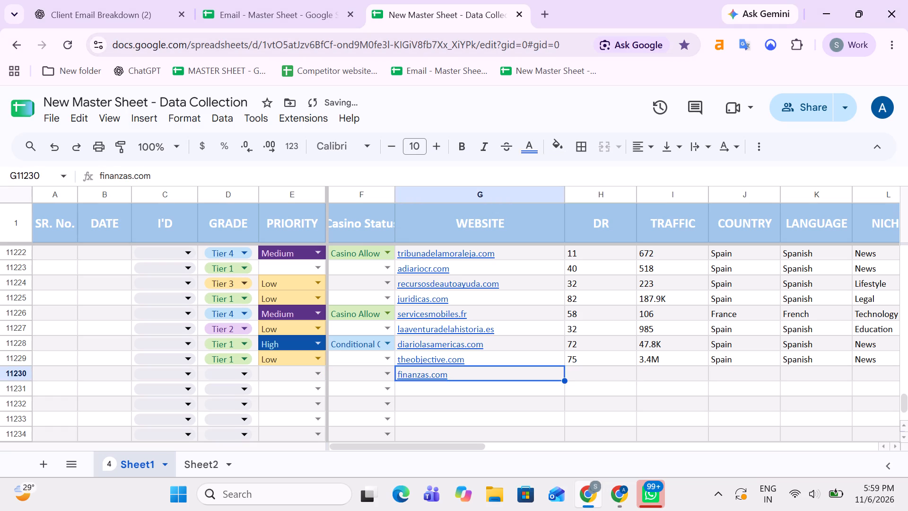
pyautogui.press('Right')
pyautogui.press('Left')
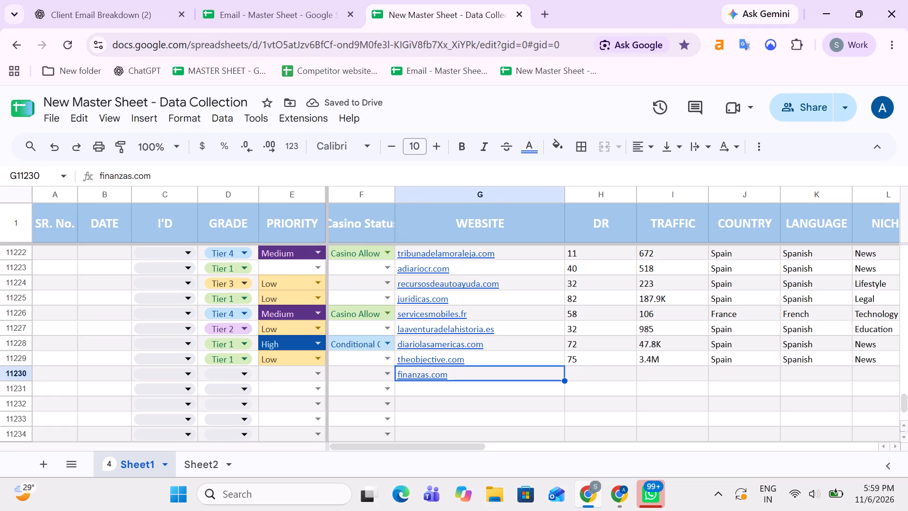
# Look over the finanzas.com homepage and search the site for Casino777.
pyautogui.hotkey('alt', 'Tab')
pyautogui.scroll(-5, 498, 271)
pyautogui.scroll(-5, 569, 266)
pyautogui.scroll(18, 667, 237)
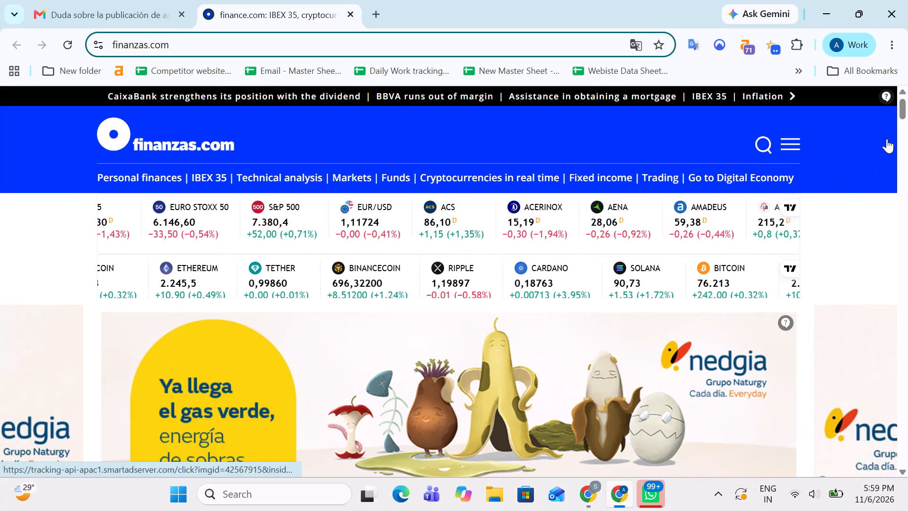
pyautogui.click(770, 144)
pyautogui.click(515, 219)
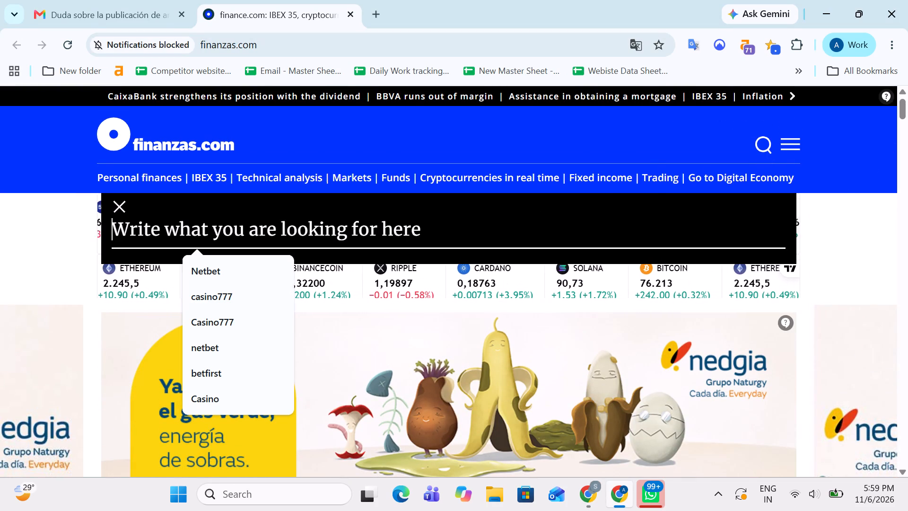
pyautogui.write('Nebet')
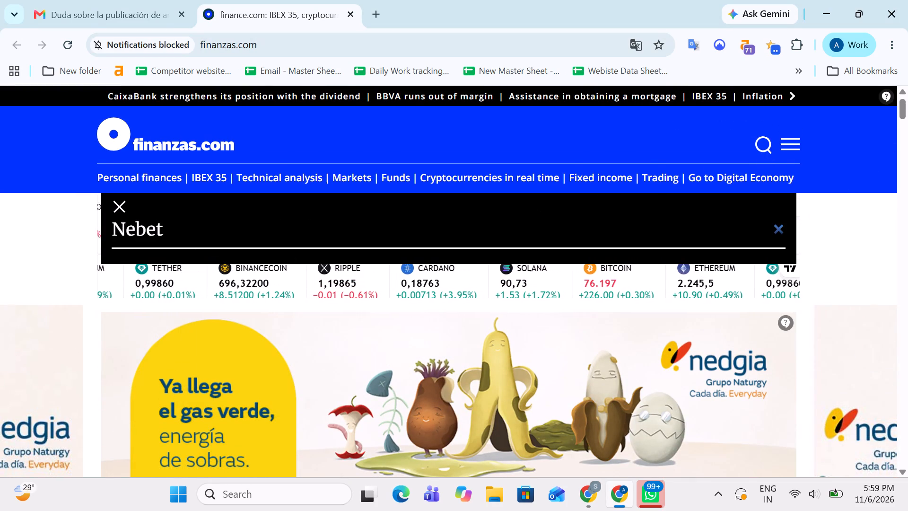
pyautogui.press('BackSpace')
pyautogui.press('BackSpace')
pyautogui.press('BackSpace')
pyautogui.press('BackSpace')
pyautogui.press('BackSpace')
pyautogui.press('BackSpace')
pyautogui.press('BackSpace')
pyautogui.press('BackSpace')
pyautogui.press('BackSpace')
pyautogui.press('BackSpace')
pyautogui.press('BackSpace')
pyautogui.write('Casino777')
pyautogui.press('Return')
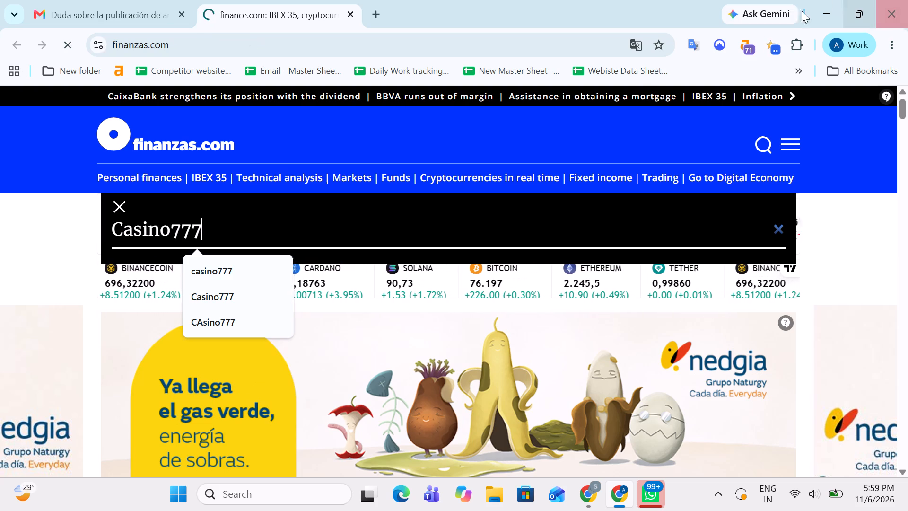
# Check the domain rating of finanzas.com in Ahrefs and enter 71 as the DR in row 11230.
pyautogui.click(641, 37)
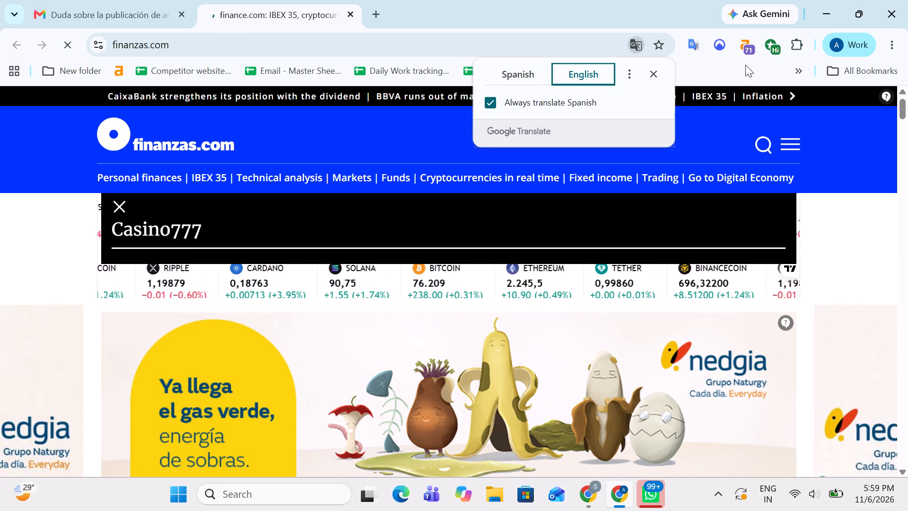
pyautogui.click(748, 50)
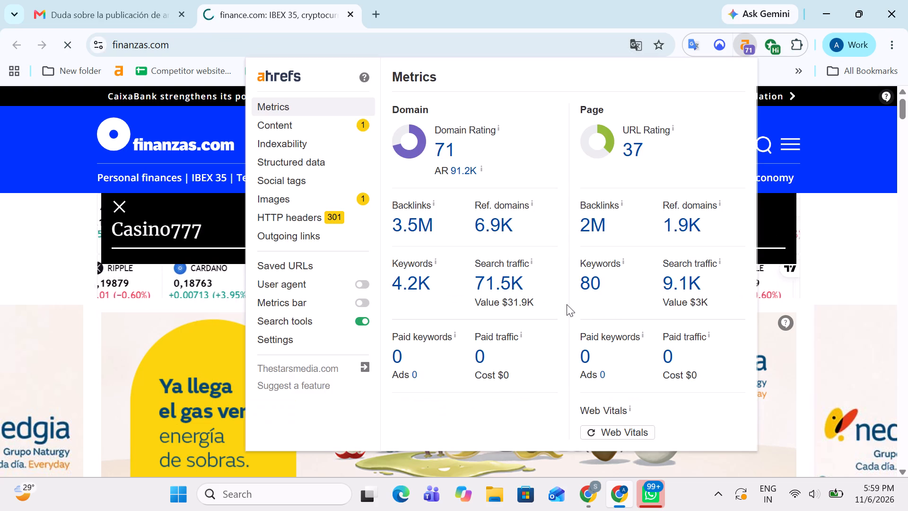
pyautogui.hotkey('alt', 'Tab')
pyautogui.press('Right')
pyautogui.write('71')
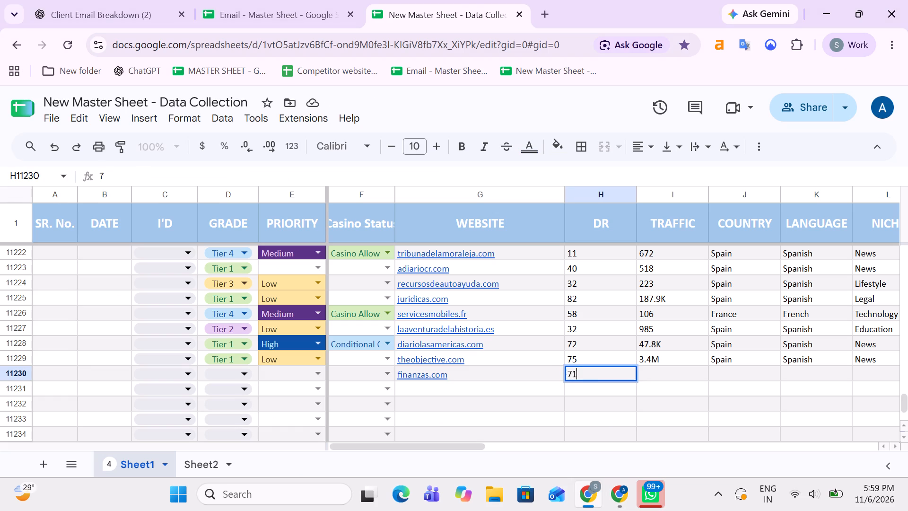
pyautogui.press('Right')
# Check the domain search traffic of finanzas.com in Ahrefs and enter 71.5K as TRAFFIC in row 11230.
pyautogui.hotkey('alt', 'Tab')
pyautogui.hotkey('alt', 'Tab')
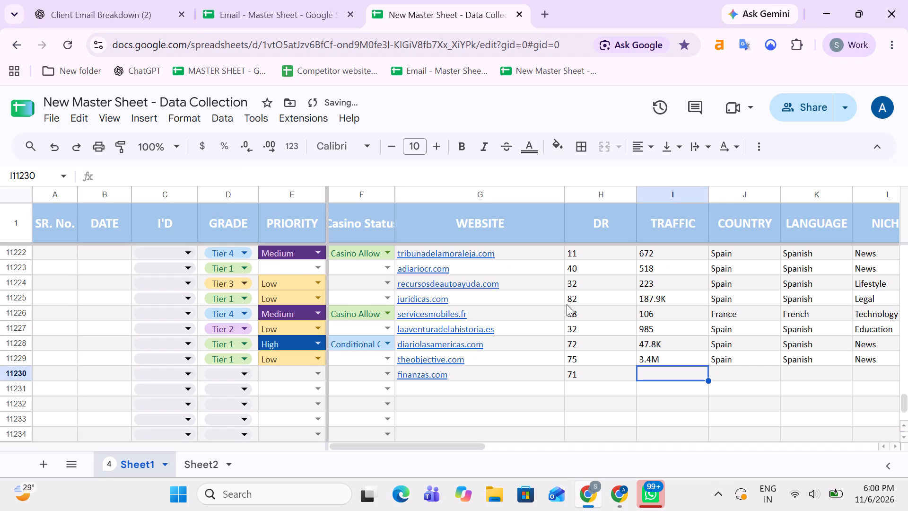
pyautogui.write('71.')
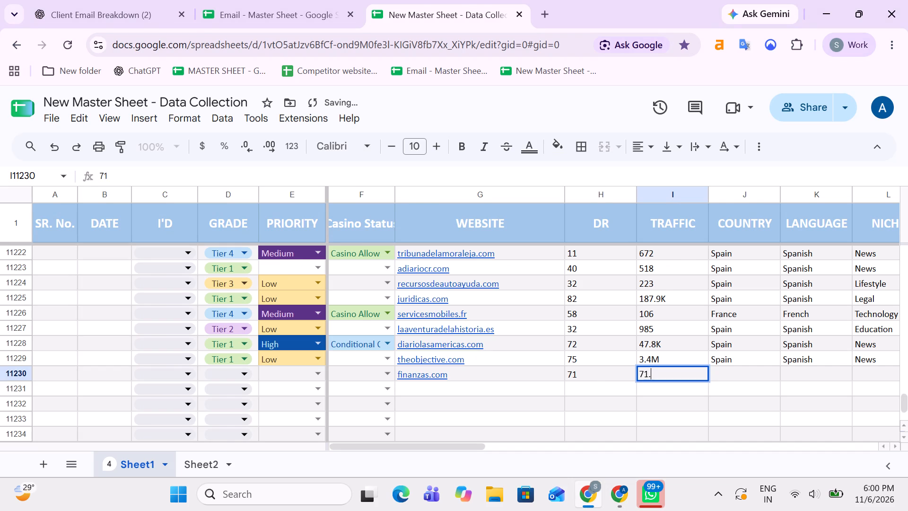
pyautogui.hotkey('alt', 'Tab')
pyautogui.hotkey('alt', 'Tab')
pyautogui.write('5K')
# Set COUNTRY to Spain and LANGUAGE to Spanish for finanzas.com in row 11230.
pyautogui.press('Right')
pyautogui.write('Sp')
pyautogui.press('Right')
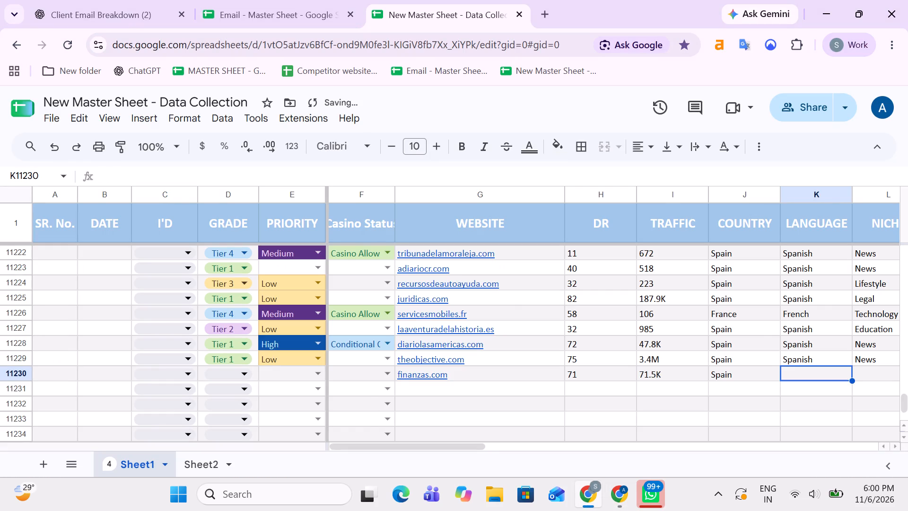
pyautogui.write('Sp')
pyautogui.press('Right')
# Set the NICHE to Finance for finanzas.com in row 11230 and move on to the empty PRICE cell.
pyautogui.press('Down')
pyautogui.press('Up')
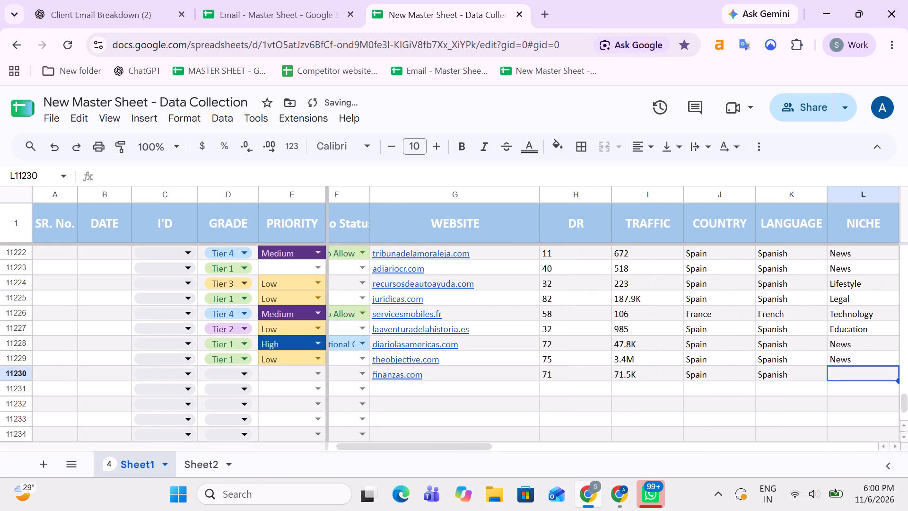
pyautogui.hotkey('shift', 'n')
pyautogui.press('BackSpace')
pyautogui.press('BackSpace')
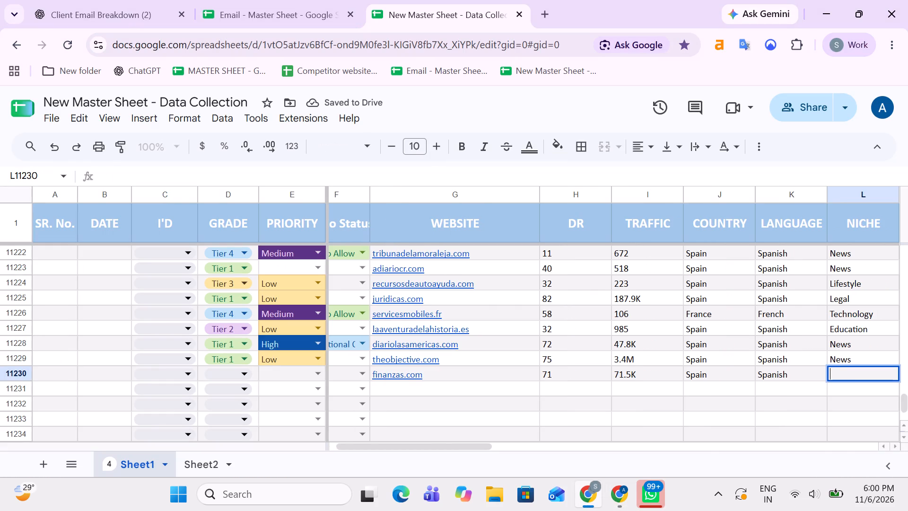
pyautogui.write('Fi')
pyautogui.press('Right')
pyautogui.press('Right')
pyautogui.press('Right')
pyautogui.press('Left')
pyautogui.press('Left')
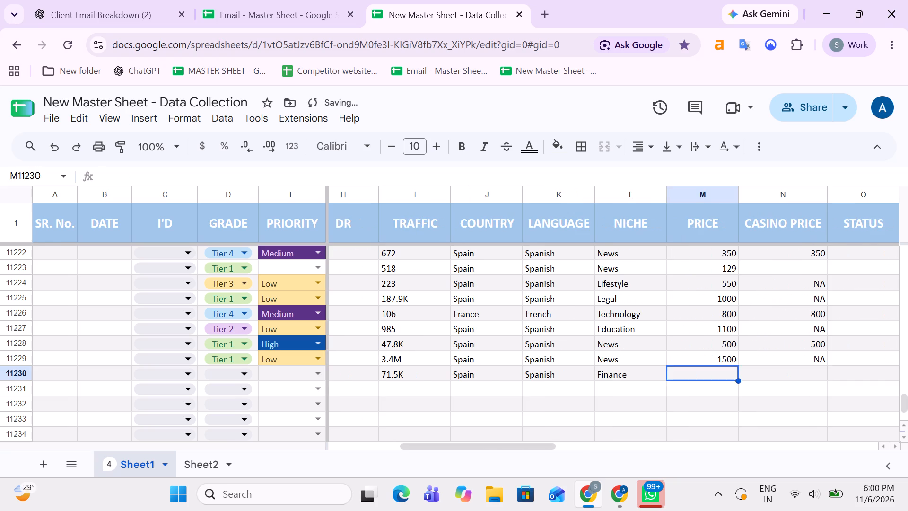
# Review the Casino777 search results on finanzas.com and open the article about European royal families in a new tab.
pyautogui.hotkey('alt', 'Tab')
pyautogui.click(120, 411)
pyautogui.scroll(-5, 376, 415)
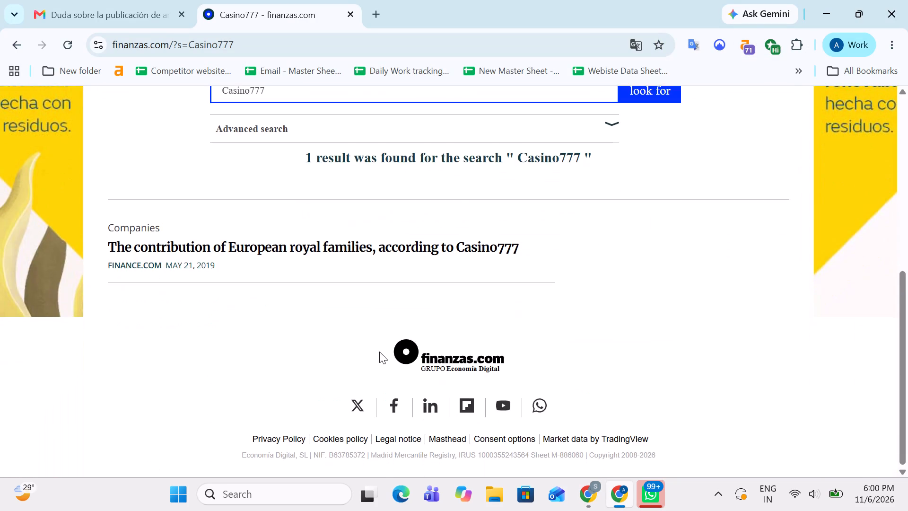
pyautogui.scroll(5, 382, 345)
pyautogui.scroll(-2, 414, 411)
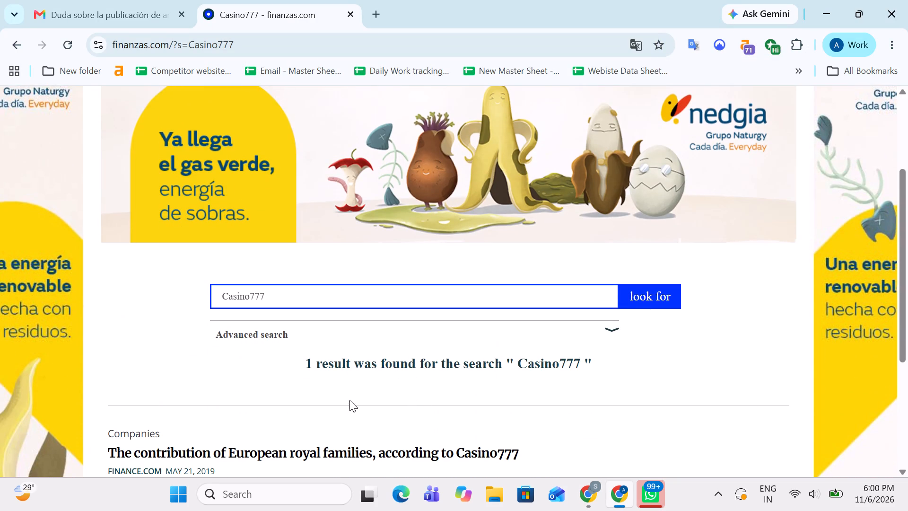
pyautogui.scroll(-2, 348, 403)
pyautogui.keyDown('ctrl'); pyautogui.click(375, 312); pyautogui.keyUp('ctrl')
pyautogui.click(414, 0)
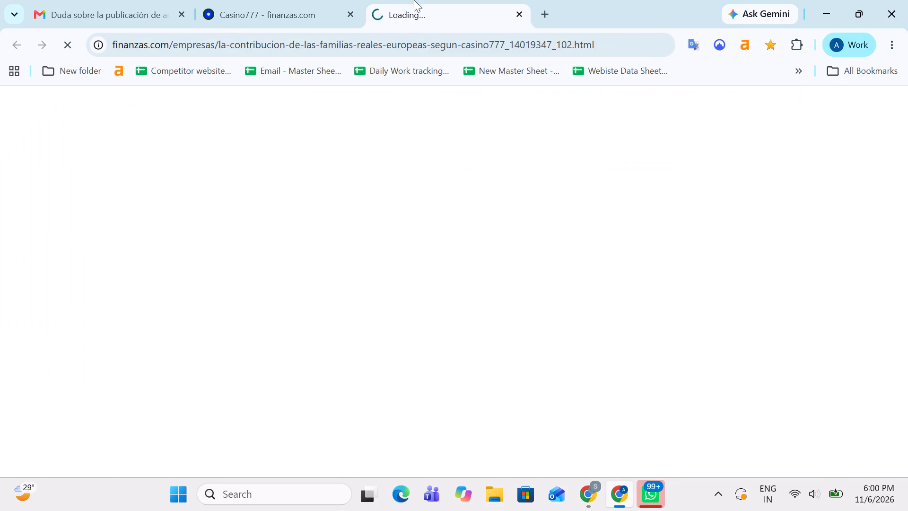
pyautogui.scroll(-3, 437, 279)
pyautogui.scroll(-5, 414, 326)
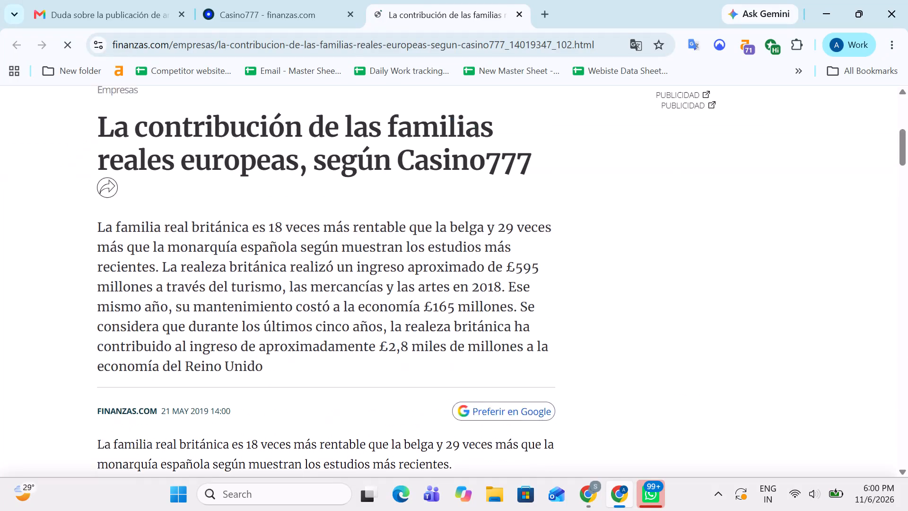
# Examine the European royal families article on finanzas.com for its outgoing casino link, and close the article and search results pages.
pyautogui.scroll(-7, 424, 332)
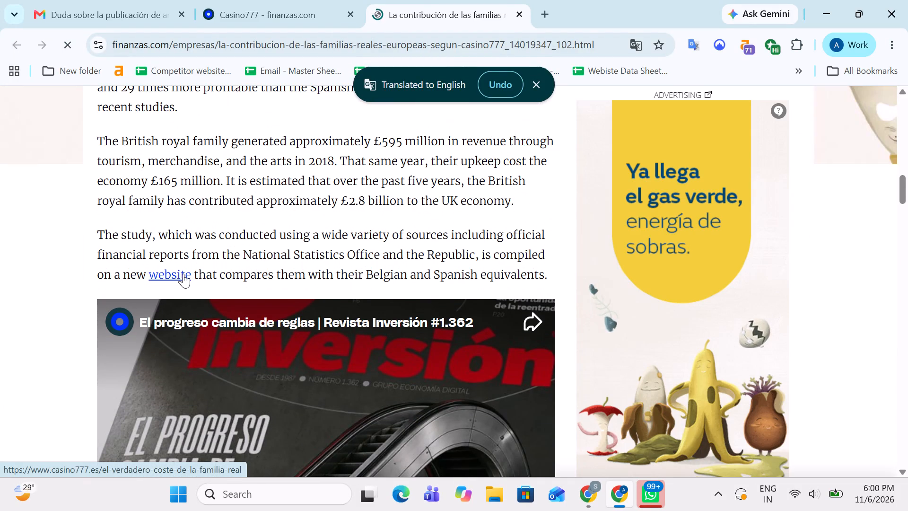
pyautogui.click(183, 273)
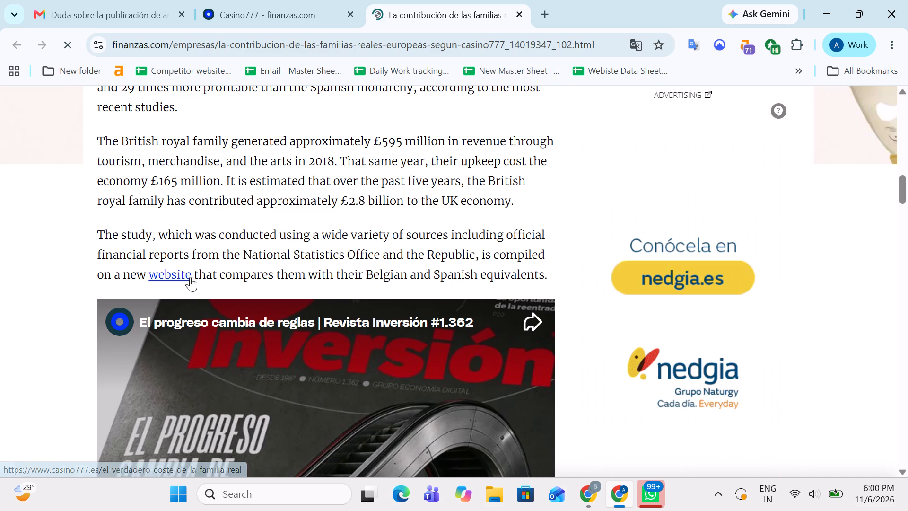
pyautogui.scroll(-5, 503, 271)
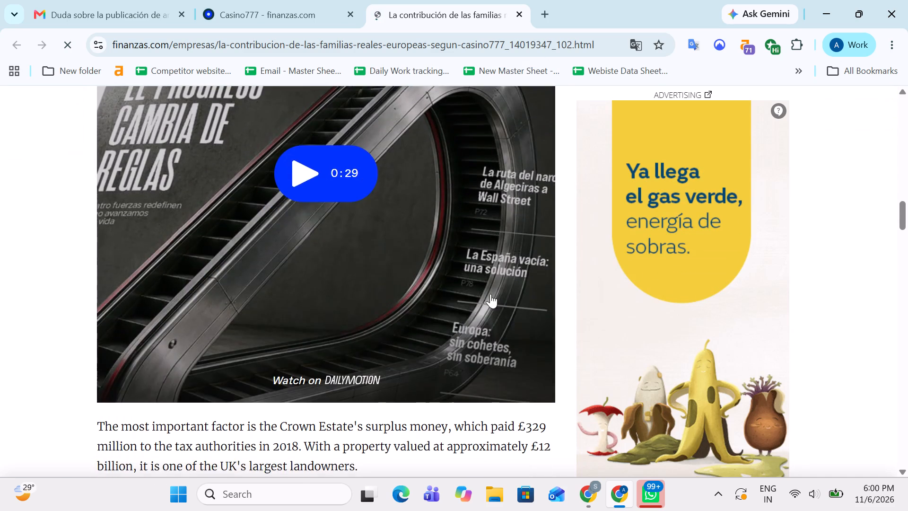
pyautogui.scroll(-3, 458, 323)
pyautogui.click(258, 0)
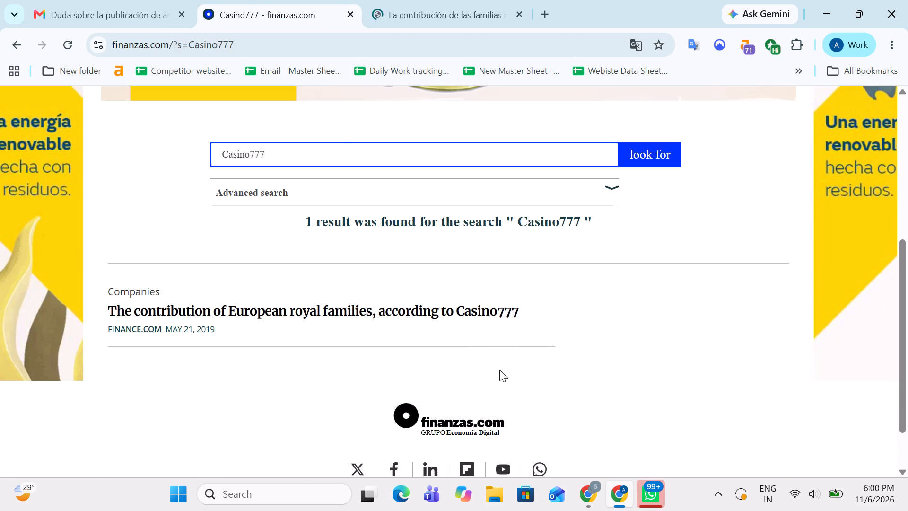
pyautogui.click(350, 18)
pyautogui.click(350, 18)
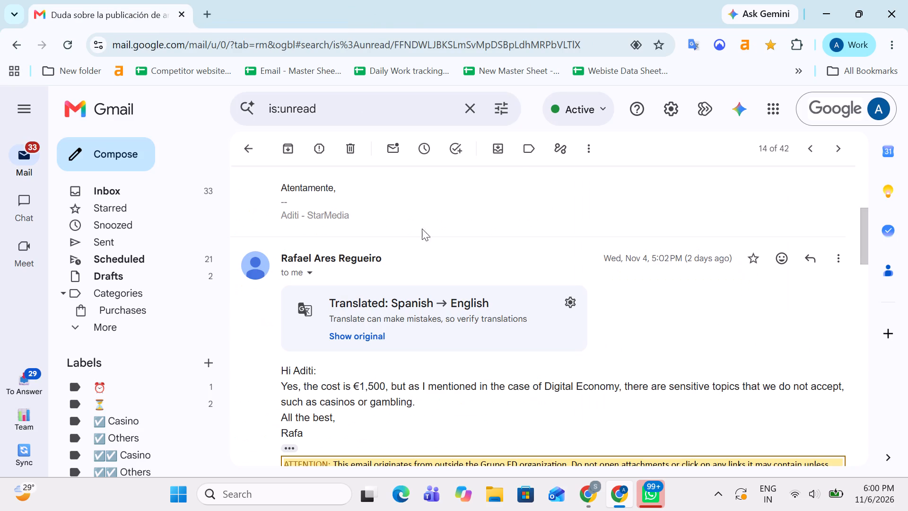
# Take the placement cost from the publisher's email reply and enter 1500 as PRICE for finanzas.com in row 11230.
pyautogui.scroll(-2, 524, 319)
pyautogui.hotkey('alt', 'Tab')
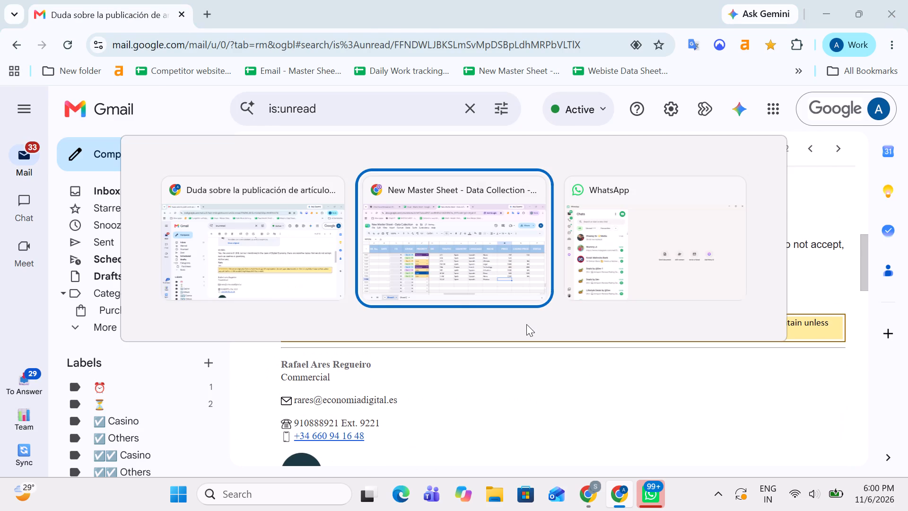
pyautogui.press('Return')
pyautogui.press('Right')
pyautogui.press('Left')
pyautogui.press('Left')
pyautogui.press('Right')
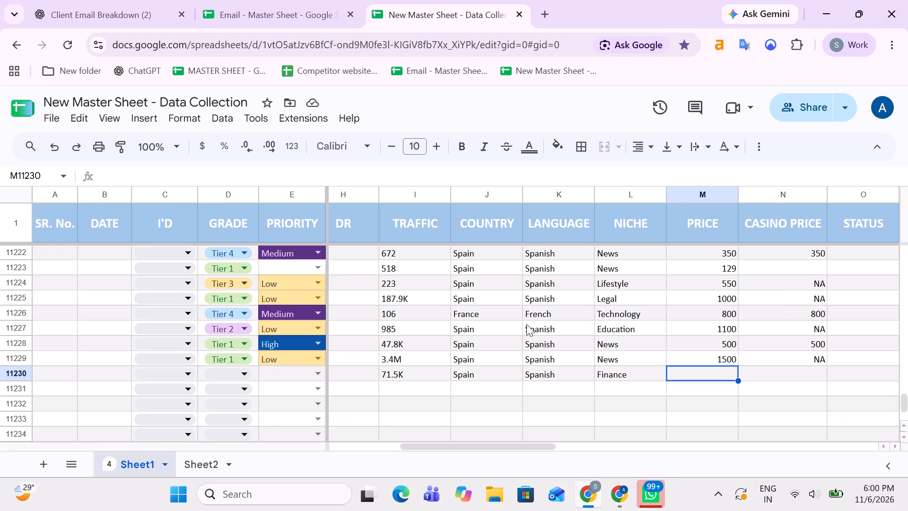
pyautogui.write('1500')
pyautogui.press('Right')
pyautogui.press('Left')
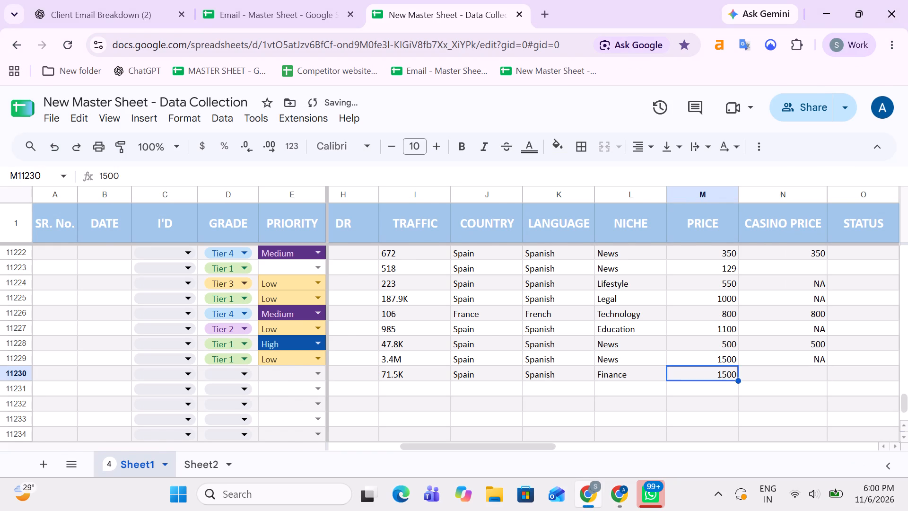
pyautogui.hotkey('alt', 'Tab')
pyautogui.scroll(-11, 465, 330)
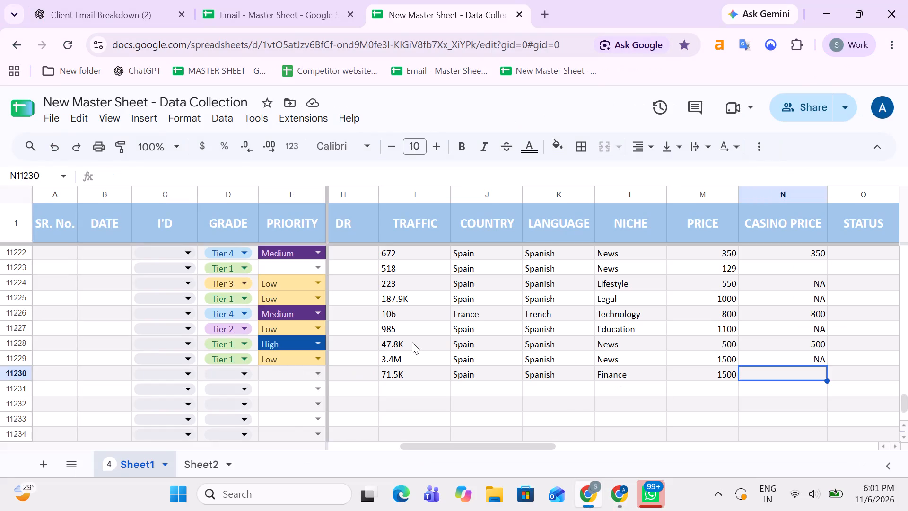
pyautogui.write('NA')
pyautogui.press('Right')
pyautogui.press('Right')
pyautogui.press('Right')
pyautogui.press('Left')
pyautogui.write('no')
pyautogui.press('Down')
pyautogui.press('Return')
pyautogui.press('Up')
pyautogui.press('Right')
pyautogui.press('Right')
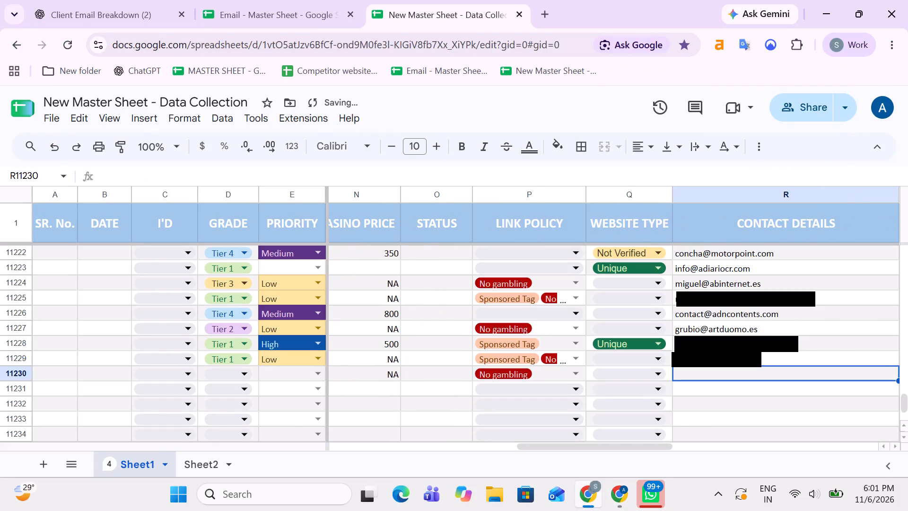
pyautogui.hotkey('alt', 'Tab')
pyautogui.scroll(1, 393, 352)
pyautogui.scroll(-3, 393, 352)
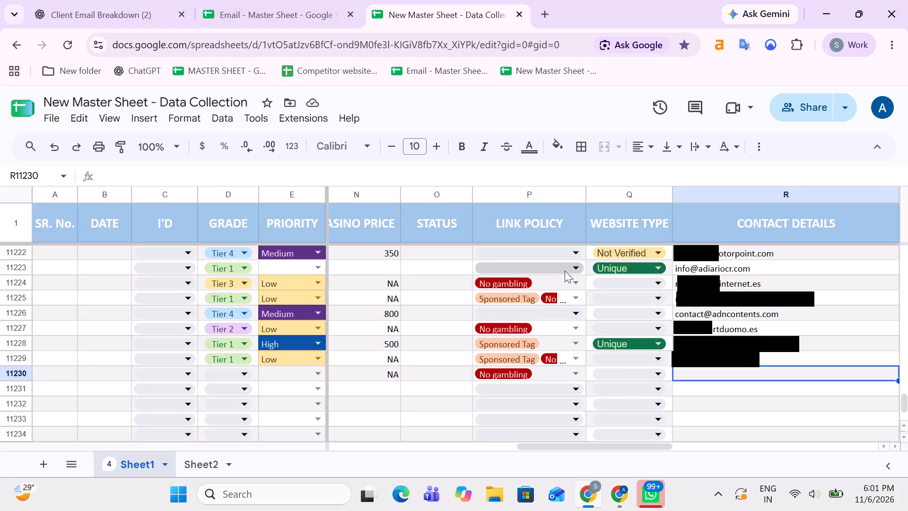
pyautogui.press('Return')
pyautogui.hotkey('ctrl', 'v')
pyautogui.press('Tab')
# Set PRIORITY to Low for finanzas.com in row 11230.
pyautogui.press('Left')
pyautogui.press('Left')
pyautogui.press('Left')
pyautogui.press('Right')
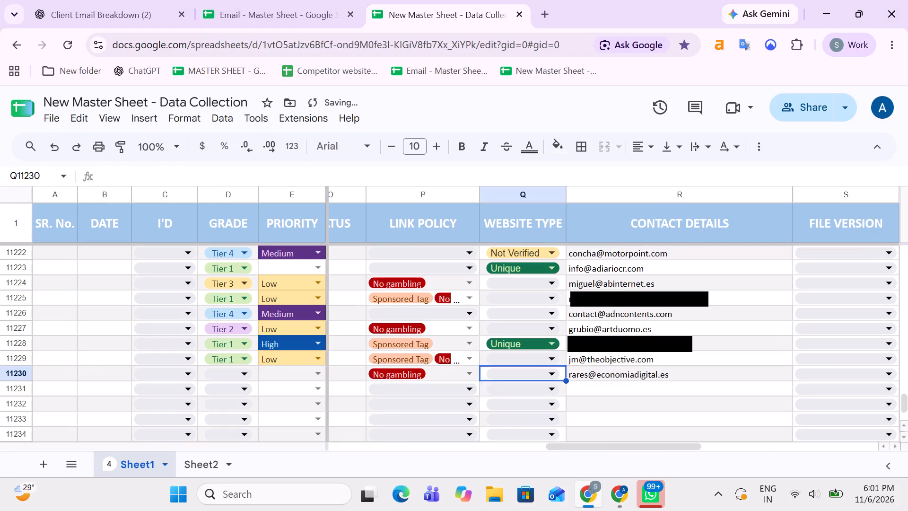
pyautogui.press('Right')
pyautogui.press('Left')
pyautogui.press('Right')
pyautogui.press('Left')
pyautogui.press('Left')
pyautogui.press('Left')
pyautogui.press('Left')
pyautogui.press('Left')
pyautogui.press('Left')
pyautogui.press('Left')
pyautogui.press('Left')
pyautogui.press('Left')
pyautogui.press('Left')
pyautogui.press('Left')
pyautogui.press('Left')
pyautogui.press('Left')
pyautogui.press('Left')
pyautogui.press('Left')
pyautogui.press('Left')
pyautogui.press('Left')
pyautogui.press('Left')
pyautogui.press('Left')
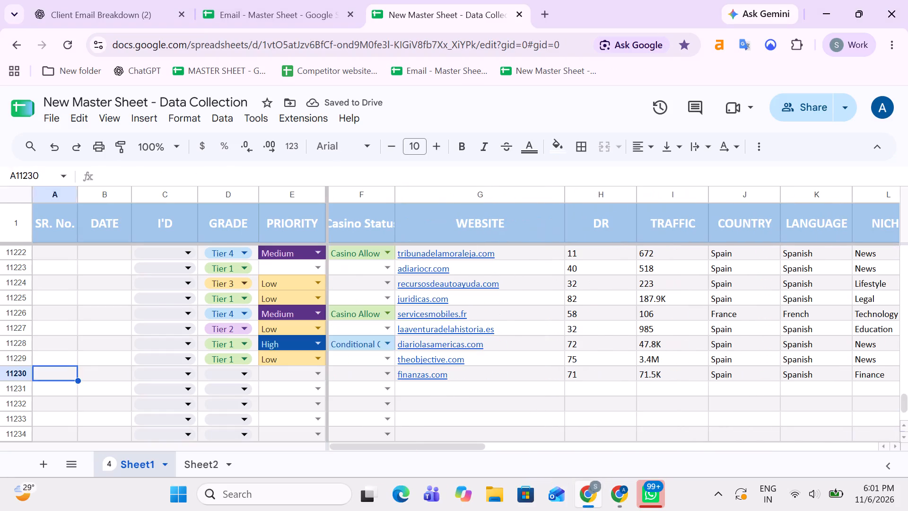
pyautogui.press('Right')
pyautogui.press('Right')
pyautogui.press('Right')
pyautogui.press('Right')
pyautogui.press('Right')
pyautogui.press('Left')
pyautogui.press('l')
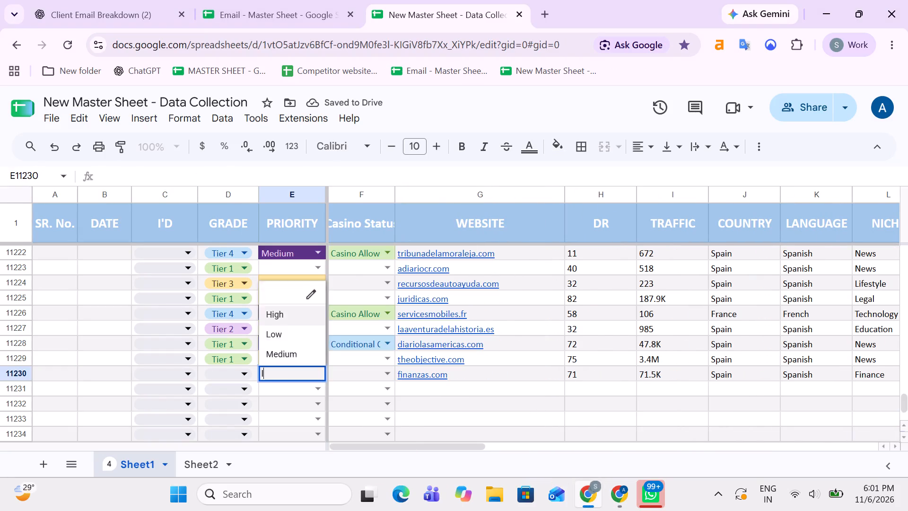
pyautogui.press('Down')
pyautogui.press('Return')
pyautogui.press('Up')
# Set GRADE to Tier 1 for finanzas.com in row 11230.
pyautogui.press('Right')
pyautogui.press('Left')
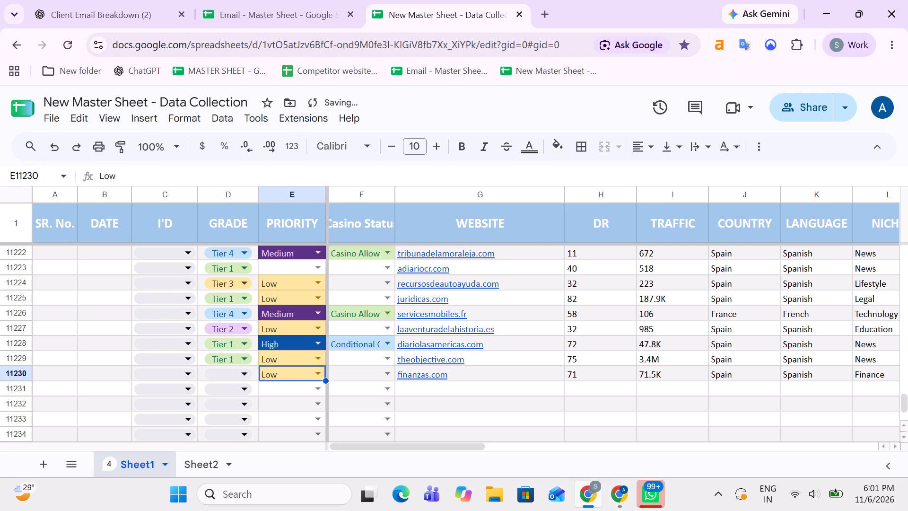
pyautogui.press('Left')
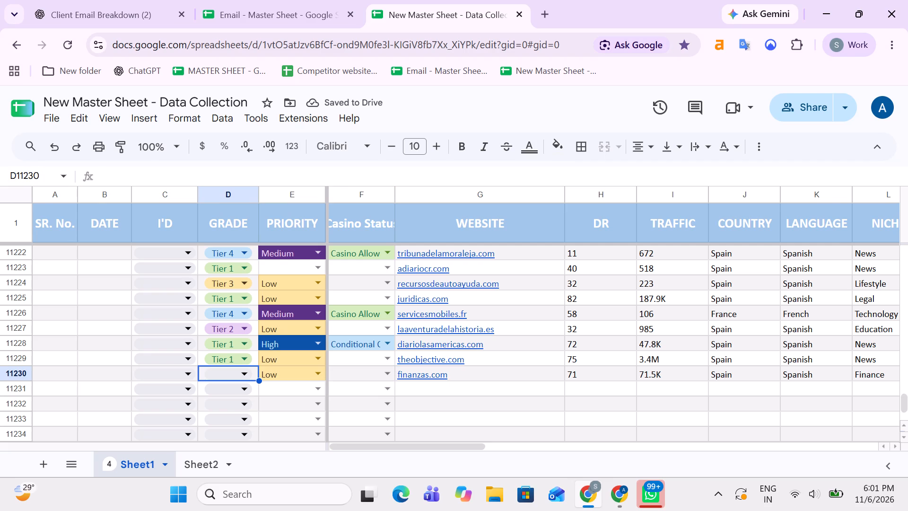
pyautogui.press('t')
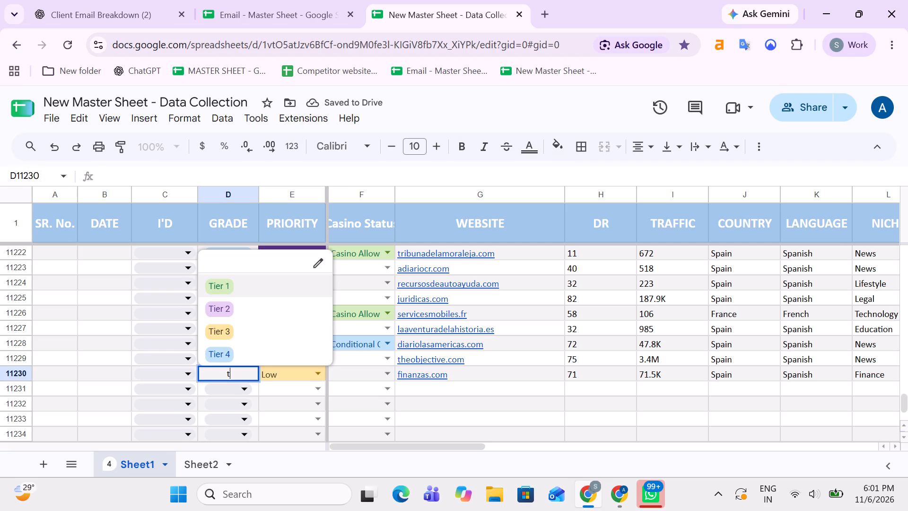
pyautogui.press('Return')
pyautogui.press('Up')
pyautogui.press('Right')
pyautogui.press('Right')
pyautogui.press('Right')
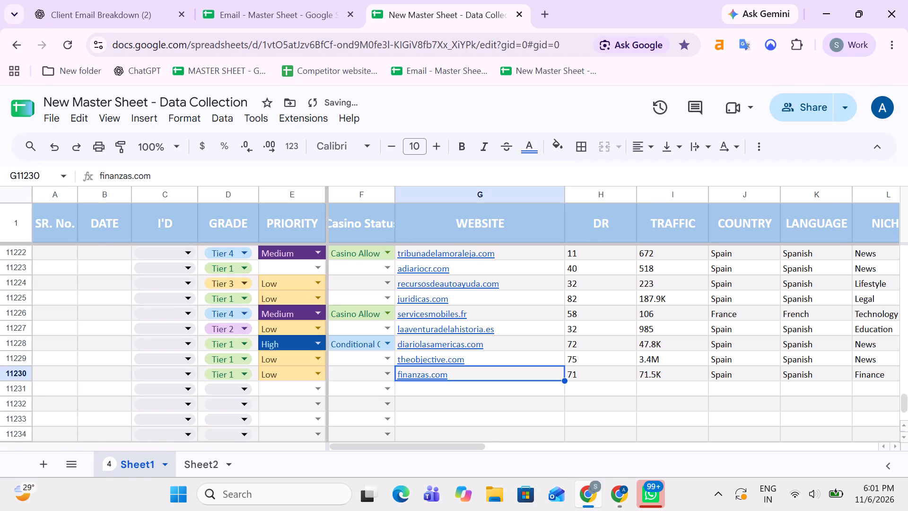
pyautogui.hotkey('alt', 'Tab')
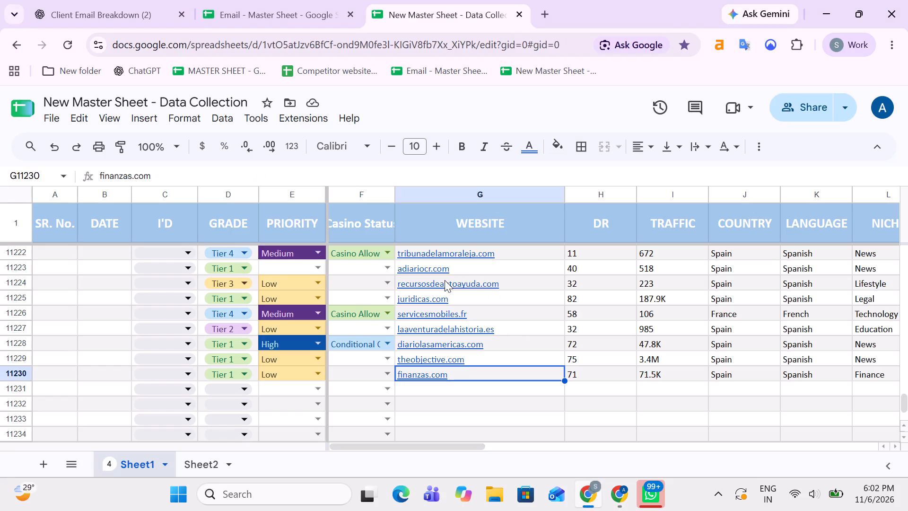
pyautogui.press('Right')
pyautogui.press('Right')
pyautogui.press('Right')
pyautogui.press('Right')
pyautogui.press('Right')
pyautogui.press('Right')
pyautogui.press('Right')
pyautogui.press('Right')
pyautogui.press('Right')
pyautogui.press('Right')
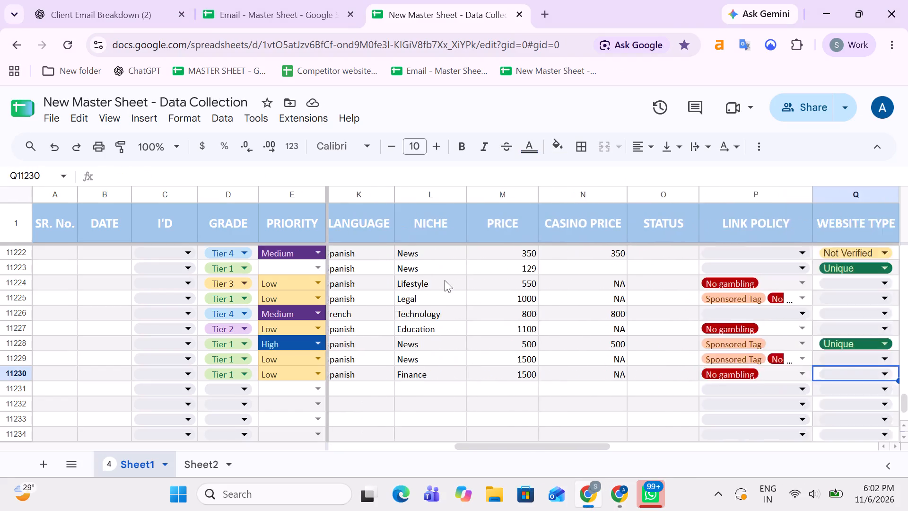
pyautogui.press('Right')
pyautogui.press('Right')
pyautogui.press('Left')
pyautogui.press('Left')
pyautogui.press('Left')
pyautogui.press('Left')
pyautogui.press('Left')
pyautogui.press('Left')
pyautogui.press('Left')
pyautogui.press('Left')
pyautogui.press('Left')
pyautogui.press('Left')
pyautogui.press('Left')
pyautogui.press('Left')
pyautogui.press('Left')
pyautogui.press('Left')
pyautogui.press('Left')
pyautogui.press('Left')
pyautogui.press('Left')
pyautogui.press('Left')
pyautogui.press('Left')
pyautogui.press('Left')
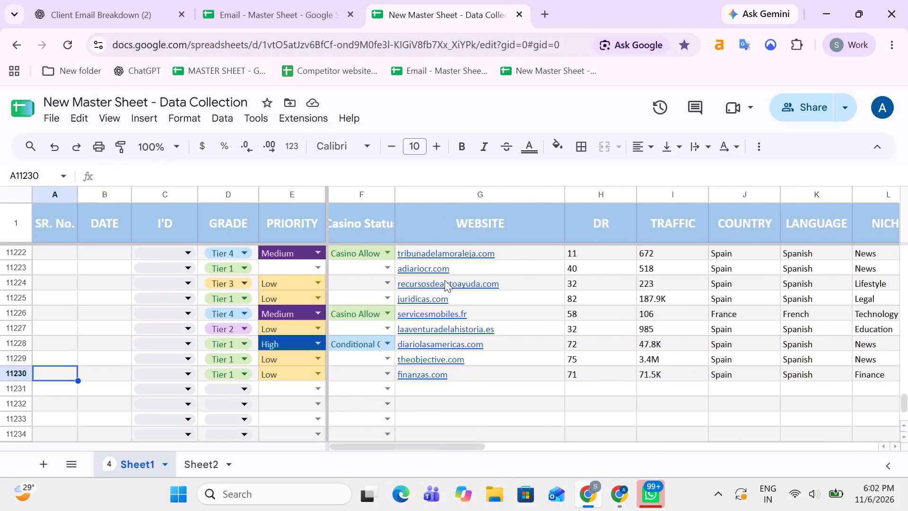
pyautogui.press('Right')
pyautogui.press('Right')
pyautogui.press('Right')
pyautogui.press('Right')
pyautogui.press('Right')
pyautogui.press('Right')
pyautogui.press('Down')
pyautogui.hotkey('alt', 'Tab')
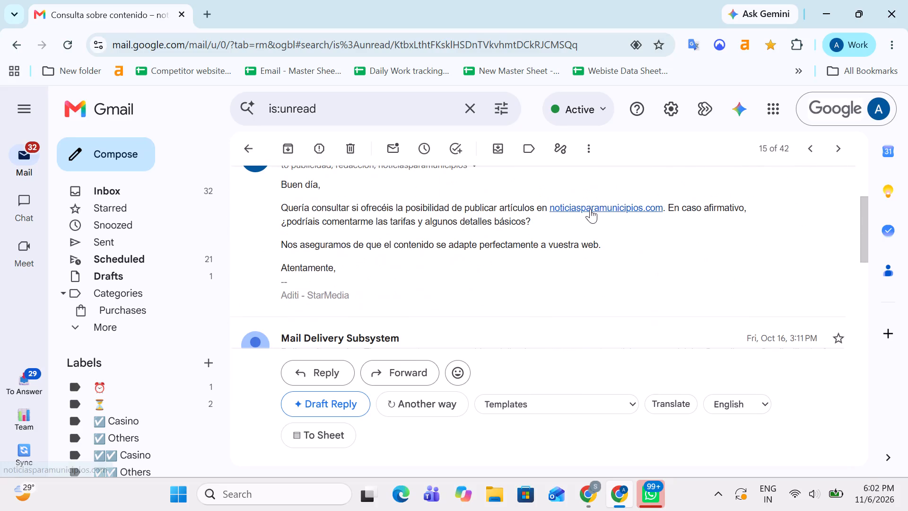
# Open noticiasparamunicipios.com from the outreach email and read the publisher's reply on sponsored article price and conditions.
pyautogui.keyDown('ctrl'); pyautogui.click(590, 209); pyautogui.keyUp('ctrl')
pyautogui.scroll(-4, 479, 287)
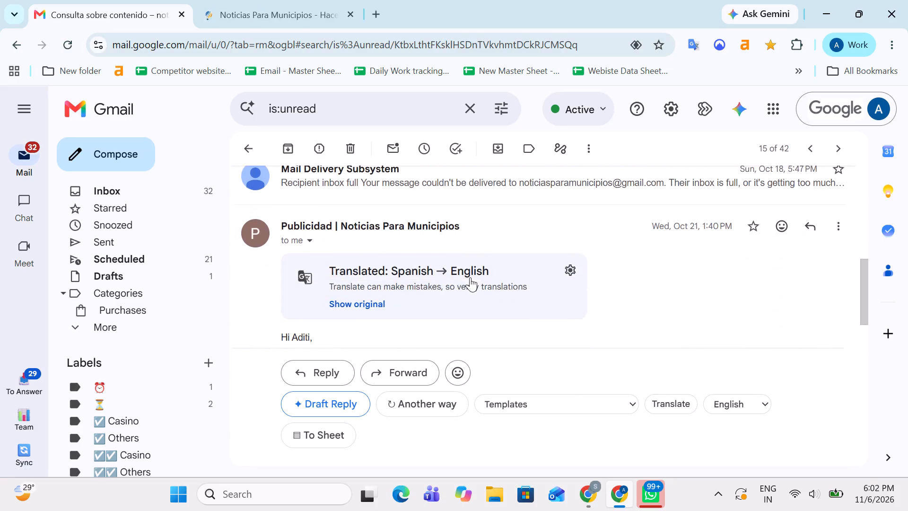
pyautogui.scroll(-1, 470, 277)
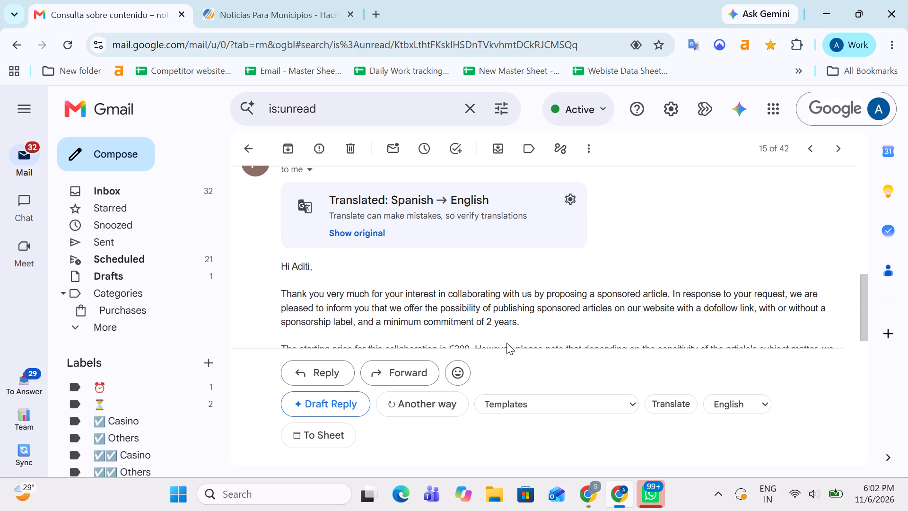
pyautogui.scroll(-2, 425, 303)
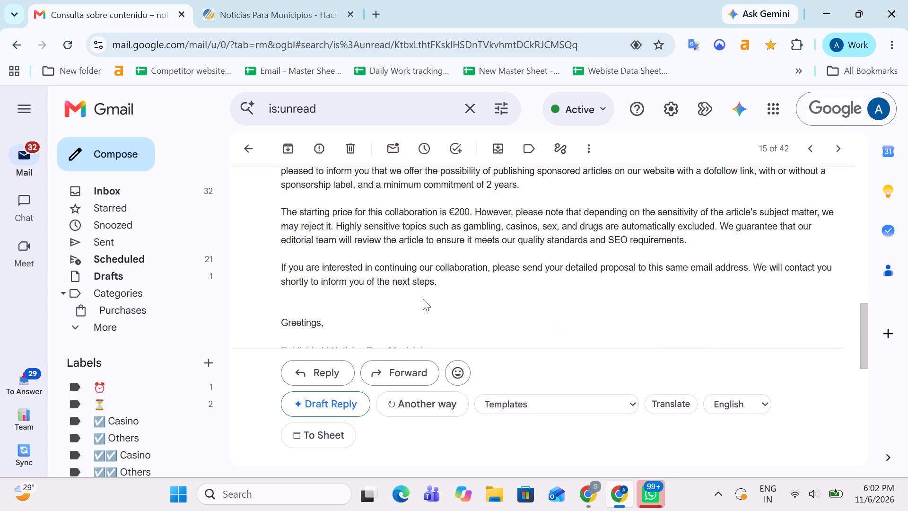
pyautogui.scroll(1, 420, 297)
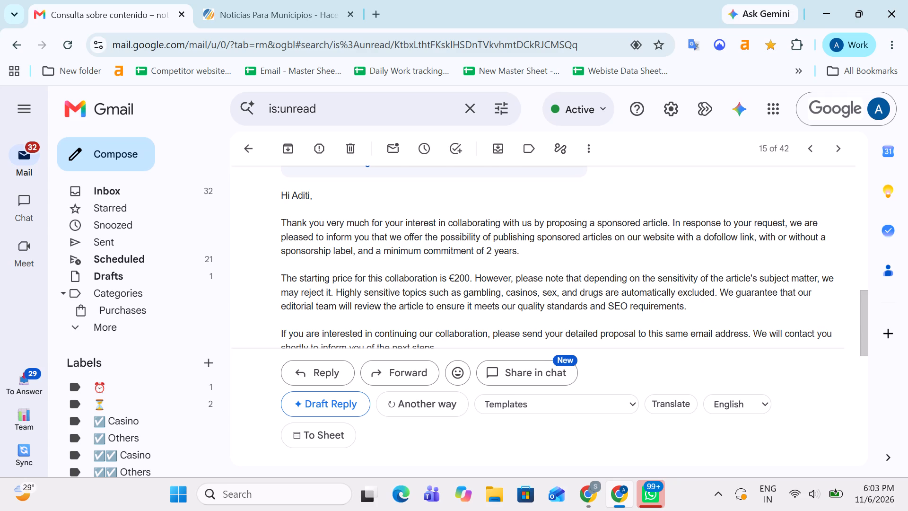
# Read the remaining messages in the Noticias Para Municipios thread, down to the publisher's latest reply on accepted link content.
pyautogui.scroll(-1, 480, 306)
pyautogui.scroll(-1, 357, 299)
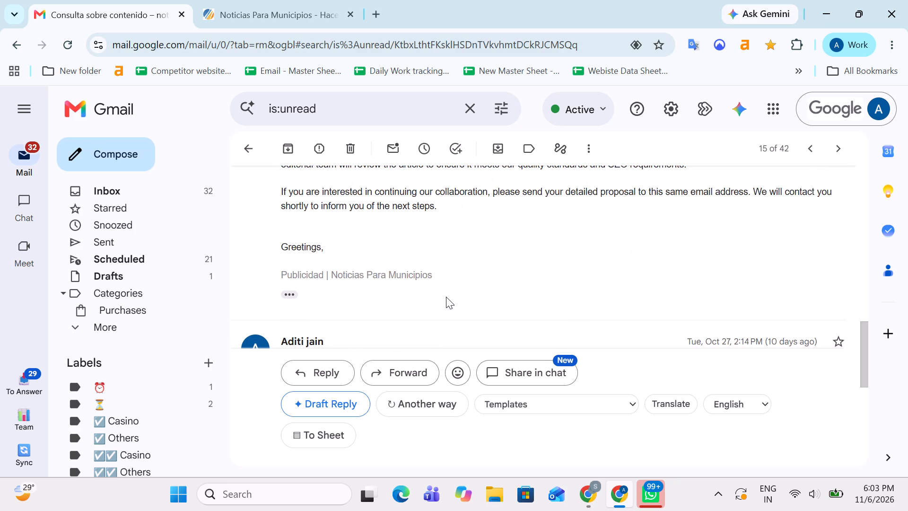
pyautogui.scroll(-1, 446, 297)
pyautogui.scroll(-2, 408, 297)
pyautogui.scroll(1, 405, 295)
pyautogui.scroll(-2, 405, 295)
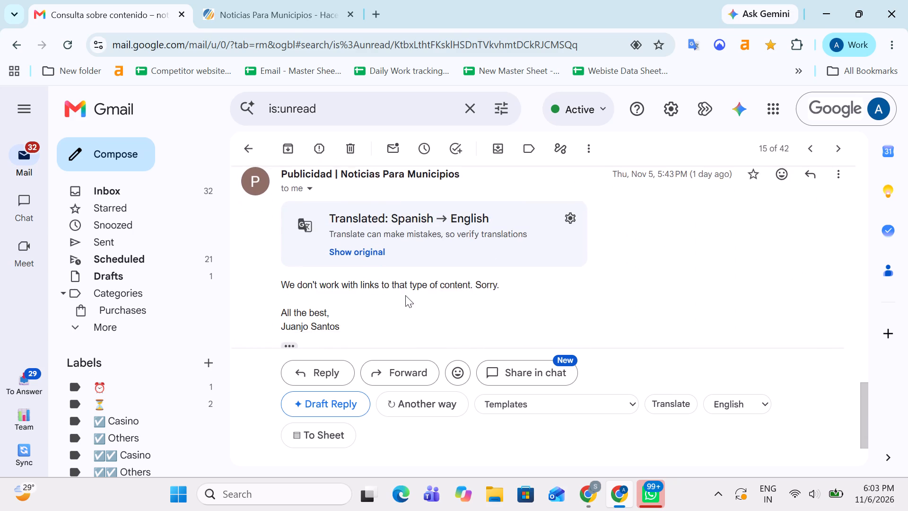
pyautogui.scroll(-1, 405, 295)
# Open a reply to the publisher's latest message in the Noticias Para Municipios thread.
pyautogui.click(324, 331)
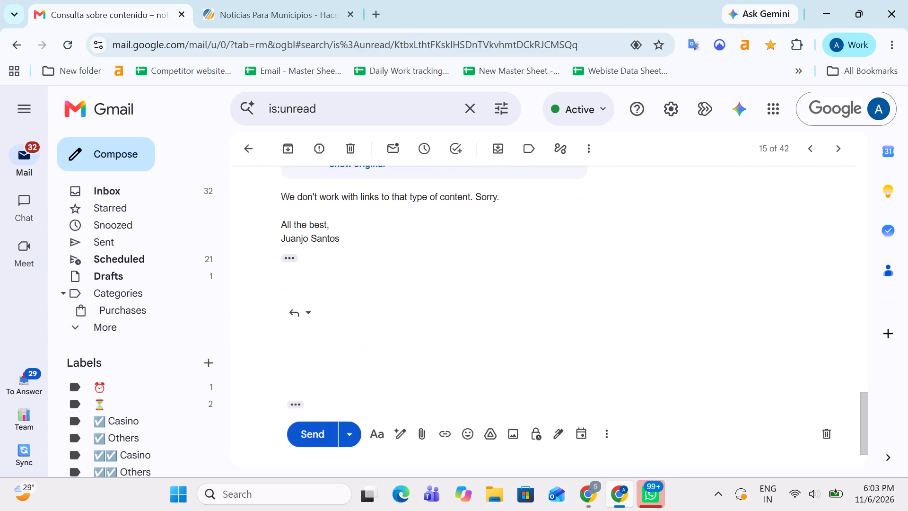
pyautogui.click(323, 343)
pyautogui.scroll(4, 387, 294)
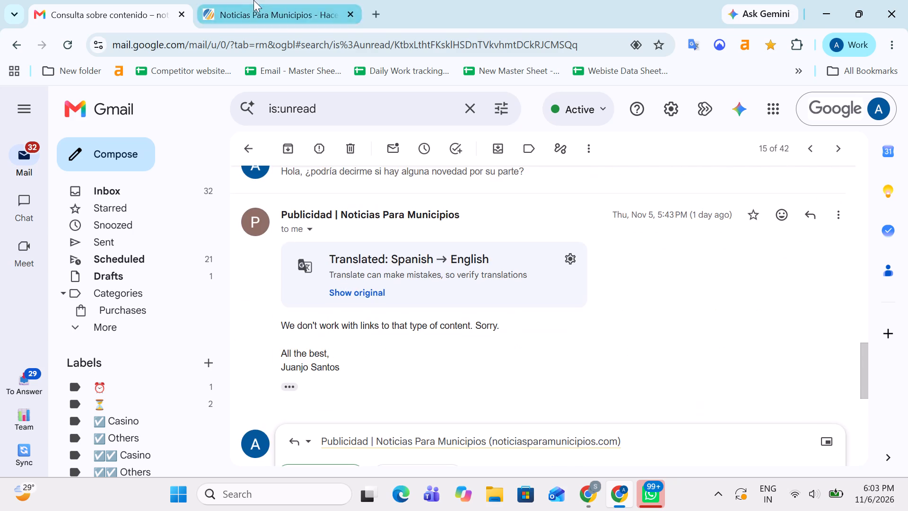
# Copy the domain noticiasparamunicipios.com from its site and enter it as the WEBSITE in row 11231 of the New Master Sheet.
pyautogui.click(252, 0)
pyautogui.click(247, 41)
pyautogui.moveTo(247, 41); pyautogui.dragTo(235, 42)
pyautogui.hotkey('ctrl', 'c')
pyautogui.hotkey('ctrl', 'c')
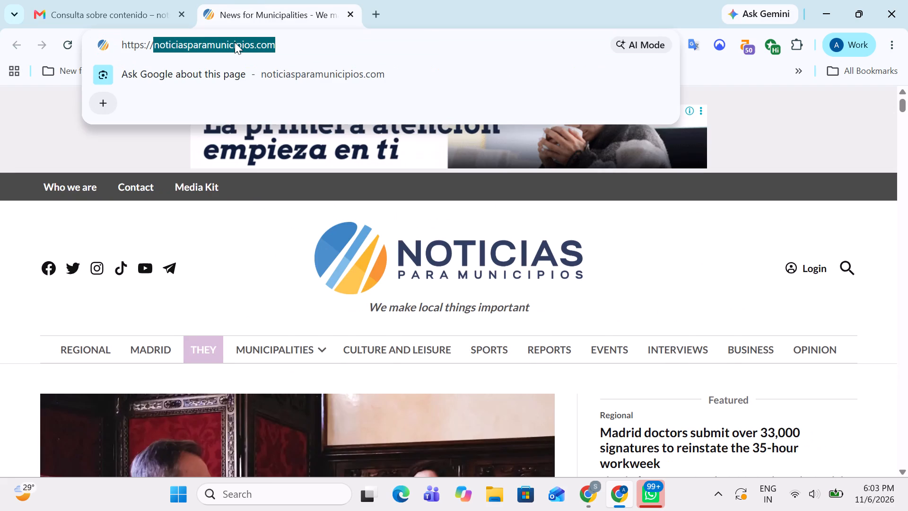
pyautogui.hotkey('alt', 'Tab')
pyautogui.press('Return')
pyautogui.hotkey('ctrl', 'v')
pyautogui.press('Tab')
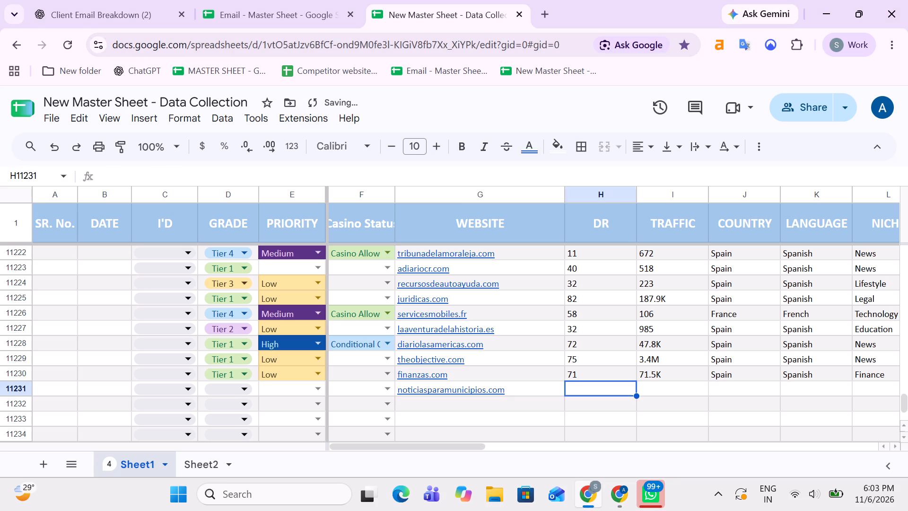
# Return to the noticiasparamunicipios.com homepage, dismiss the full-page ad, and examine its sections and articles for country, language and niche.
pyautogui.hotkey('alt', 'Tab')
pyautogui.scroll(-5, 461, 226)
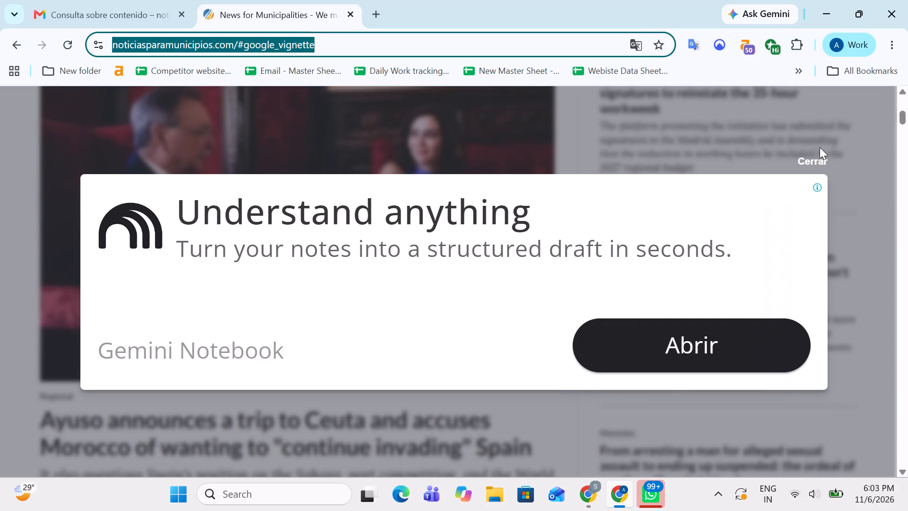
pyautogui.click(812, 164)
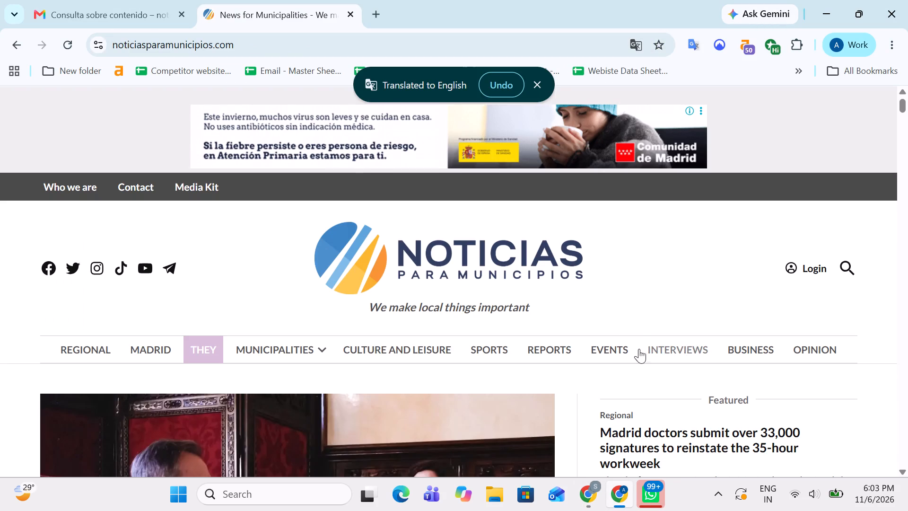
pyautogui.scroll(-3, 634, 258)
pyautogui.scroll(-5, 724, 253)
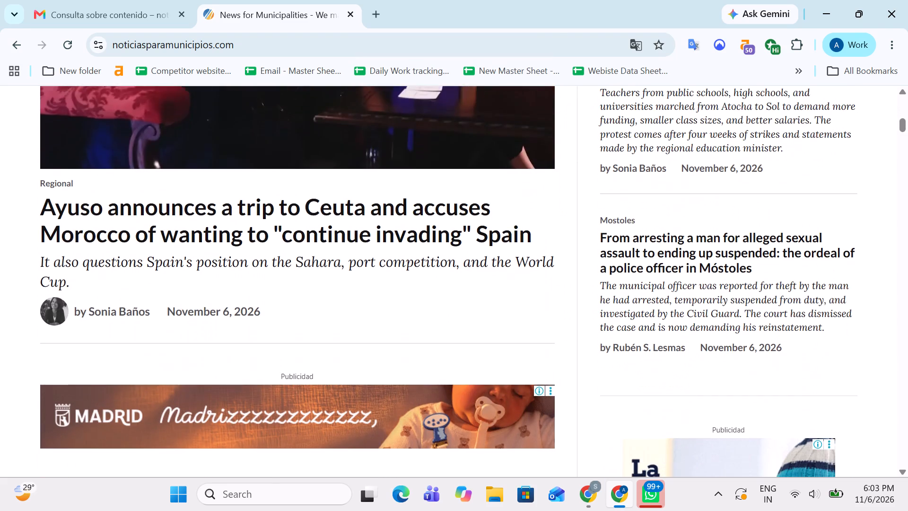
pyautogui.scroll(-11, 634, 230)
pyautogui.scroll(20, 634, 231)
pyautogui.scroll(1, 634, 231)
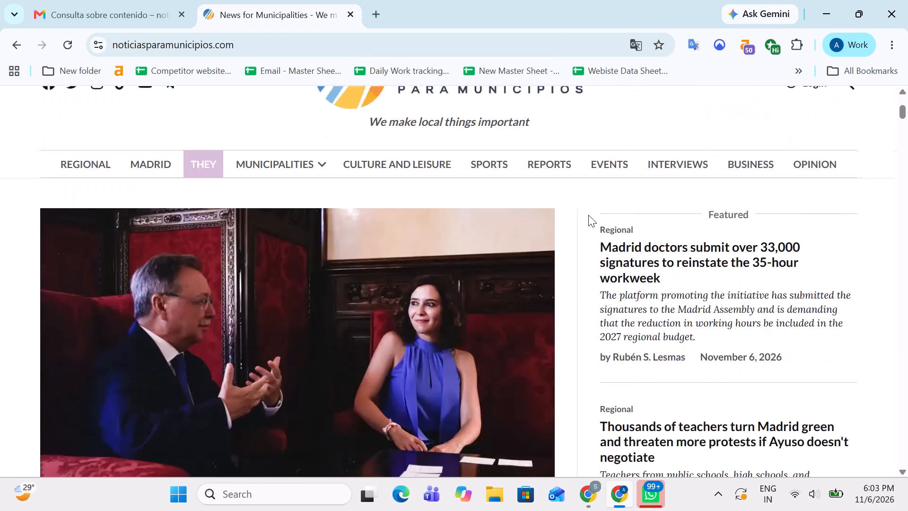
pyautogui.scroll(17, 588, 215)
# Look up the Ahrefs metrics for noticiasparamunicipios.com.
pyautogui.click(746, 48)
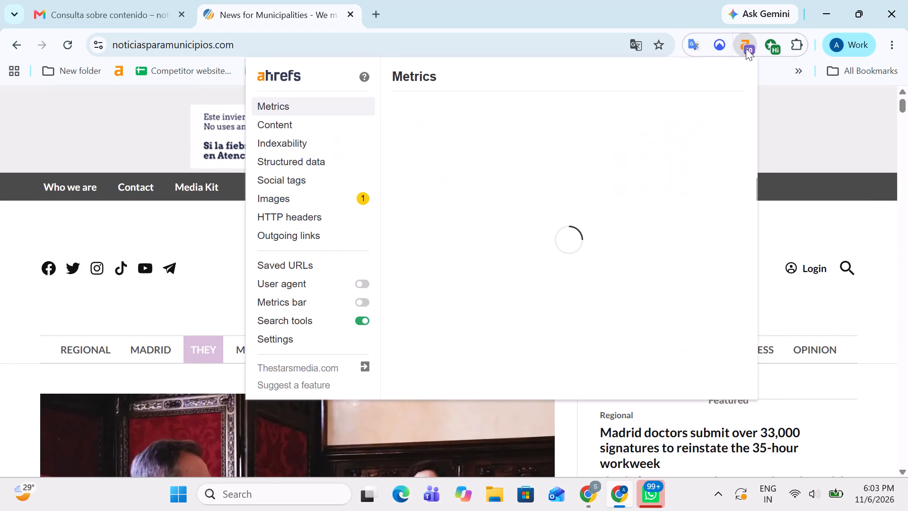
# Enter 50 as the DR for noticiasparamunicipios.com in row 11231 of the New Master Sheet.
pyautogui.hotkey('alt', 'Tab')
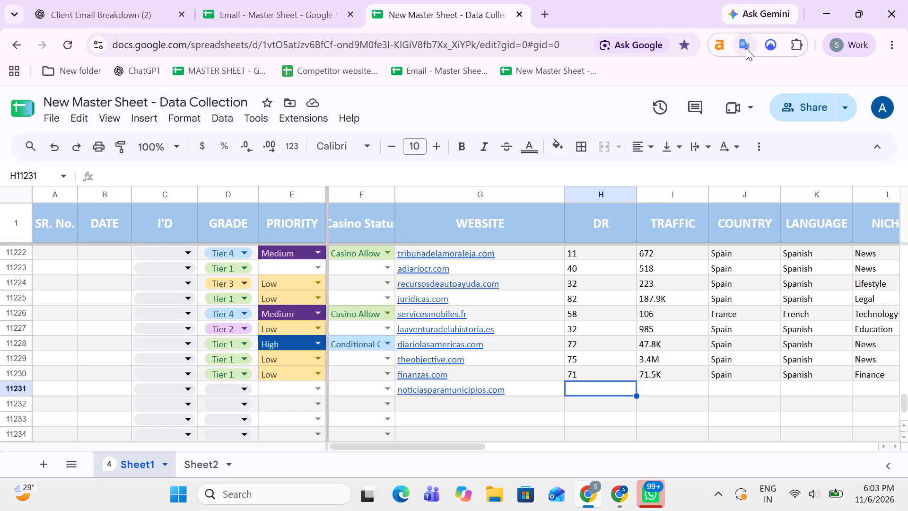
pyautogui.write('50')
pyautogui.press('Right')
# Enter 13.1K as the TRAFFIC and Spain as the COUNTRY for noticiasparamunicipios.com in row 11231.
pyautogui.hotkey('alt', 'Tab')
pyautogui.hotkey('alt', 'Tab')
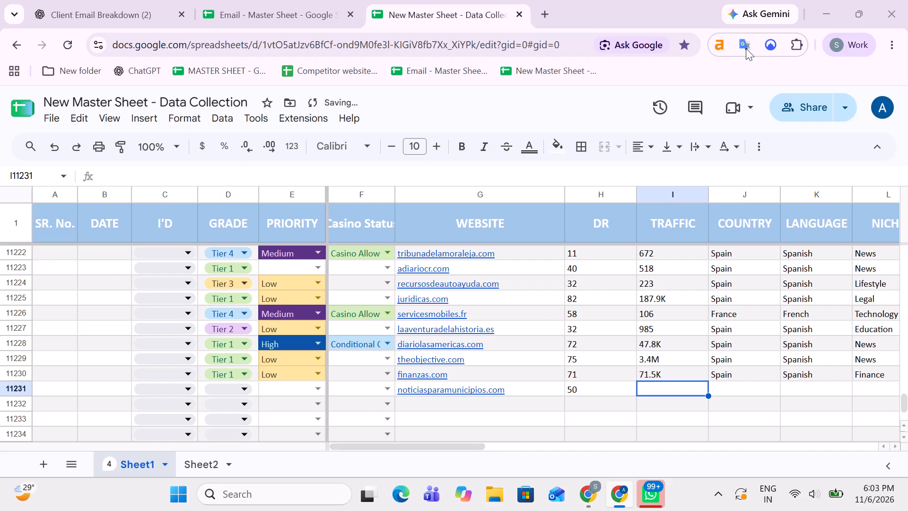
pyautogui.write('13.1K')
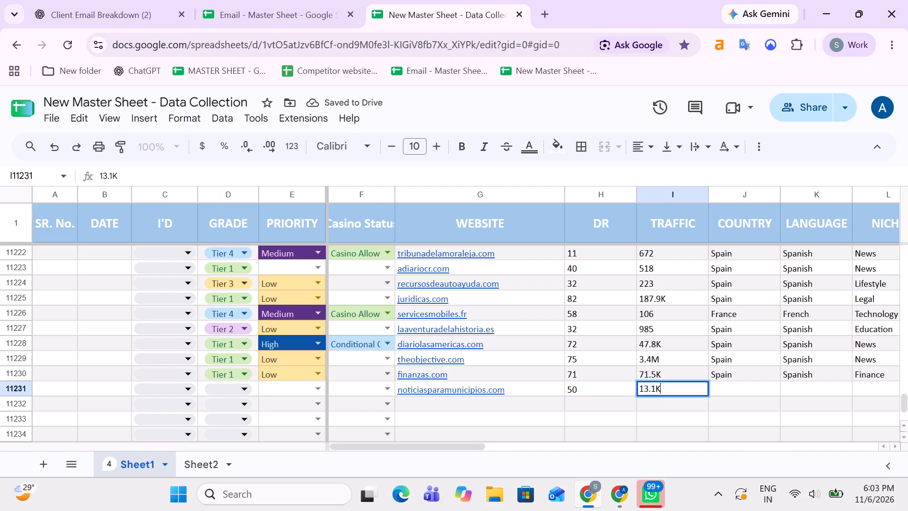
pyautogui.press('Right')
pyautogui.hotkey('shift', 's')
pyautogui.press('Right')
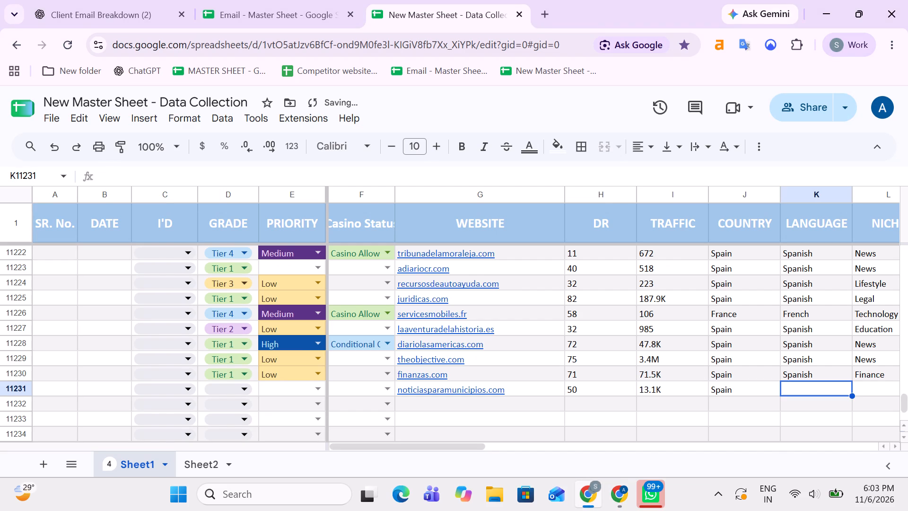
# Check the noticiasparamunicipios.com homepage and enter Casino777 in its site search.
pyautogui.hotkey('alt', 'Tab')
pyautogui.click(637, 43)
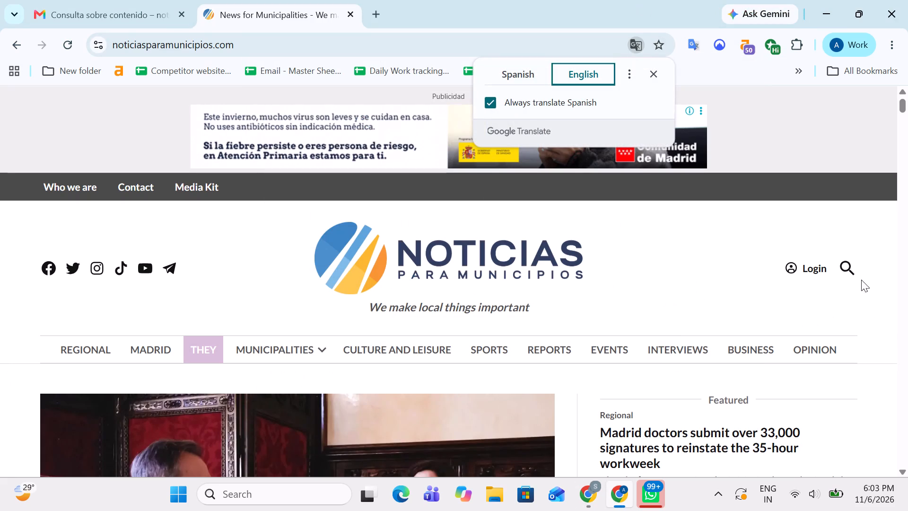
pyautogui.click(850, 270)
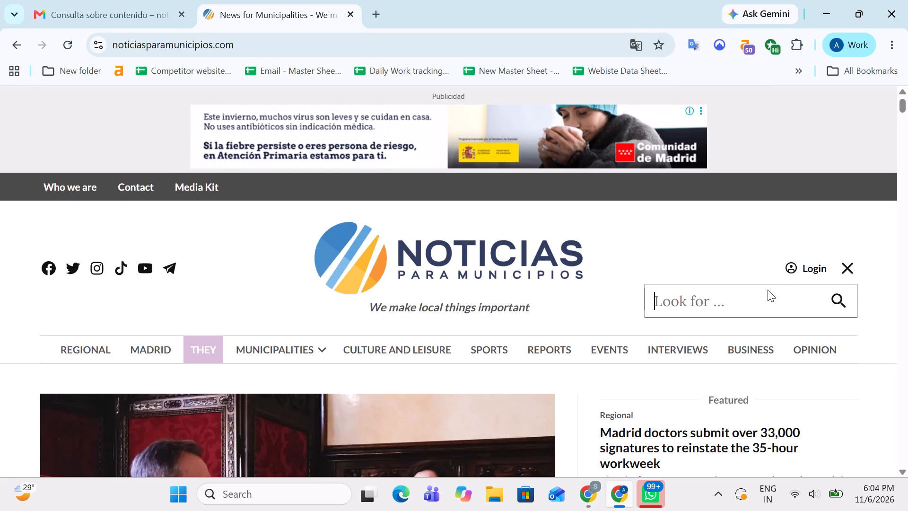
pyautogui.write('Cs')
pyautogui.press('BackSpace')
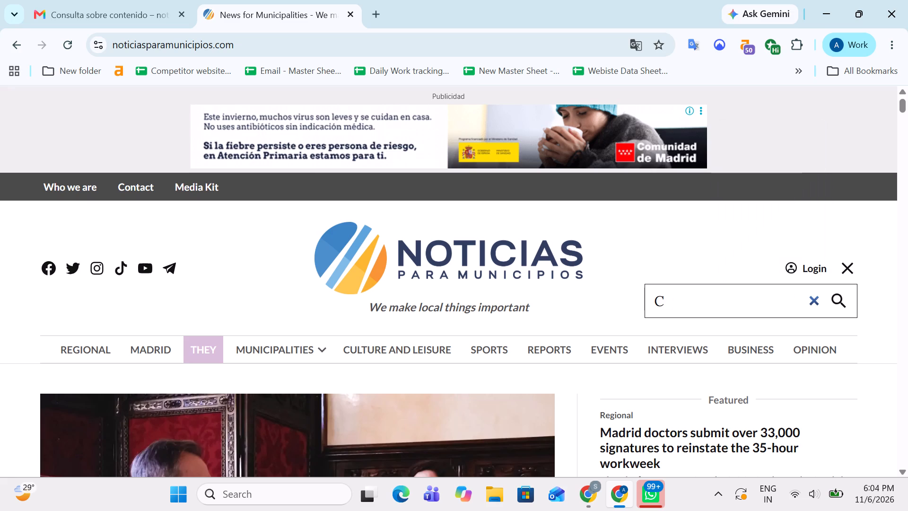
pyautogui.write('asino777')
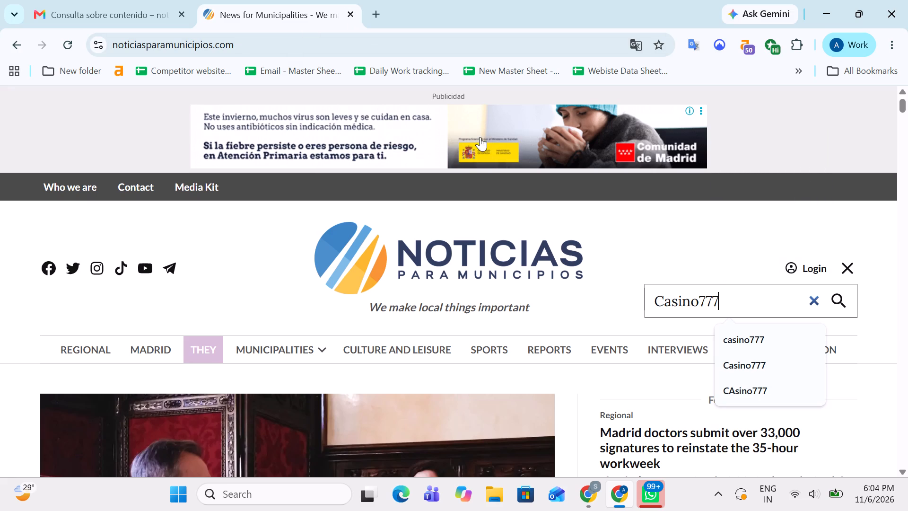
# Begin filling the LANGUAGE cell for noticiasparamunicipios.com in row 11231 with "Sp".
pyautogui.hotkey('alt', 'Tab')
pyautogui.write('Sp')
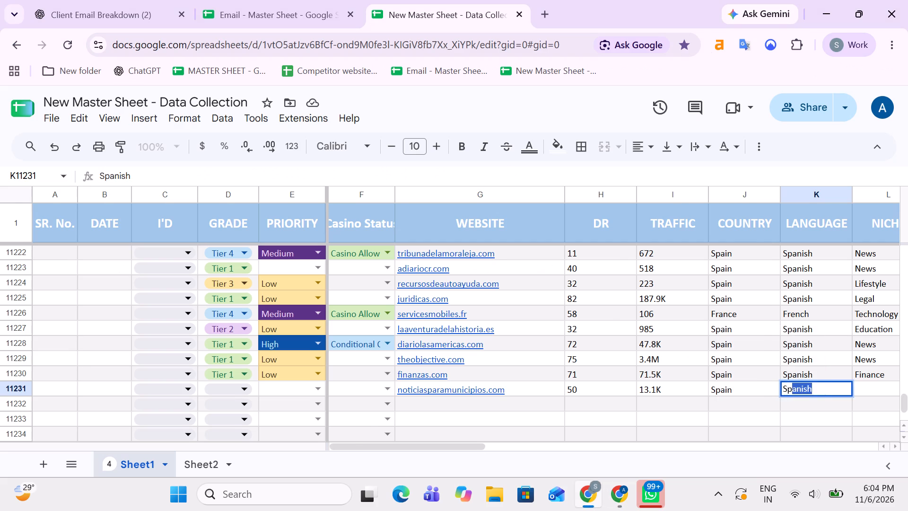
# Enter Spanish as the LANGUAGE and News as the NICHE for noticiasparamunicipios.com in row 11231.
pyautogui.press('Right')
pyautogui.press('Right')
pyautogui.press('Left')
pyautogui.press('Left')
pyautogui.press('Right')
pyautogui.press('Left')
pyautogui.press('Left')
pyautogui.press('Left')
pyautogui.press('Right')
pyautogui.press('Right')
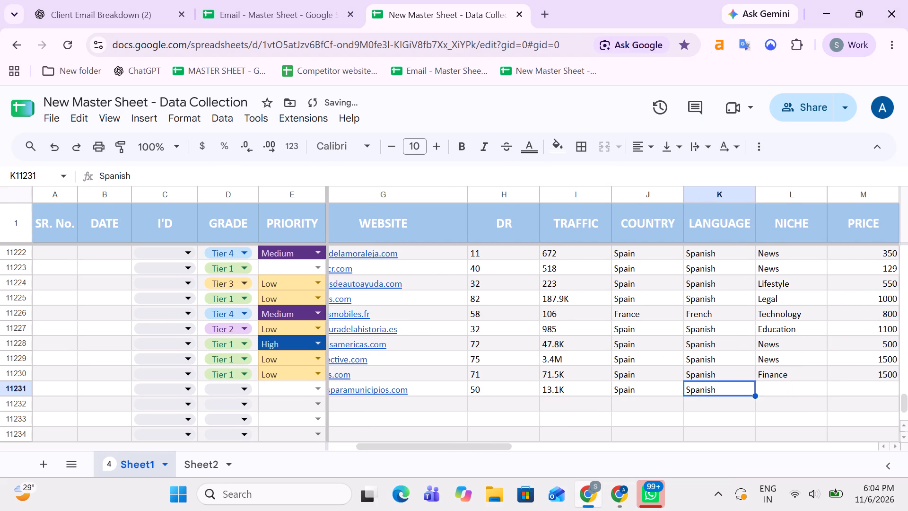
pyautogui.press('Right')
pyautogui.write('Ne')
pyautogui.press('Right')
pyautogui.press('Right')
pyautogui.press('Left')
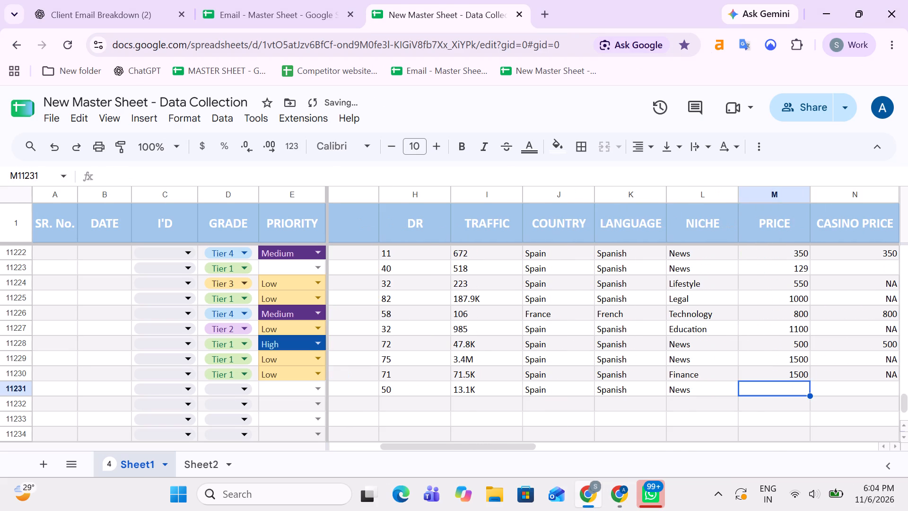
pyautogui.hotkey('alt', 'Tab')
pyautogui.scroll(-5, 391, 306)
pyautogui.scroll(-7, 466, 268)
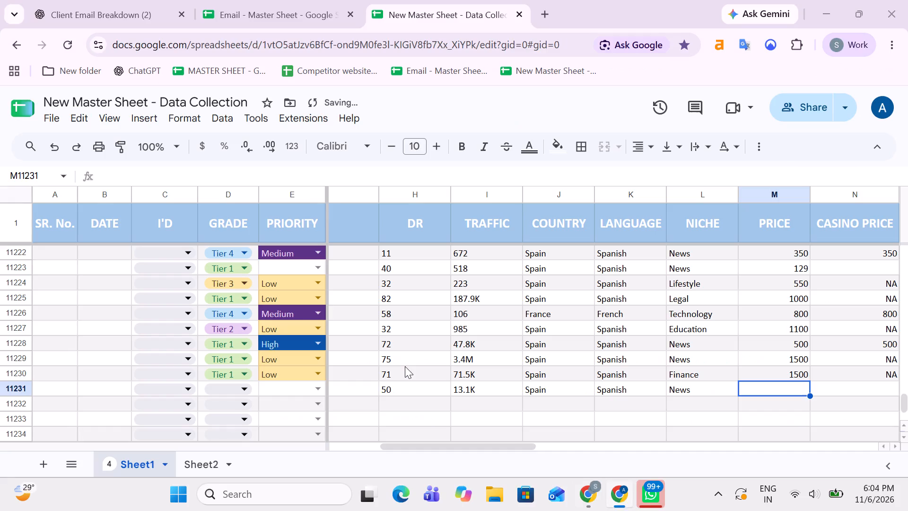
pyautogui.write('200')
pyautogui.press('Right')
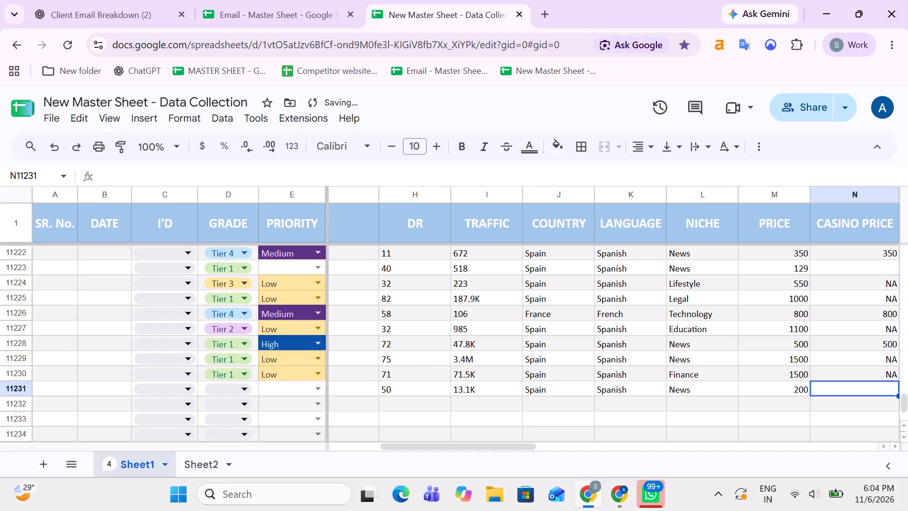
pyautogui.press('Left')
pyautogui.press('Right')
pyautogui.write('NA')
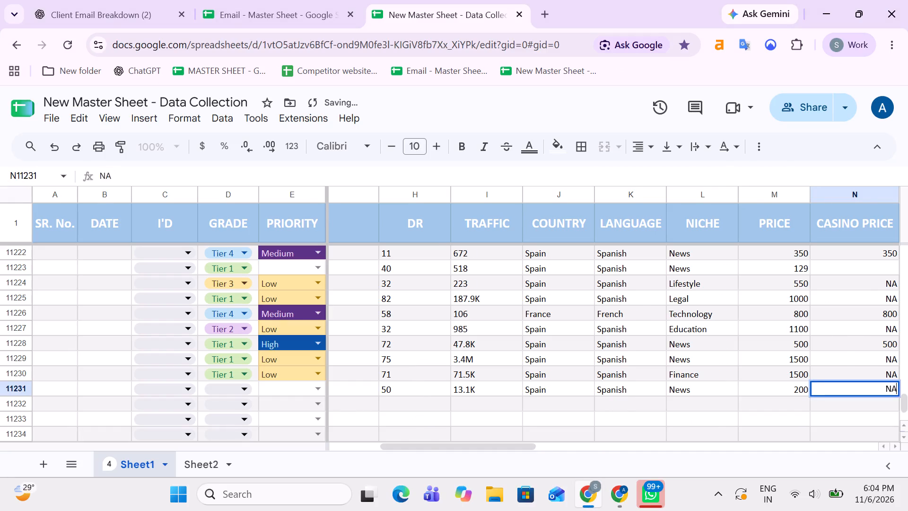
# Set the LINK POLICY for noticiasparamunicipios.com in row 11231 to No gambling.
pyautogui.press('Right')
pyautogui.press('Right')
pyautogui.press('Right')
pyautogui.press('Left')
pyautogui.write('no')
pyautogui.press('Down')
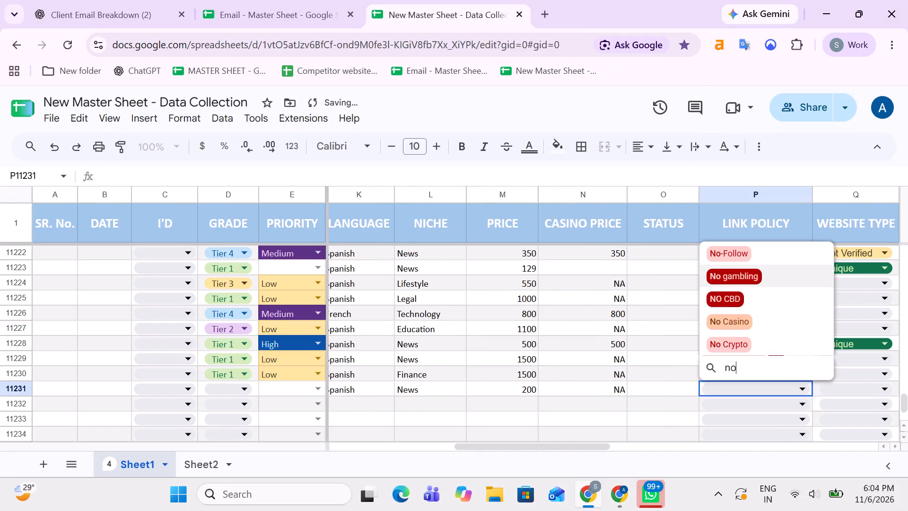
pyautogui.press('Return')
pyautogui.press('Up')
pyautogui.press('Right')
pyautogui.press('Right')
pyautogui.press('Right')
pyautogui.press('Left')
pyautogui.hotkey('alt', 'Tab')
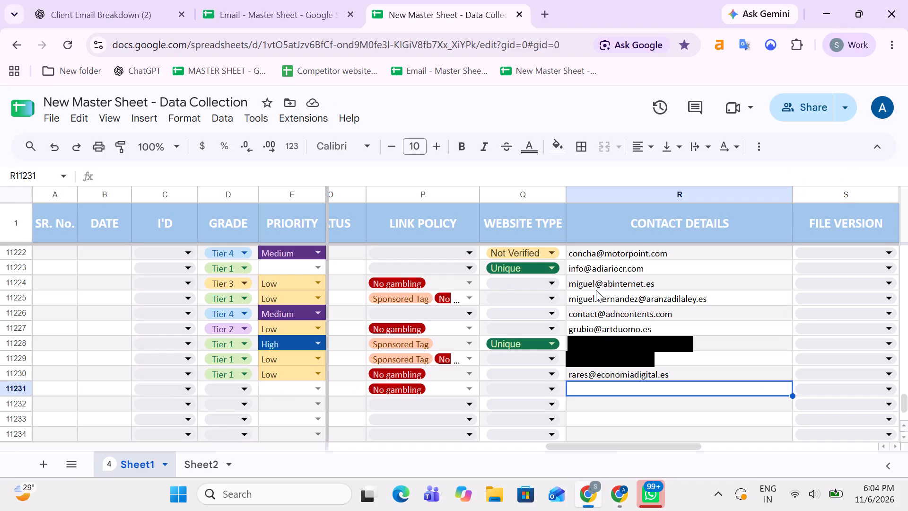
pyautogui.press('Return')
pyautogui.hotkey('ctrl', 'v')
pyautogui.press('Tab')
# Set the PRIORITY for noticiasparamunicipios.com in row 11231 to Low.
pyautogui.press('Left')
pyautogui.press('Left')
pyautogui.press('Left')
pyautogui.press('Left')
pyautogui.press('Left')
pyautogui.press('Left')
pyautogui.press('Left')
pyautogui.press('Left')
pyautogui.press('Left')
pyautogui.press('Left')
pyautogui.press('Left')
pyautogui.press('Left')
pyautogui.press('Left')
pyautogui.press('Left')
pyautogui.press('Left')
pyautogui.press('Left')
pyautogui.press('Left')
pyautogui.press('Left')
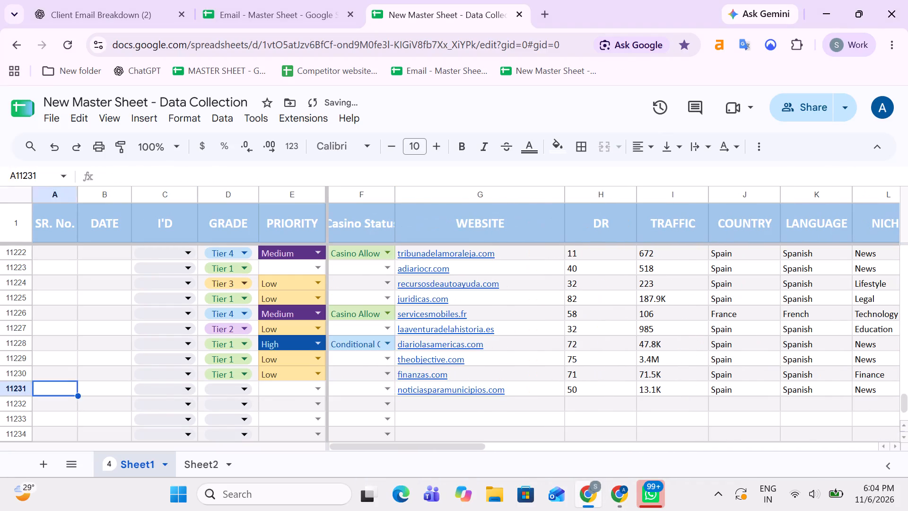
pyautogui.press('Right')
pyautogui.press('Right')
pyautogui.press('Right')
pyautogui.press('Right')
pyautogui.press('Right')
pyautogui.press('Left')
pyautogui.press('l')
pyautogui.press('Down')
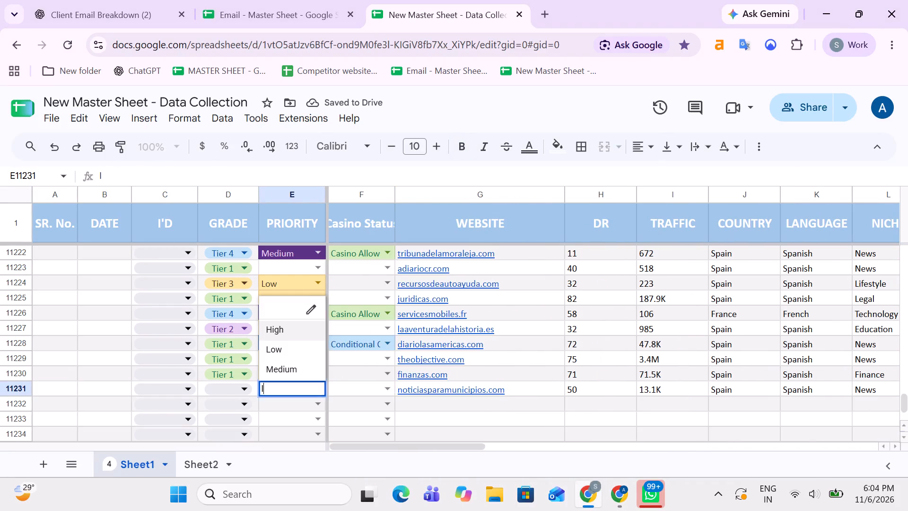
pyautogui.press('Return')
# Set the GRADE for noticiasparamunicipios.com in row 11231 to Tier 1.
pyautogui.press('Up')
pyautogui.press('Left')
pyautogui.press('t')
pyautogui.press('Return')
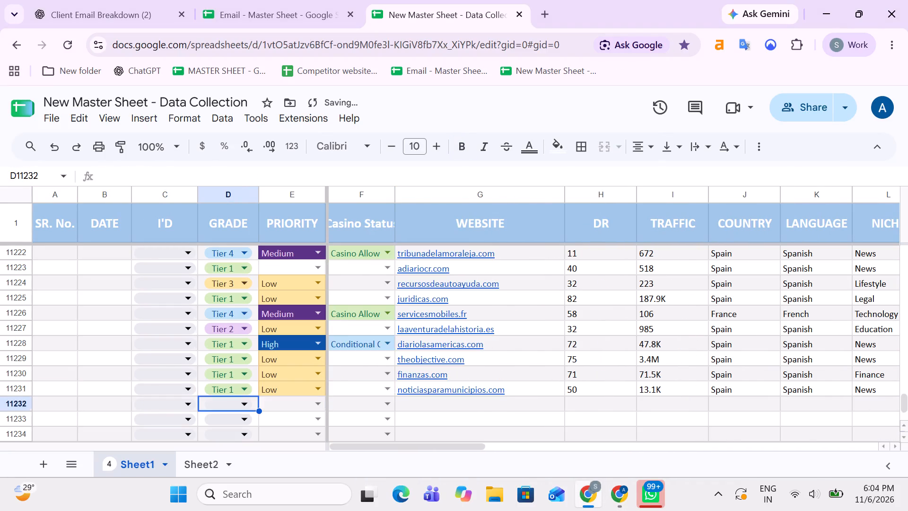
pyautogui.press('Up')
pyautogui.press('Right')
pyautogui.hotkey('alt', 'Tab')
pyautogui.scroll(-6, 591, 292)
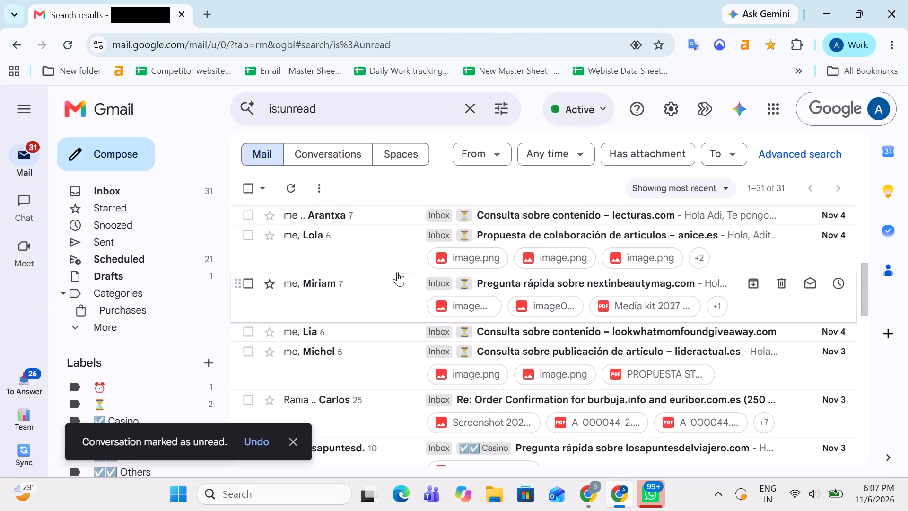
# Open the unread anice.es article collaboration reply, translate it to English and read the publisher's answer.
pyautogui.click(379, 257)
pyautogui.scroll(-3, 416, 282)
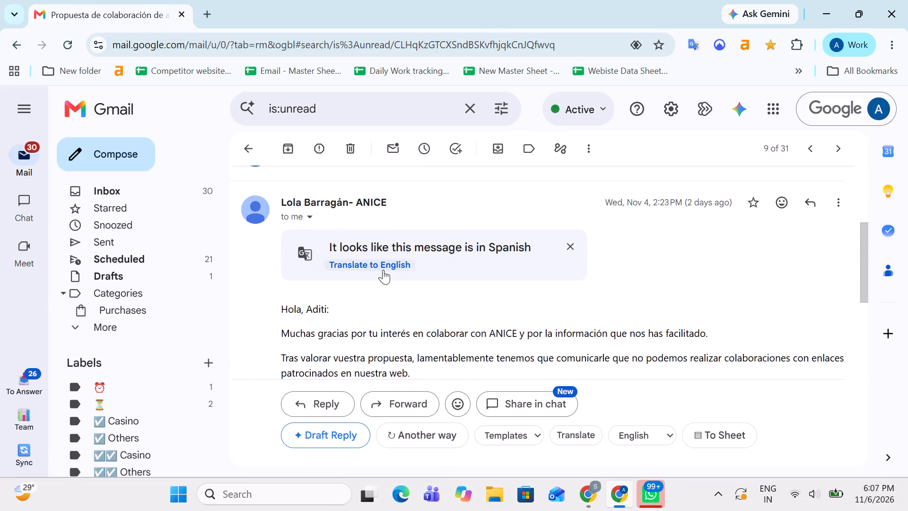
pyautogui.click(383, 270)
pyautogui.scroll(-1, 454, 316)
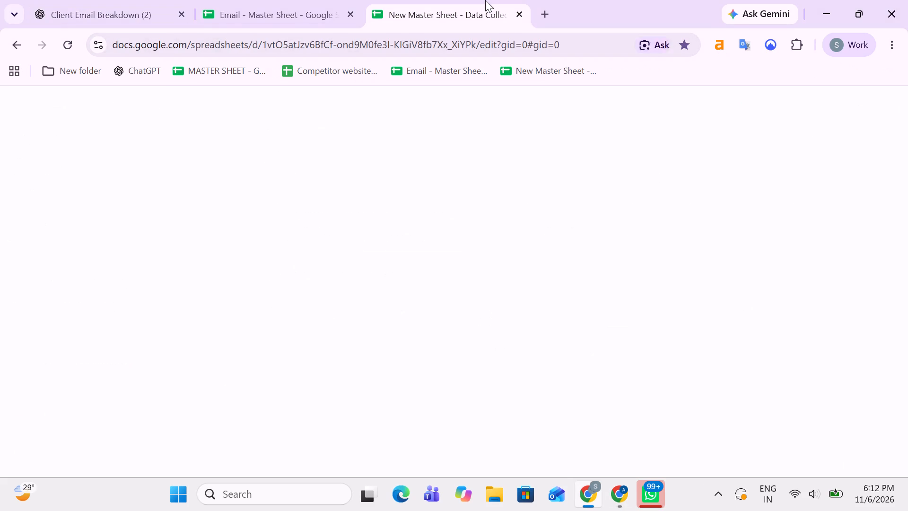
pyautogui.press('Down')
pyautogui.press('Down')
pyautogui.press('Up')
pyautogui.press('Right')
pyautogui.press('Right')
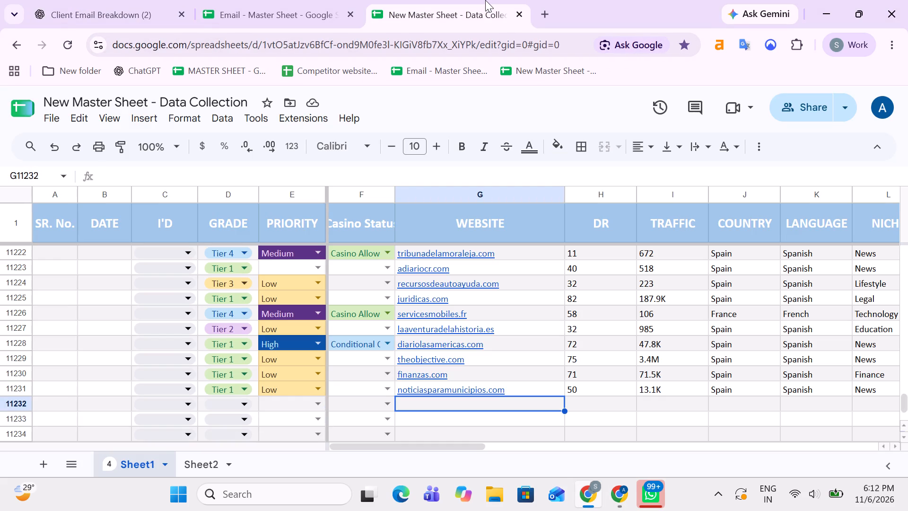
pyautogui.press('Return')
pyautogui.hotkey('ctrl', 'v')
pyautogui.press('Tab')
# Return to the Next in Beauty website and look through its homepage content.
pyautogui.hotkey('alt', 'Tab')
pyautogui.scroll(-7, 645, 266)
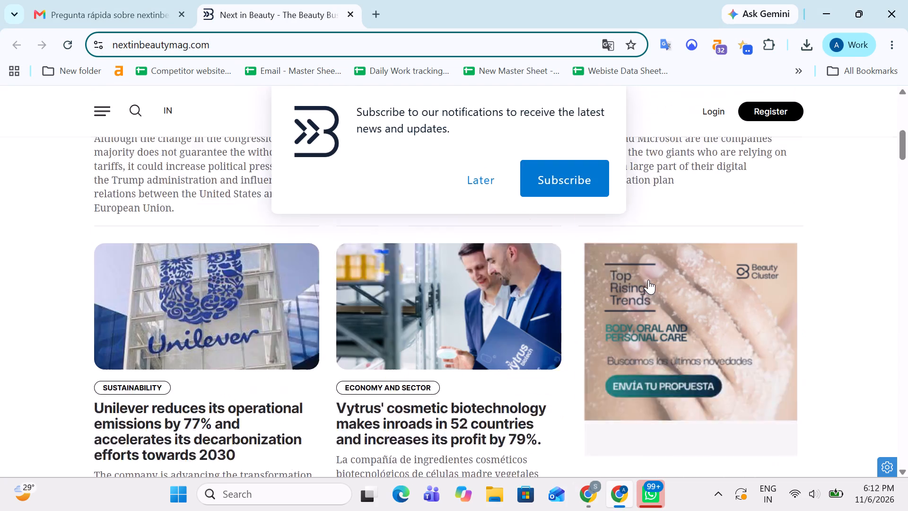
# Dismiss the notification subscription prompt on nextinbeautymag.com and look over the site's homepage content and categories.
pyautogui.click(480, 178)
pyautogui.scroll(-6, 552, 244)
pyautogui.scroll(18, 562, 253)
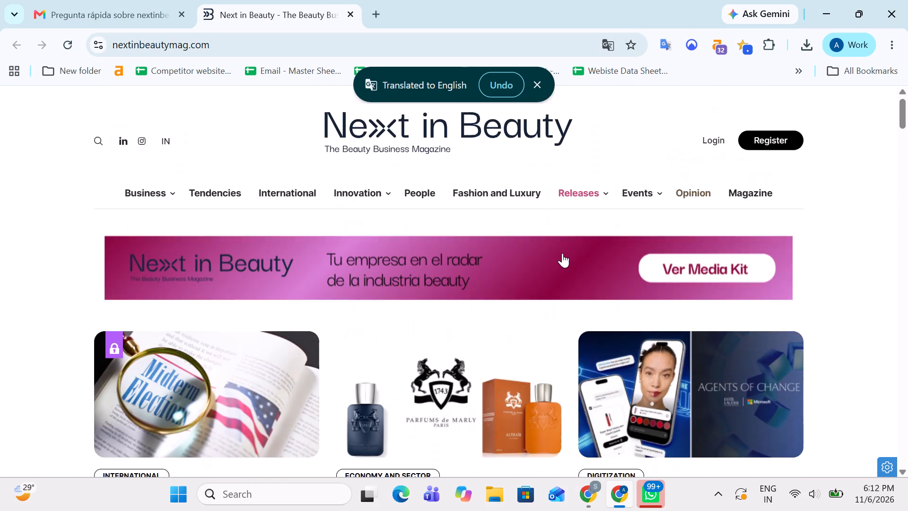
pyautogui.scroll(10, 562, 253)
pyautogui.scroll(-13, 556, 262)
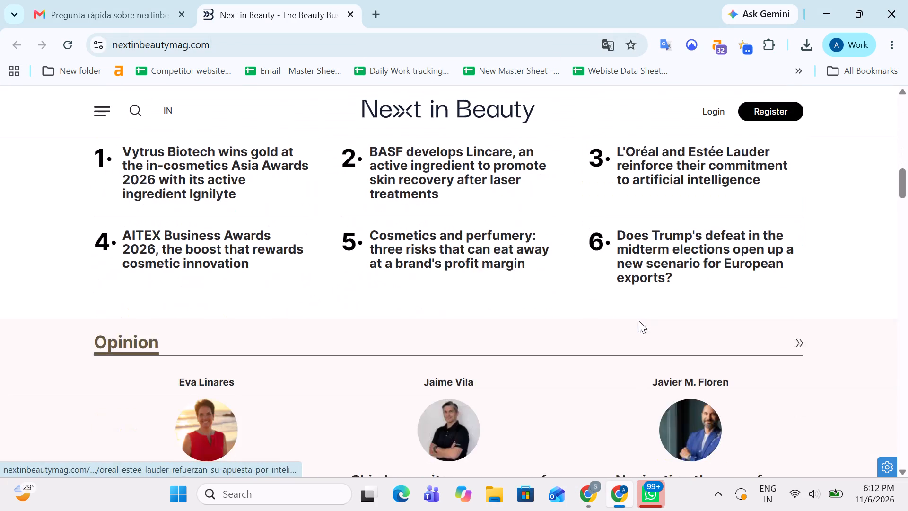
pyautogui.scroll(20, 579, 328)
pyautogui.scroll(5, 579, 328)
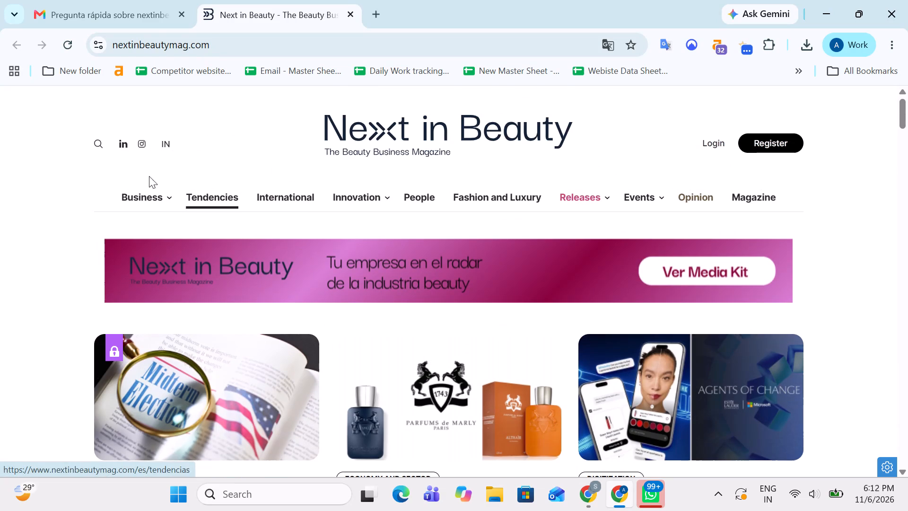
# Check nextinbeautymag.com's Ahrefs metrics and enter DR 32, country Spain and language Spanish in its New Master Sheet row.
pyautogui.click(723, 49)
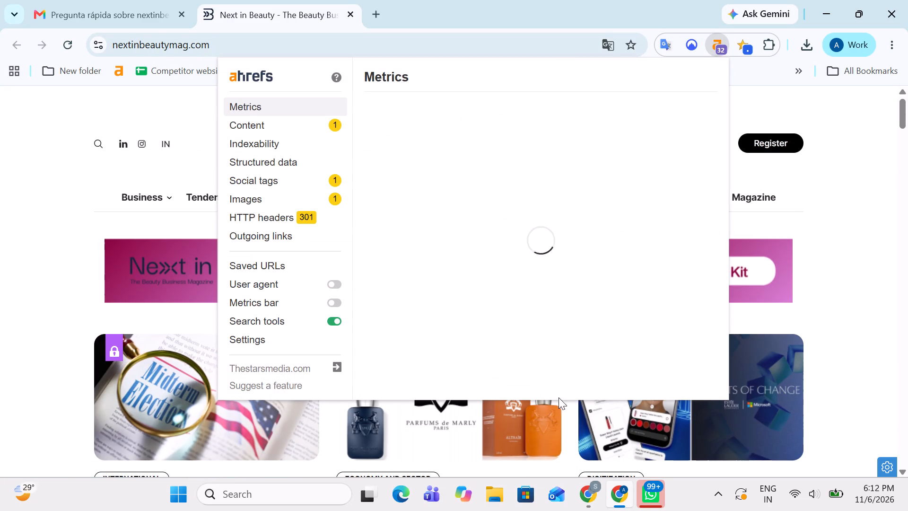
pyautogui.hotkey('alt', 'Tab')
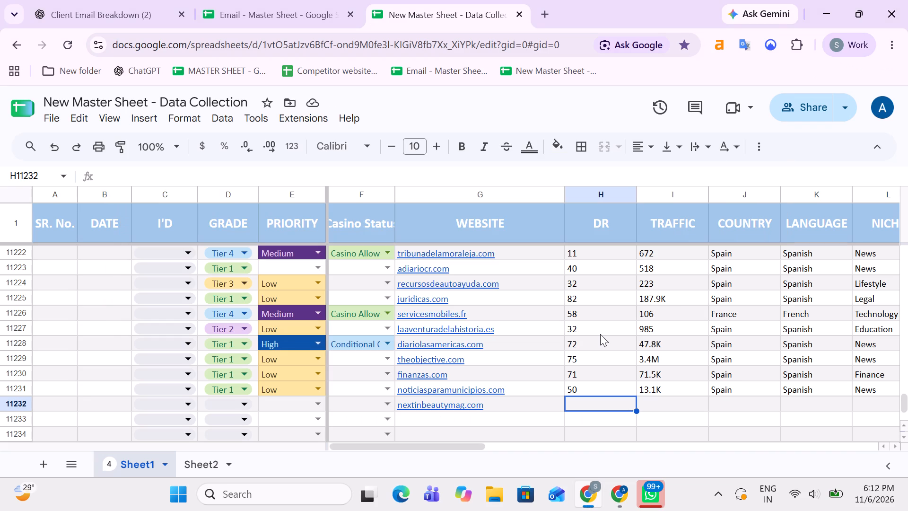
pyautogui.write('32')
pyautogui.press('Right')
pyautogui.hotkey('alt', 'Tab')
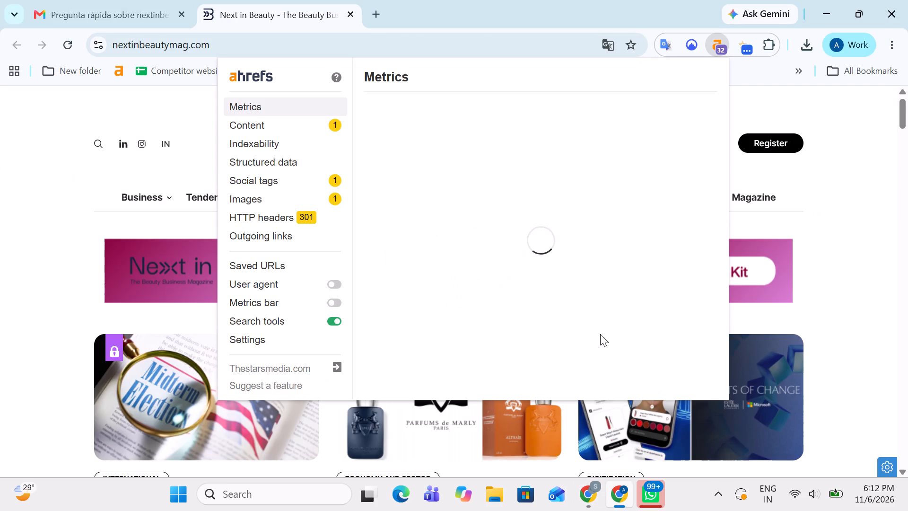
pyautogui.hotkey('alt', 'Tab')
pyautogui.press('Right')
pyautogui.write('Sp')
pyautogui.press('Right')
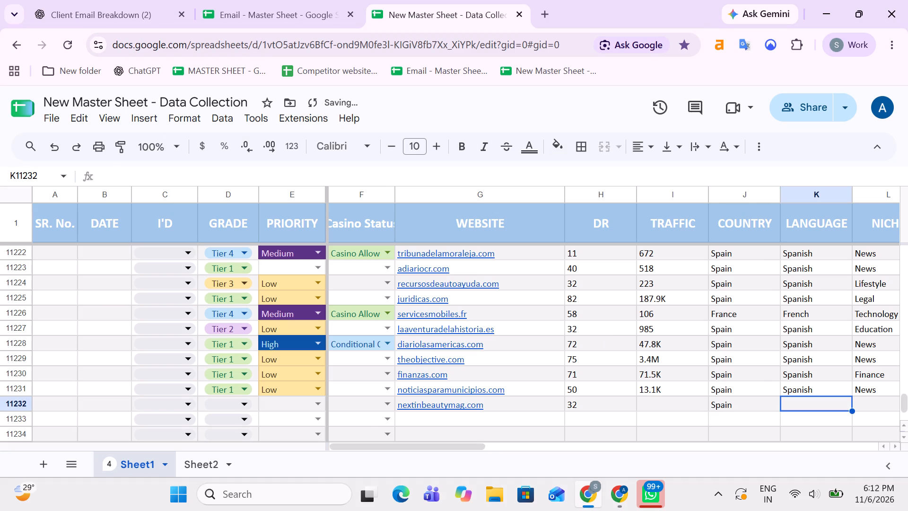
pyautogui.hotkey('shift', 's')
pyautogui.press('Right')
pyautogui.hotkey('alt', 'Tab')
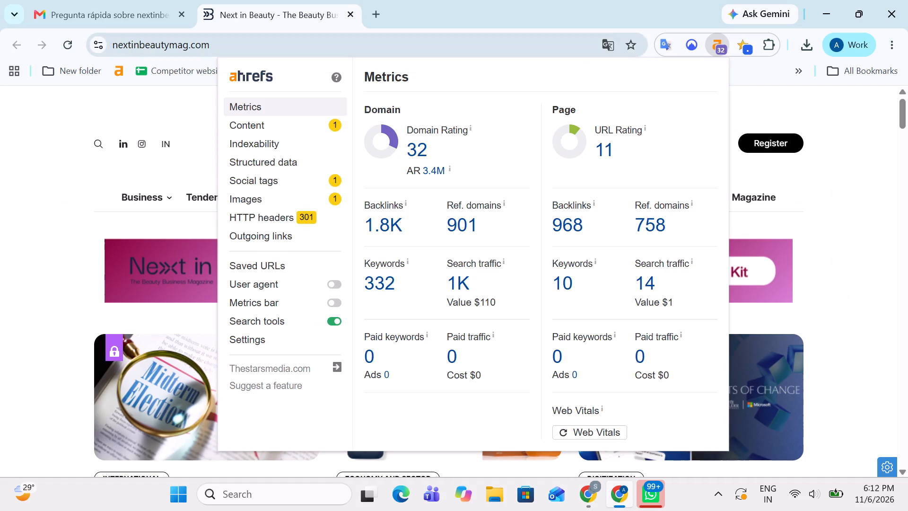
pyautogui.click(608, 43)
pyautogui.hotkey('alt', 'Tab')
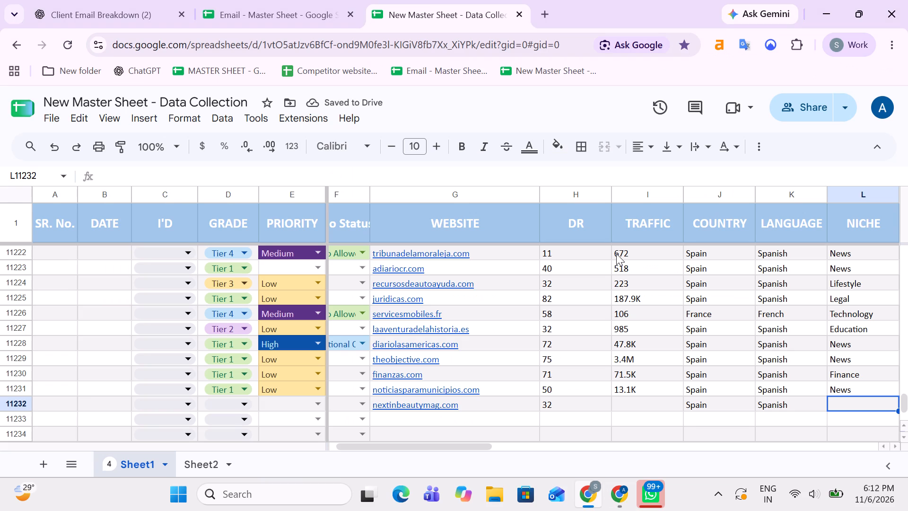
# Enter traffic 1K and niche Fashion in the nextinbeautymag.com row of the New Master Sheet.
pyautogui.press('Left')
pyautogui.press('Left')
pyautogui.press('Left')
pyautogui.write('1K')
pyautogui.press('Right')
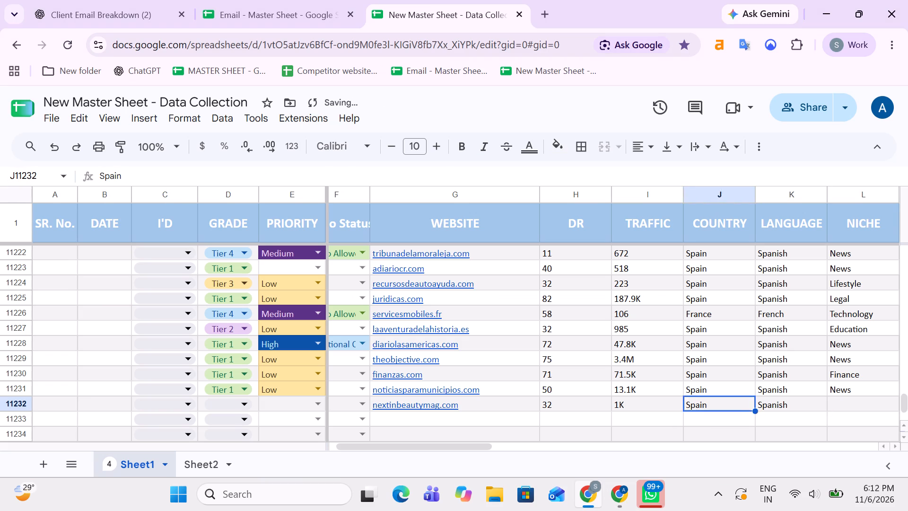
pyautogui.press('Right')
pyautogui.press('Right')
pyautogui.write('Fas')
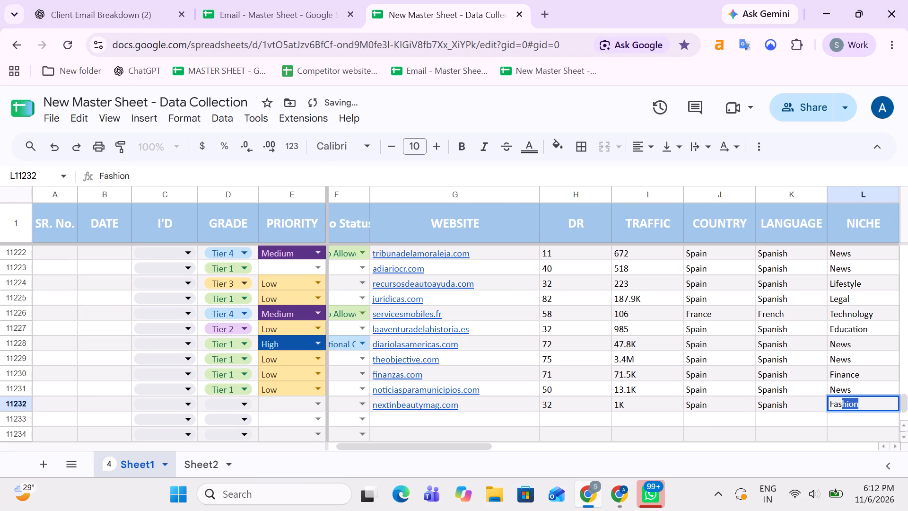
# Enter a price of 600 and a casino price of NA for nextinbeautymag.com.
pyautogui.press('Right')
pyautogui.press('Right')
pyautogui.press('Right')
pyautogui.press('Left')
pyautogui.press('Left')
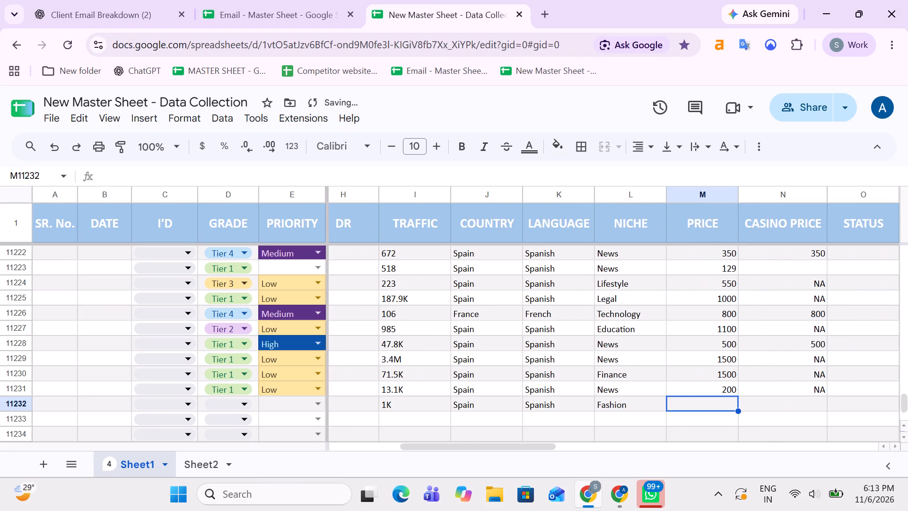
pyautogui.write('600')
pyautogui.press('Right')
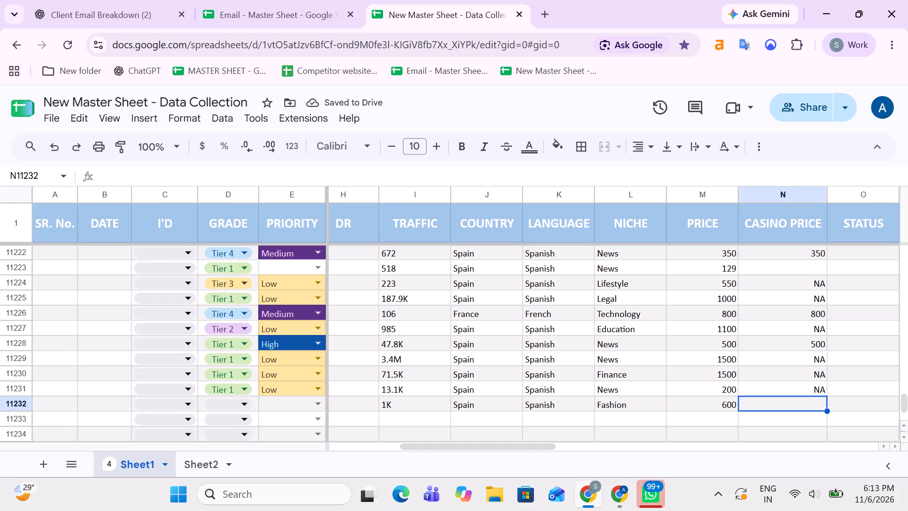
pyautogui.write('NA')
# Set the link policy for nextinbeautymag.com to No gambling.
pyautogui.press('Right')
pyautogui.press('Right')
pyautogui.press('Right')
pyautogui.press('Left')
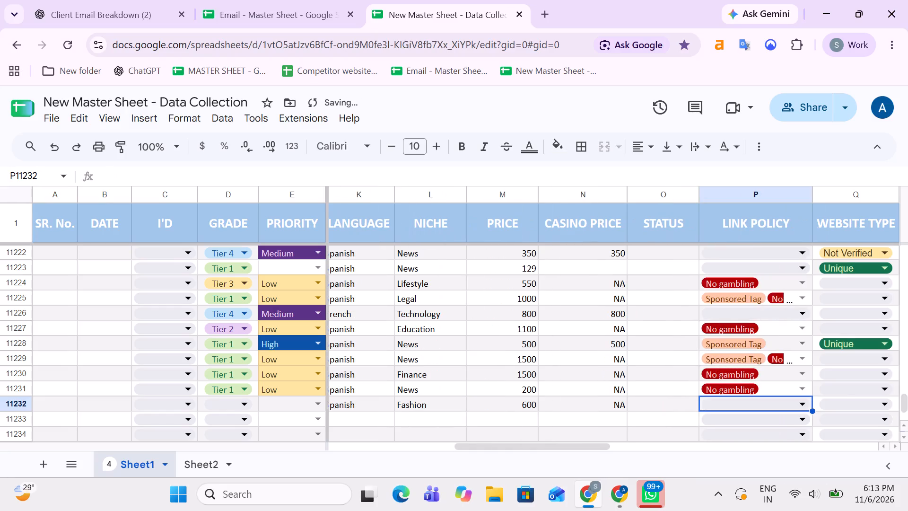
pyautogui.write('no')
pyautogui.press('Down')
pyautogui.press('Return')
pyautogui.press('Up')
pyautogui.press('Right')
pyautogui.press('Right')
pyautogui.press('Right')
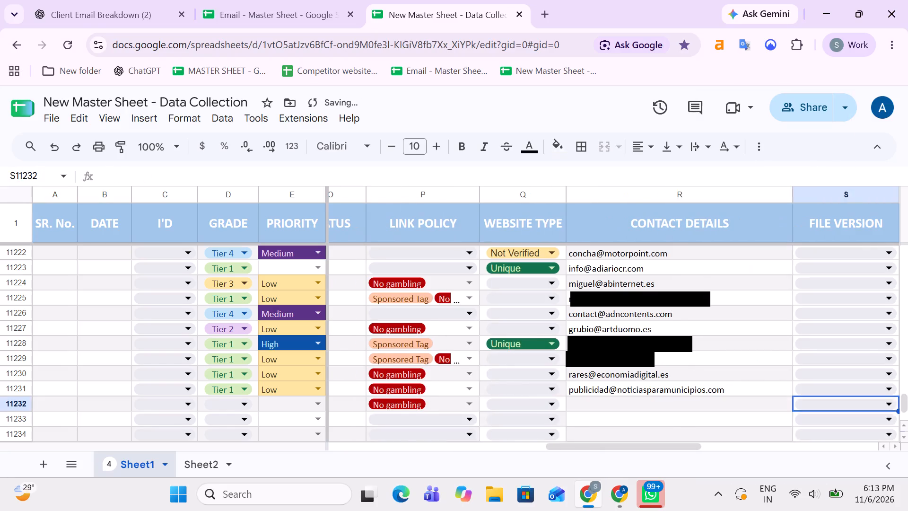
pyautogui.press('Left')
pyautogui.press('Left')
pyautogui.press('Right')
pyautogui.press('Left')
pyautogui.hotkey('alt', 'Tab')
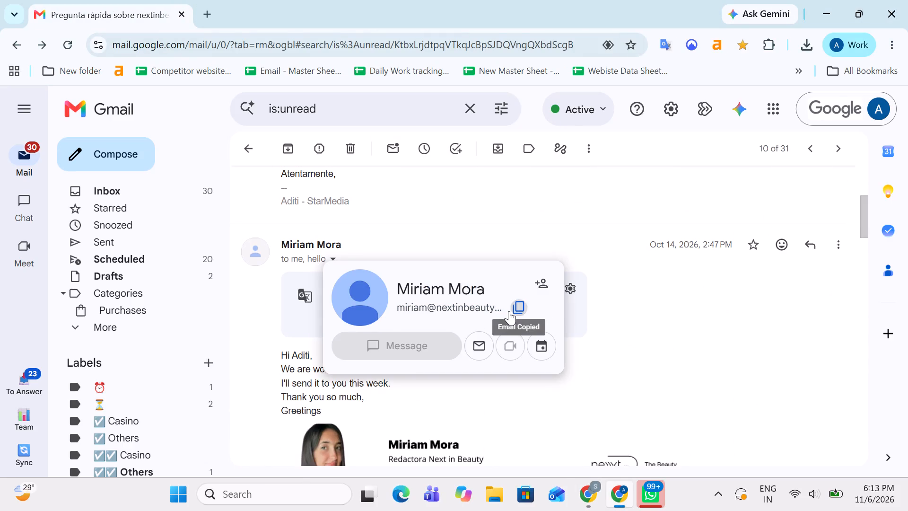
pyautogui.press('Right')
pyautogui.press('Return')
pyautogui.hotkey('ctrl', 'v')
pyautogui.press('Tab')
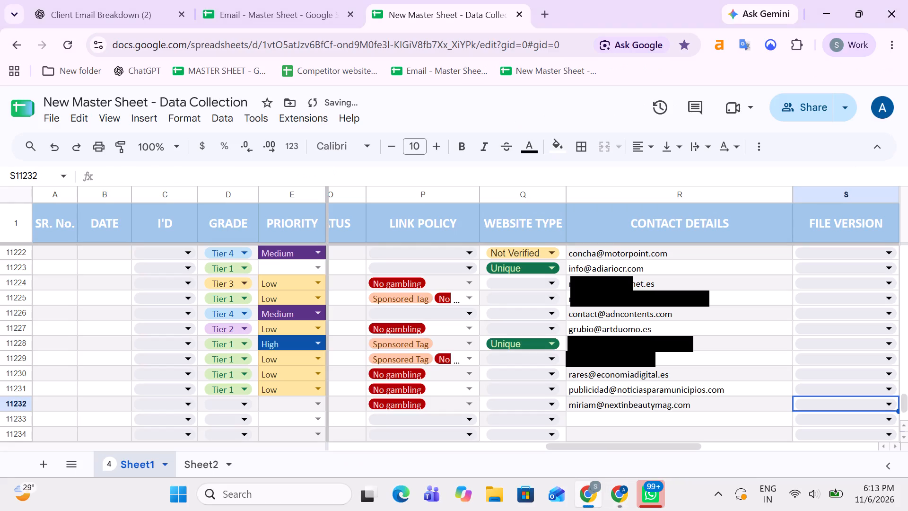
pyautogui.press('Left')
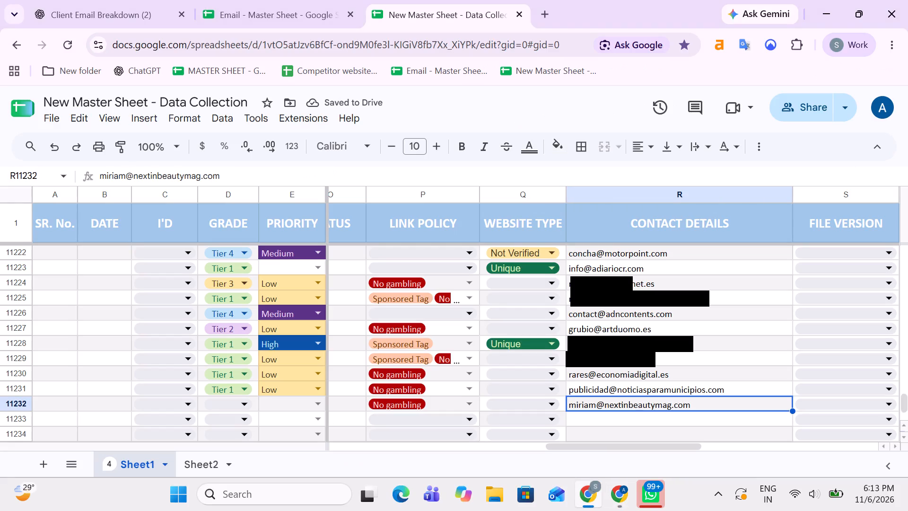
# Set the priority of the nextinbeautymag.com row to Low.
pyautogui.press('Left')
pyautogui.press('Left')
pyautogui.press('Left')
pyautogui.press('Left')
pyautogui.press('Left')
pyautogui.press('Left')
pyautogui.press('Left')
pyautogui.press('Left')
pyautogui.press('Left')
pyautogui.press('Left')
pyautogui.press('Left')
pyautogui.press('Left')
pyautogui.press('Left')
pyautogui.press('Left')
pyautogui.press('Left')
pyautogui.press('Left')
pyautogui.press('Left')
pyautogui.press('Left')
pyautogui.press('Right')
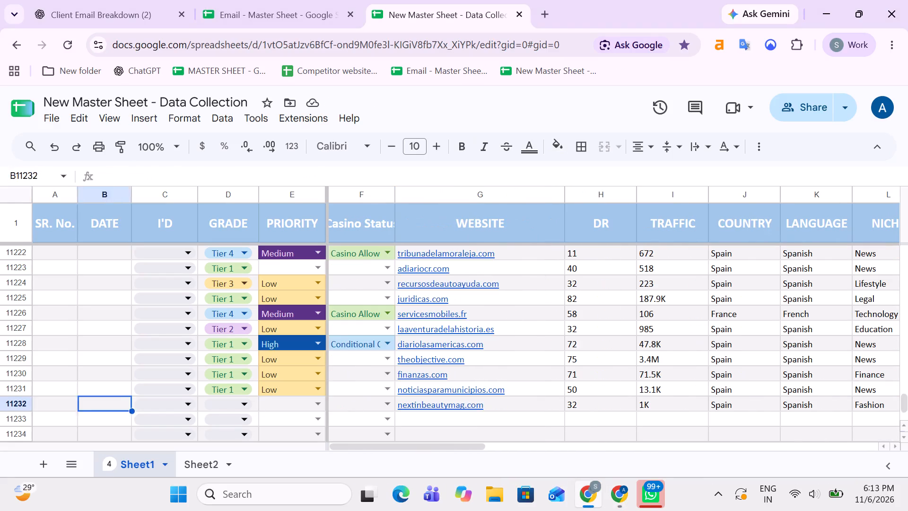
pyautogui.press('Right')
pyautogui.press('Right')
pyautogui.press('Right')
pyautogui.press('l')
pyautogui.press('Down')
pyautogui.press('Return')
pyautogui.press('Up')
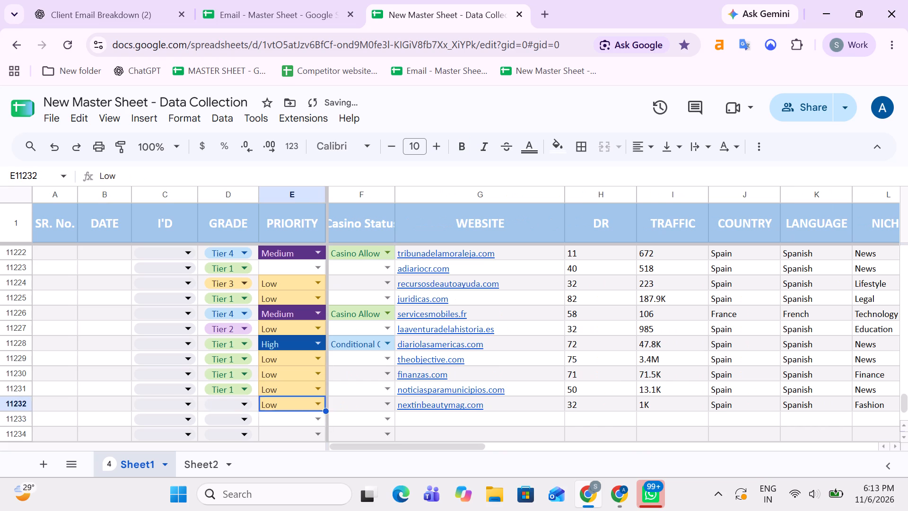
# Set the grade of the nextinbeautymag.com row to Tier 2.
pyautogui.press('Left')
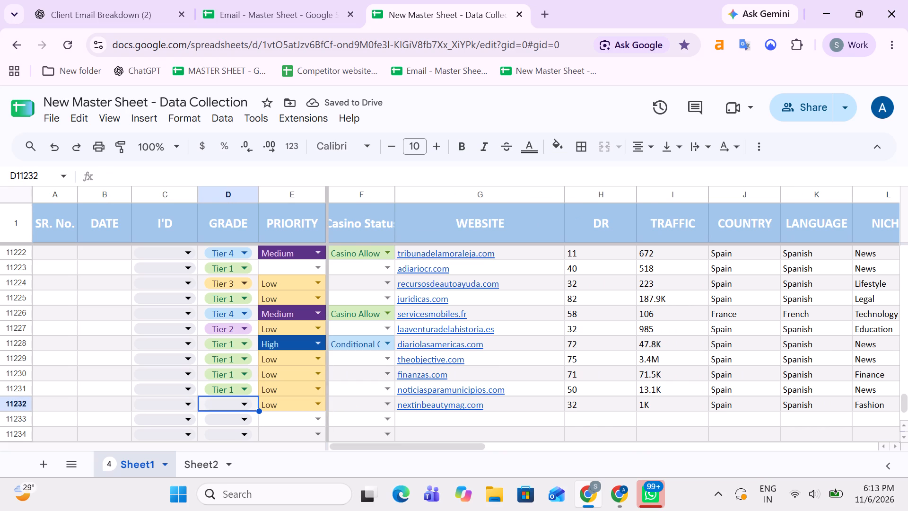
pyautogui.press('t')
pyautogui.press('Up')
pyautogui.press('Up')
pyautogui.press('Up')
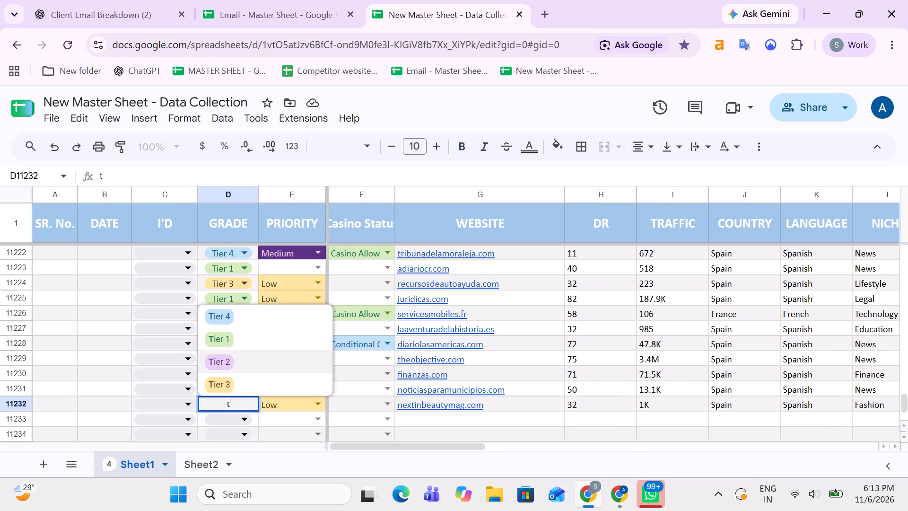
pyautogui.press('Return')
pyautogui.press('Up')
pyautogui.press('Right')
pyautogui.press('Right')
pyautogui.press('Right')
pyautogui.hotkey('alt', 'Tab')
pyautogui.scroll(-3, 530, 305)
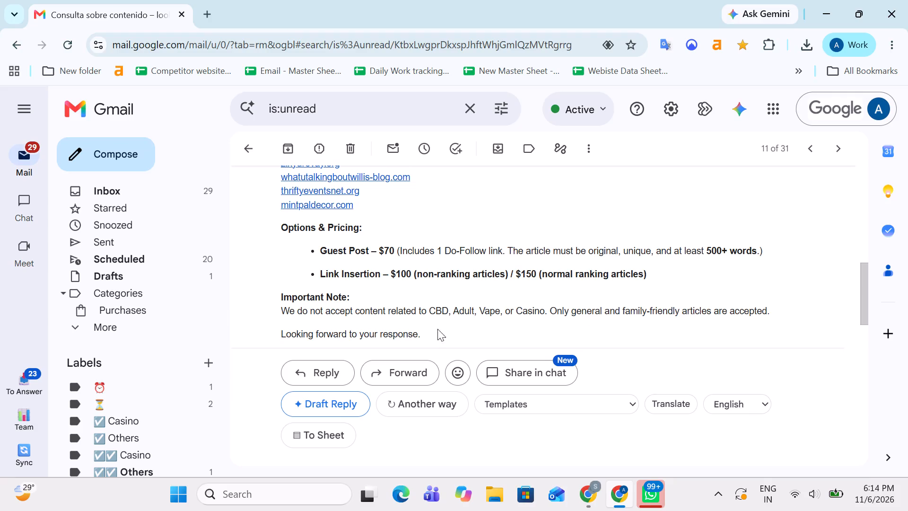
# Read the backlink agency's email thread, examining its pricing, content restrictions and the earlier follow-up replies.
pyautogui.scroll(-1, 390, 290)
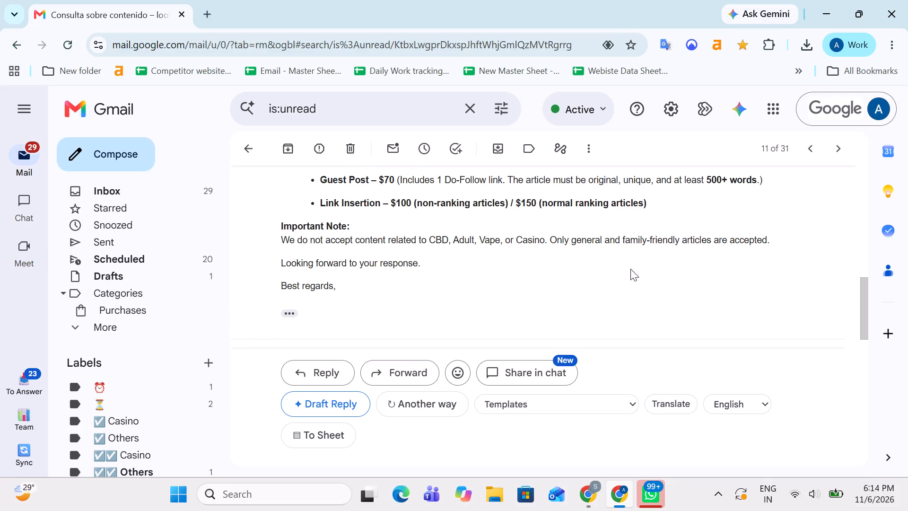
pyautogui.scroll(-2, 555, 286)
pyautogui.click(417, 242)
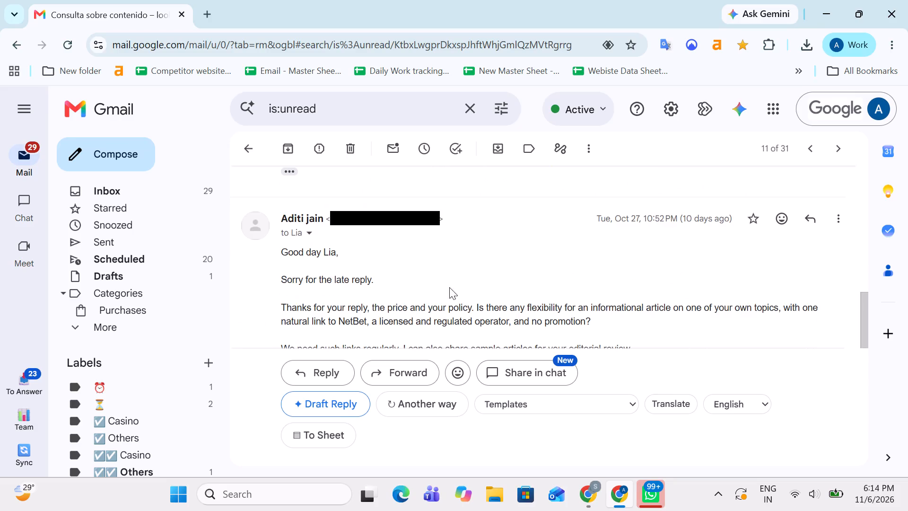
pyautogui.scroll(-1, 482, 296)
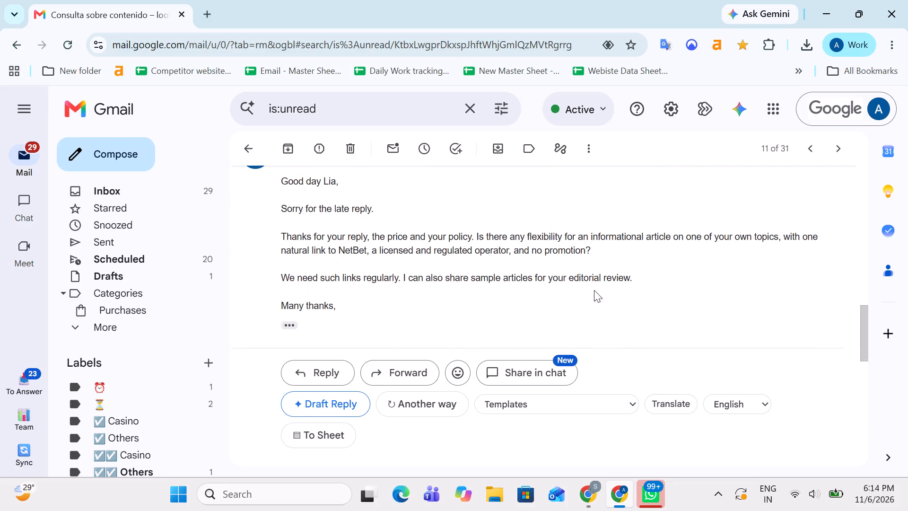
pyautogui.scroll(-3, 456, 278)
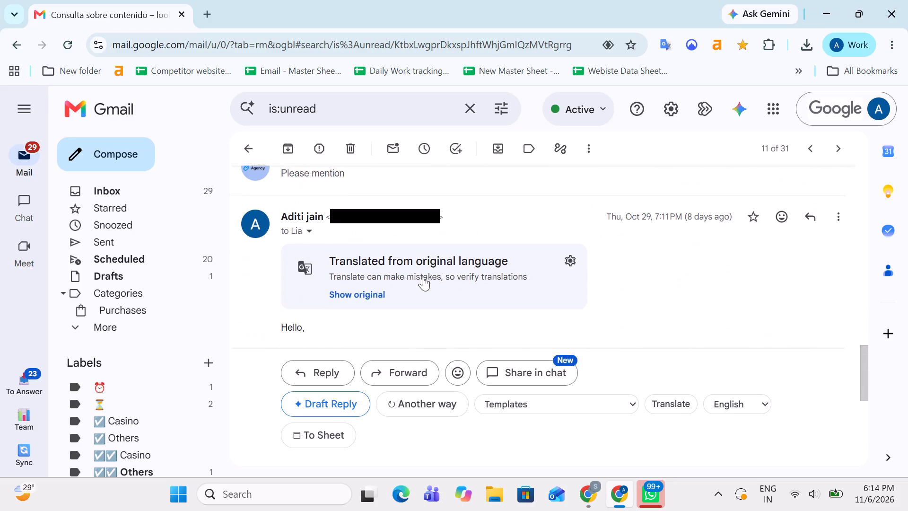
pyautogui.scroll(-2, 352, 281)
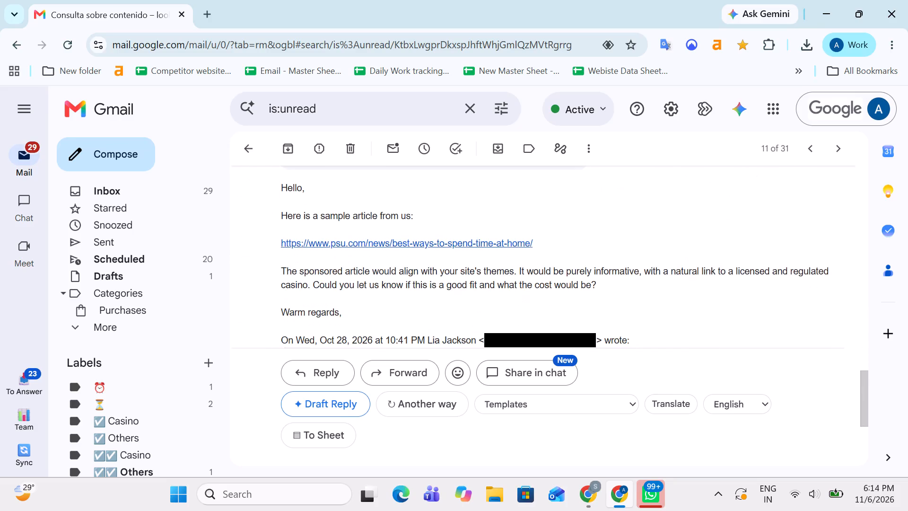
pyautogui.scroll(-4, 352, 281)
pyautogui.scroll(11, 384, 283)
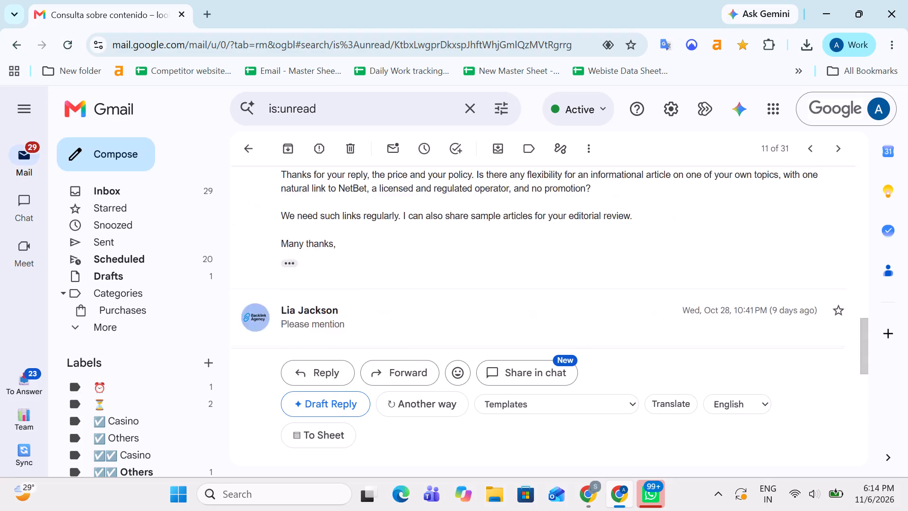
pyautogui.scroll(11, 382, 176)
pyautogui.scroll(-3, 387, 239)
pyautogui.scroll(1, 390, 253)
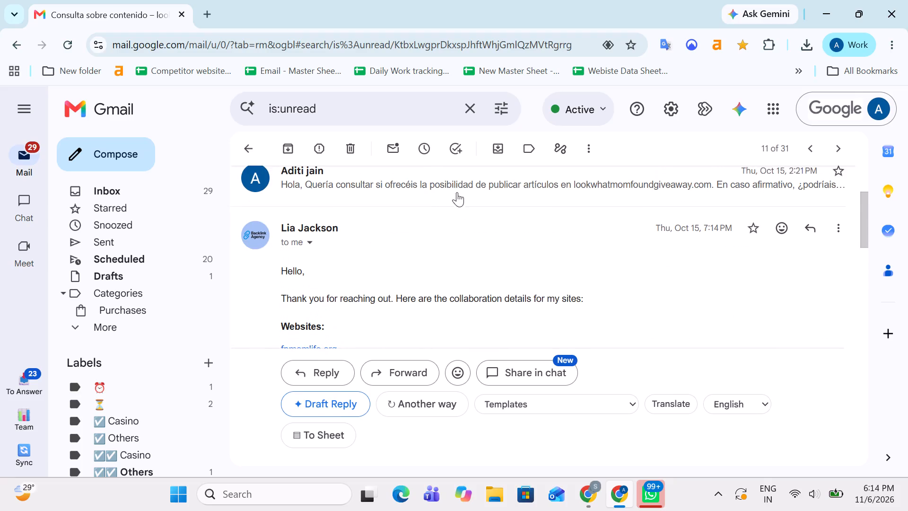
# Expand the original outreach message and open lookwhatmomfoundgiveaway.com from it.
pyautogui.click(456, 191)
pyautogui.keyDown('ctrl'); pyautogui.click(596, 245); pyautogui.keyUp('ctrl')
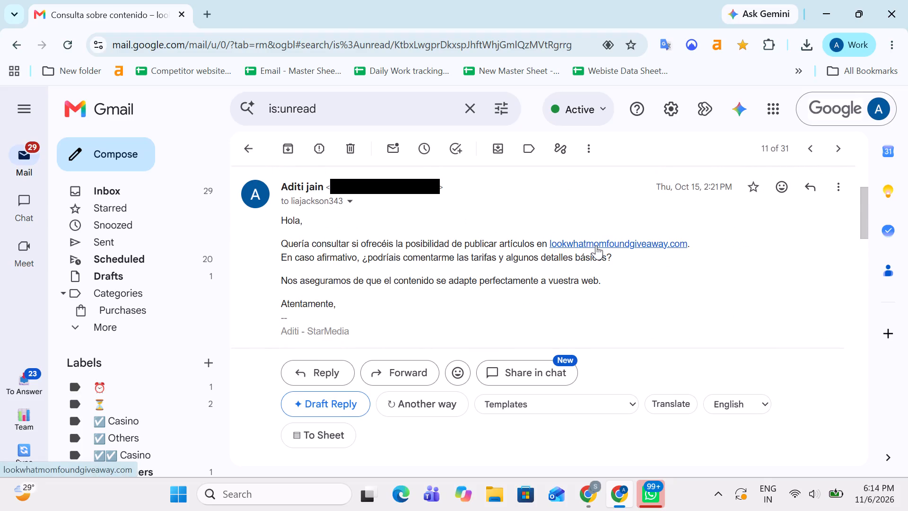
# Copy the publisher's full website list, from fpmomlife.org to mintpaldecor.com, out of the email.
pyautogui.scroll(-4, 464, 284)
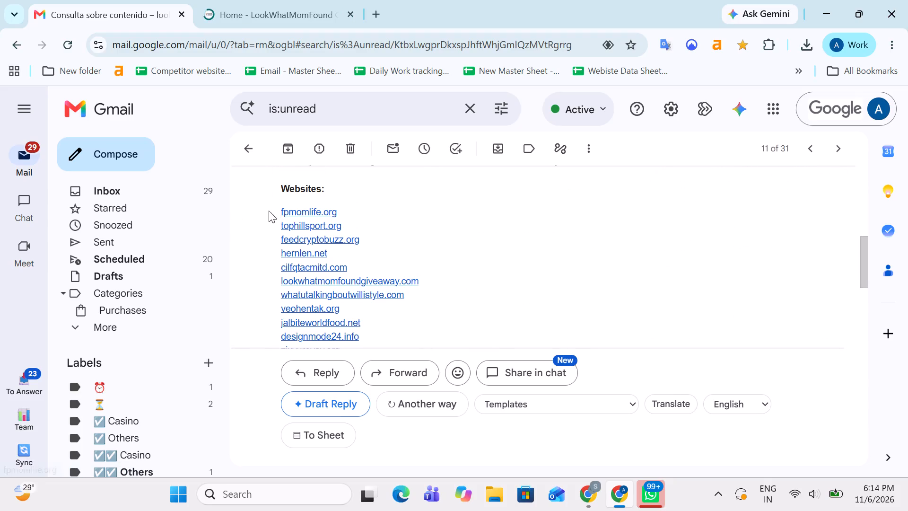
pyautogui.moveTo(273, 210); pyautogui.dragTo(415, 296)
pyautogui.scroll(-2, 459, 300)
pyautogui.keyDown('shift'); pyautogui.click(371, 250); pyautogui.keyUp('shift')
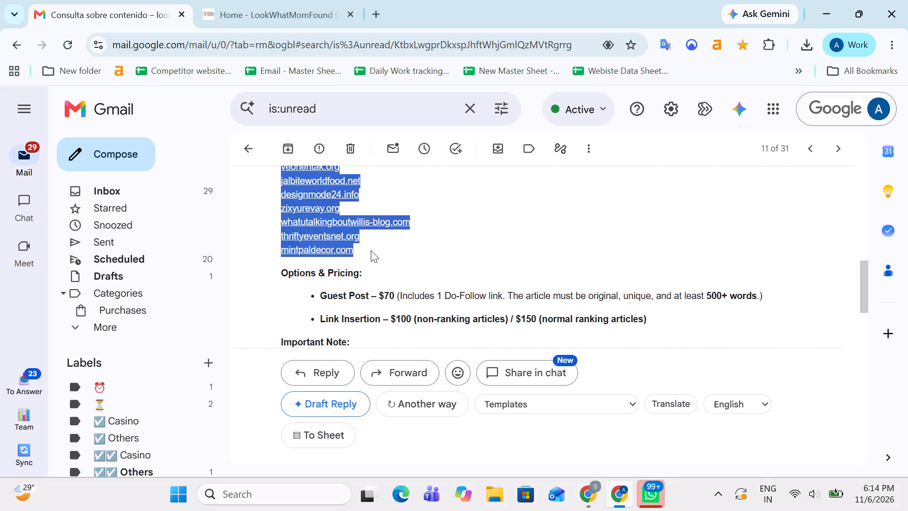
pyautogui.hotkey('ctrl', 'c')
pyautogui.hotkey('ctrl', 'c')
# Clear all existing contents from Sheet2 of the New Master Sheet and return to cell A1.
pyautogui.hotkey('alt', 'Tab')
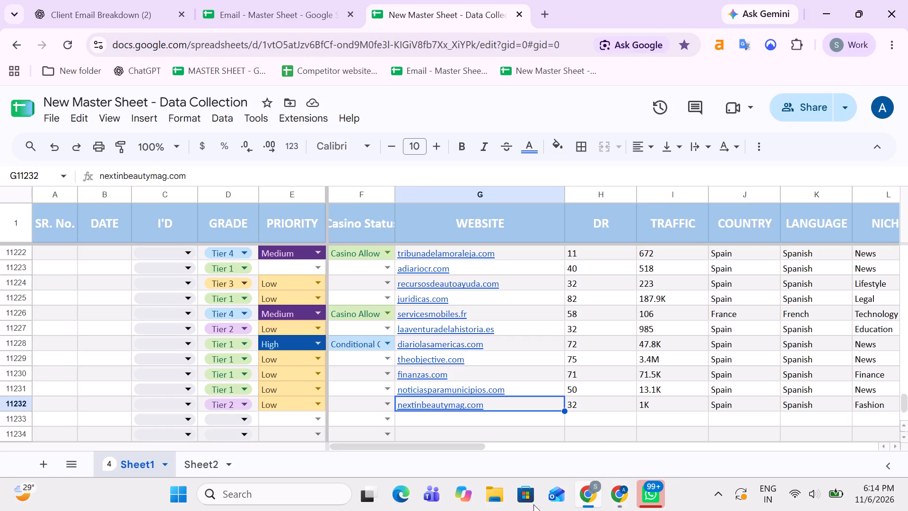
pyautogui.scroll(-2, 470, 388)
pyautogui.scroll(1, 471, 375)
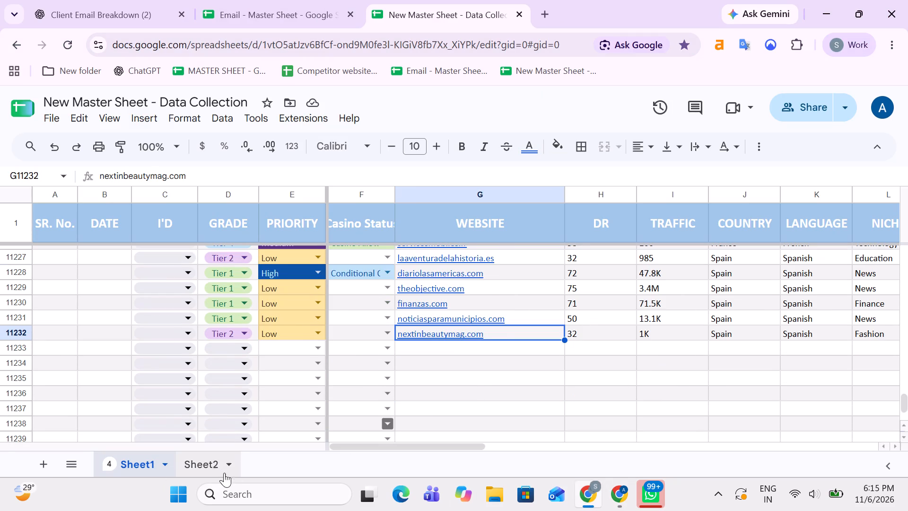
pyautogui.click(190, 464)
pyautogui.press('Down')
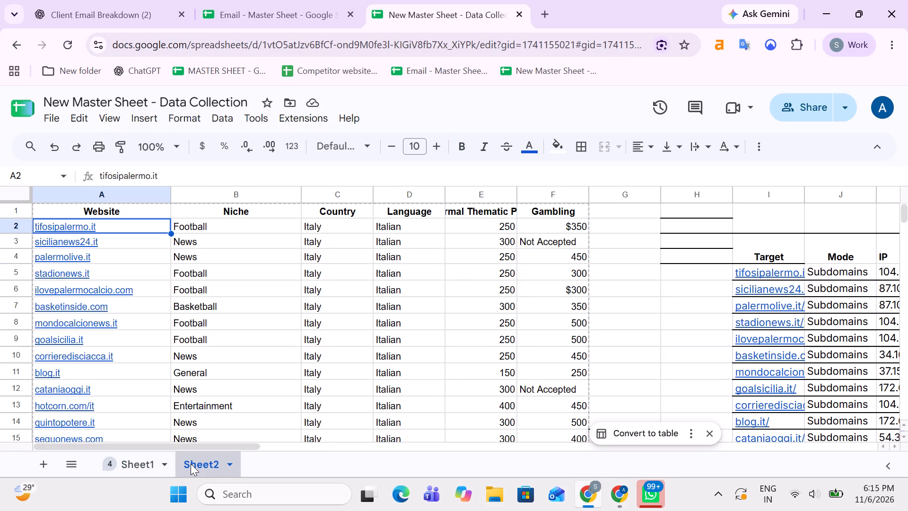
pyautogui.hotkey('ctrl', 'a')
pyautogui.hotkey('ctrl', 'shift', 'Right')
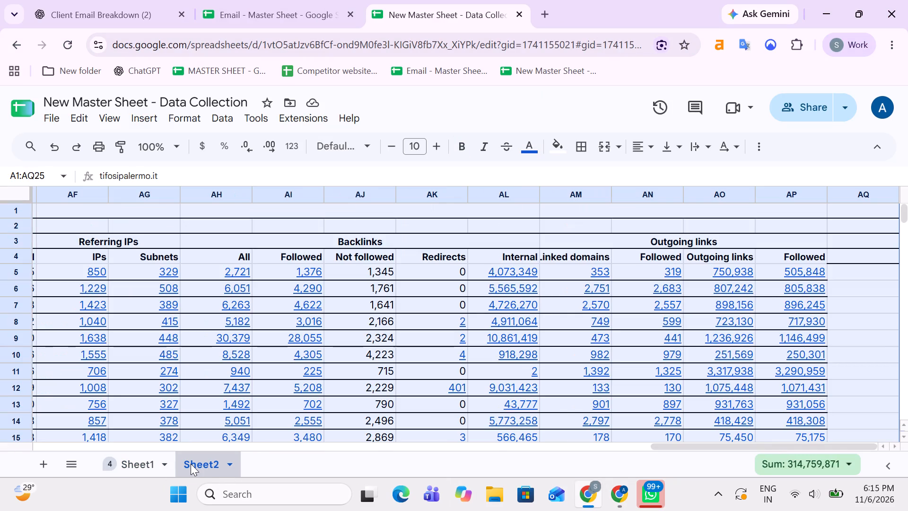
pyautogui.press('Delete')
pyautogui.press('Up')
pyautogui.press('Left')
pyautogui.press('Up')
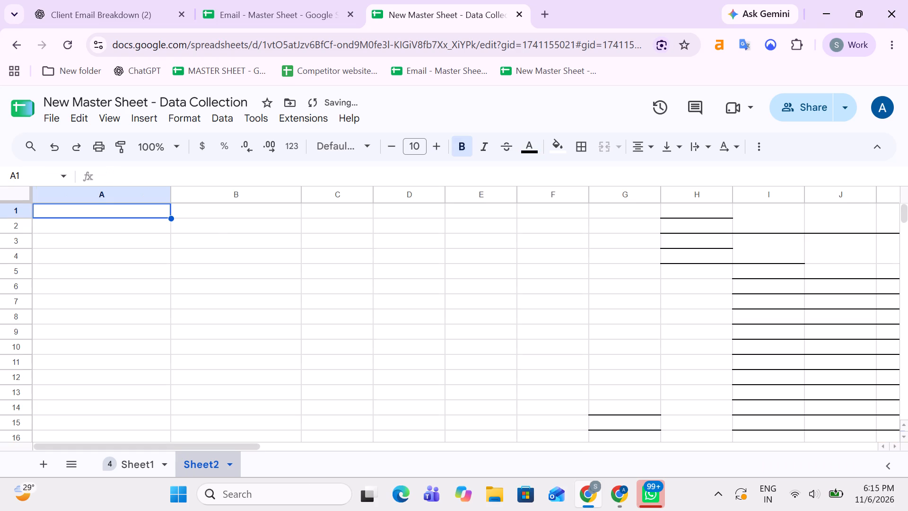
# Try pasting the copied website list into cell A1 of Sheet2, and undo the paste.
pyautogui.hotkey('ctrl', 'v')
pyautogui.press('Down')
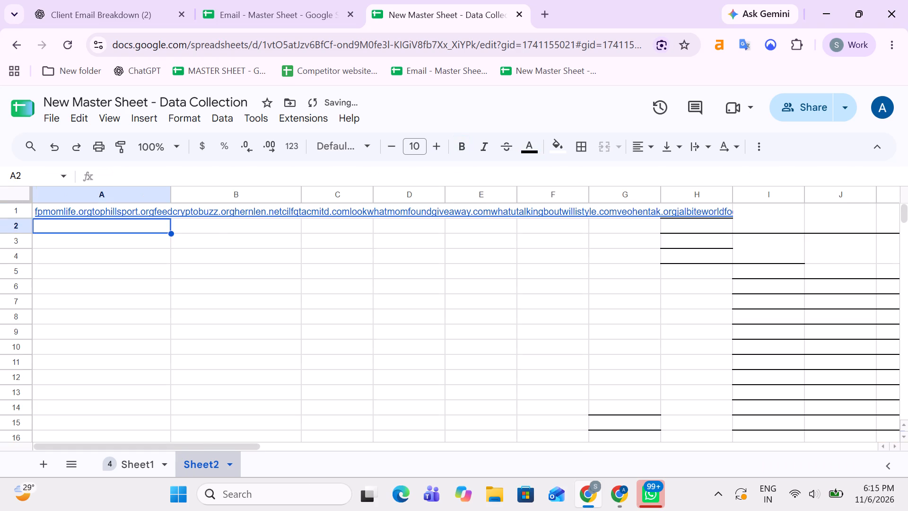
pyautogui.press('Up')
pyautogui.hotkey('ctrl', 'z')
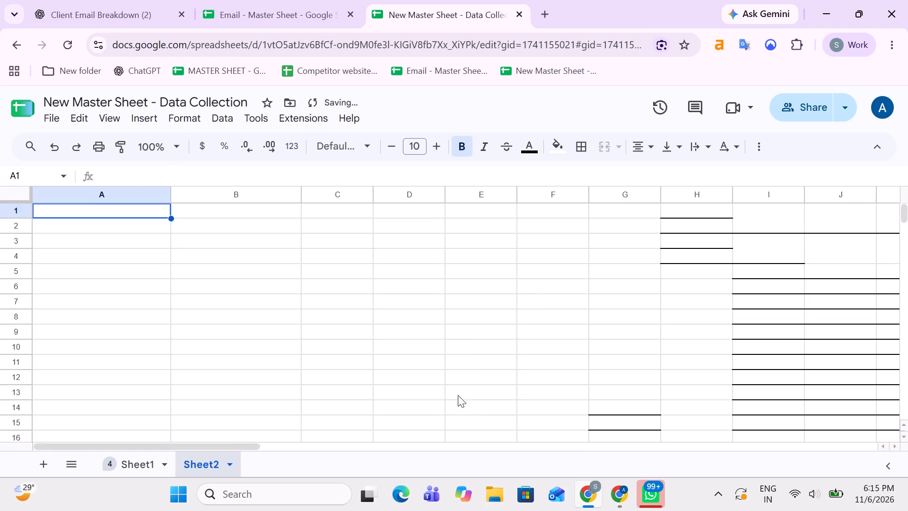
# Switch back to the email browser window and open Ahrefs Site Explorer through the Ahrefs extension from a new tab.
pyautogui.hotkey('alt', 'Tab')
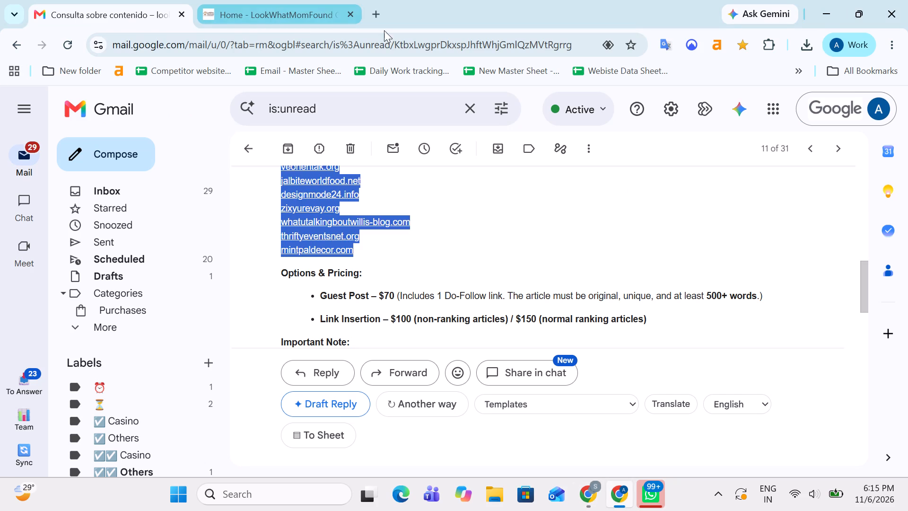
pyautogui.click(367, 15)
pyautogui.click(721, 45)
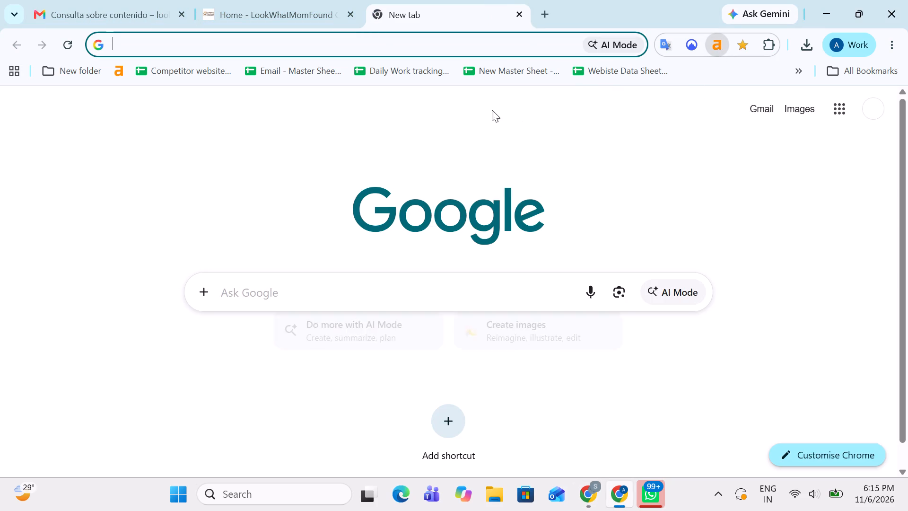
pyautogui.click(236, 87)
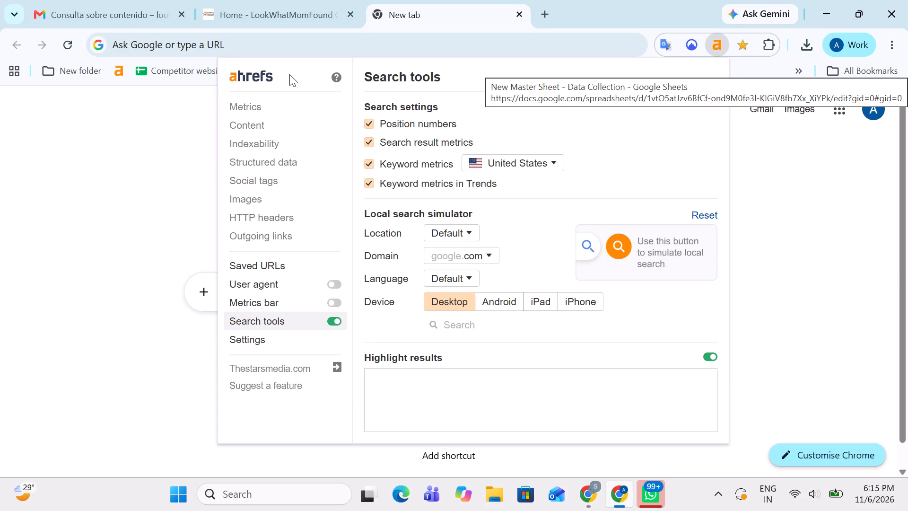
pyautogui.click(279, 76)
pyautogui.click(252, 73)
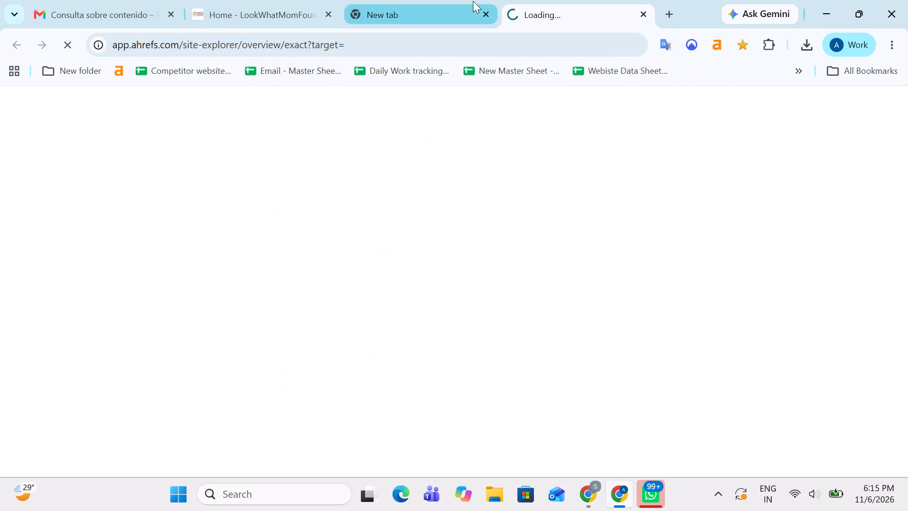
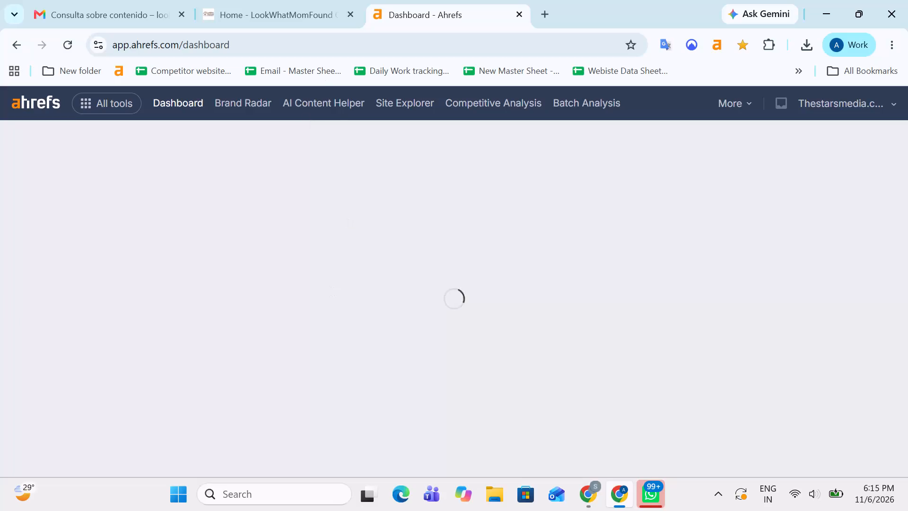
# Copy the domain lookwhatmomfoundgiveaway.com from the publisher's site and enter it in WEBSITE cell G11233 of Sheet1.
pyautogui.click(321, 0)
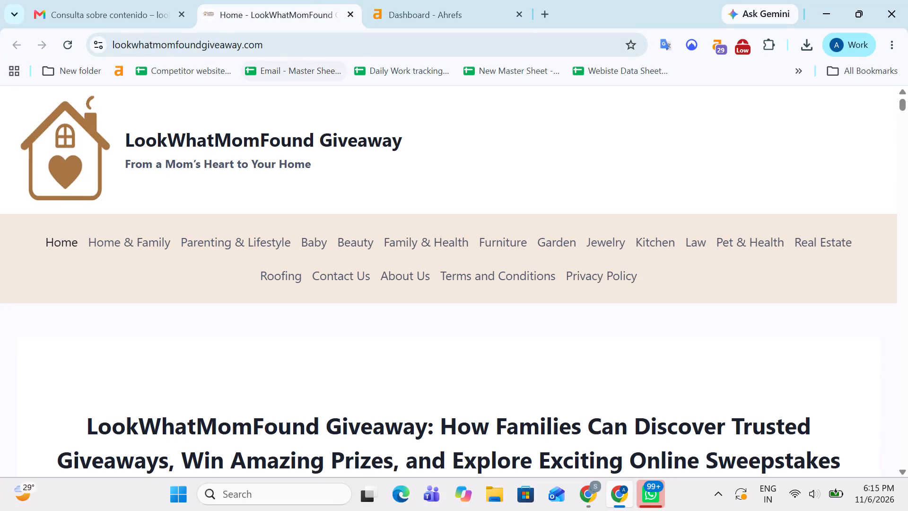
pyautogui.click(303, 40)
pyautogui.moveTo(303, 40); pyautogui.dragTo(259, 48)
pyautogui.hotkey('ctrl', 'c')
pyautogui.hotkey('ctrl', 'c')
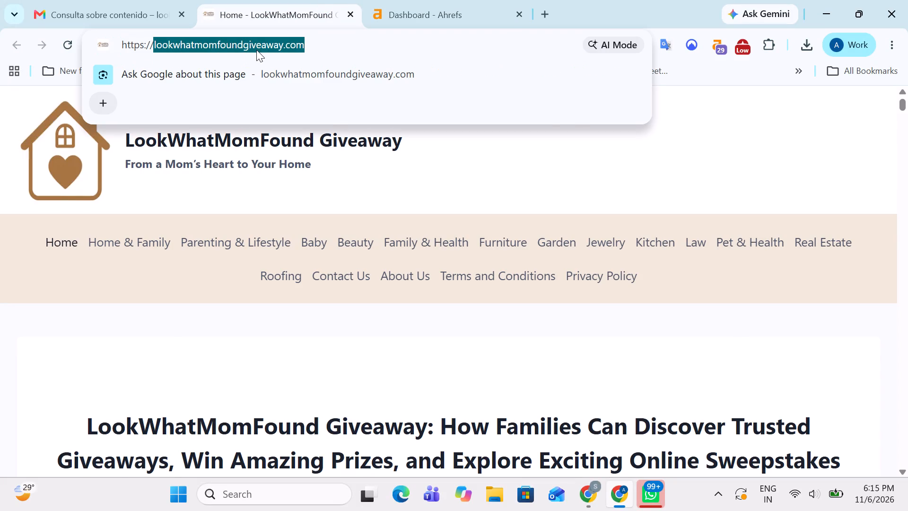
pyautogui.hotkey('alt', 'Tab')
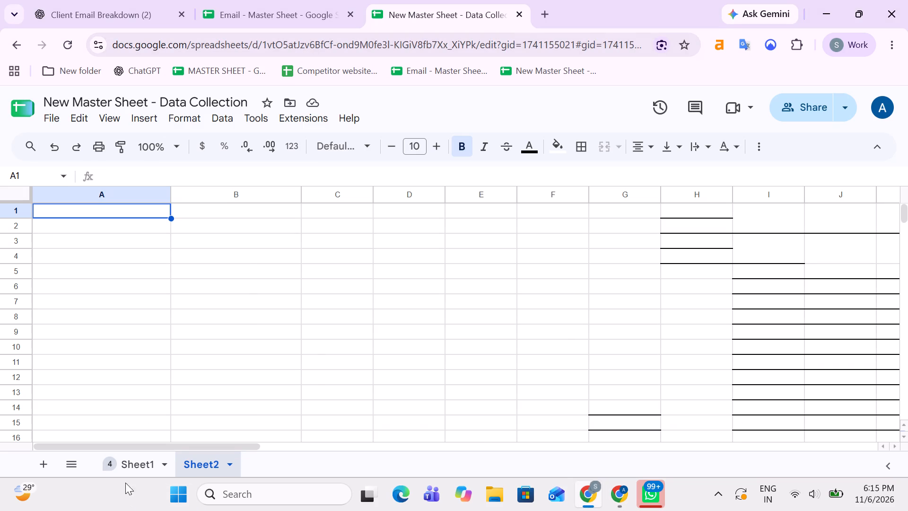
pyautogui.click(125, 472)
pyautogui.press('Down')
pyautogui.press('Return')
pyautogui.hotkey('ctrl', 'v')
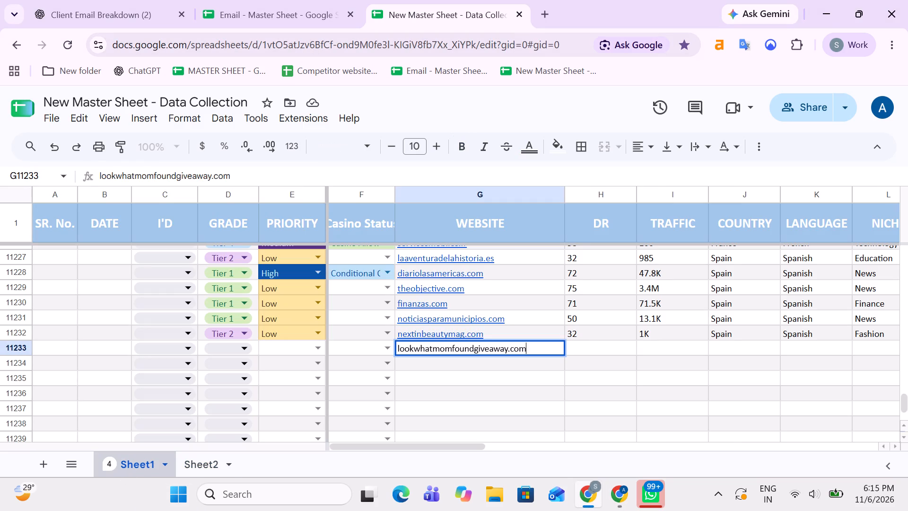
pyautogui.press('Tab')
# Switch back to the email browser window and return to the Ahrefs tab.
pyautogui.hotkey('alt', 'Tab')
pyautogui.click(512, 0)
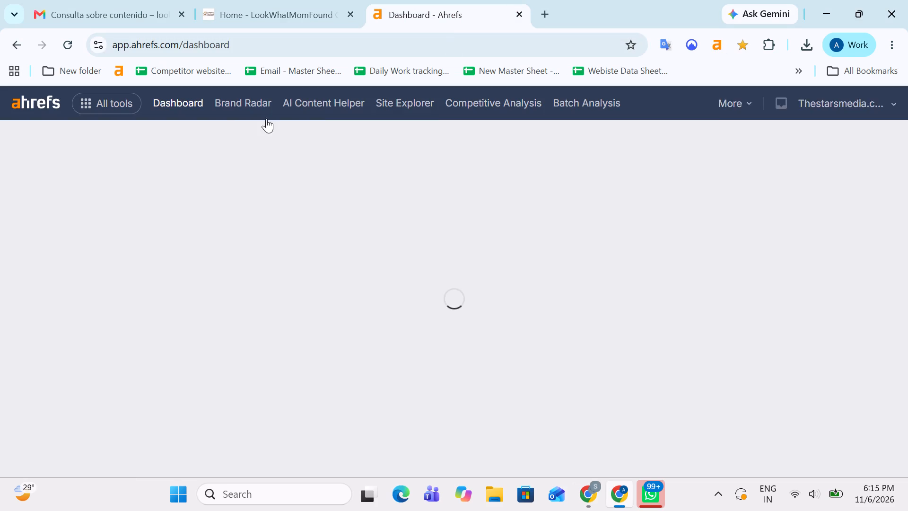
# Copy the website list from the publisher's email and run it through Ahrefs Batch Analysis.
pyautogui.click(124, 112)
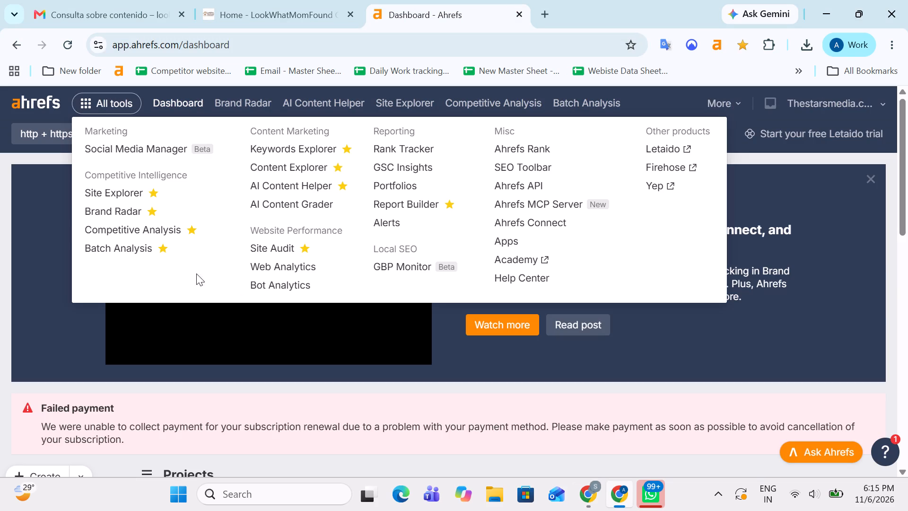
pyautogui.click(126, 252)
pyautogui.hotkey('alt', 'Tab')
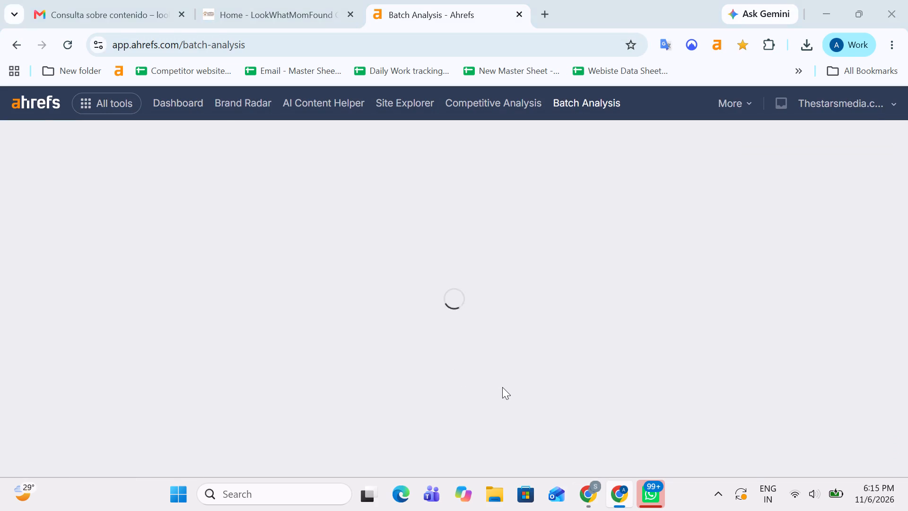
pyautogui.hotkey('alt', 'Tab')
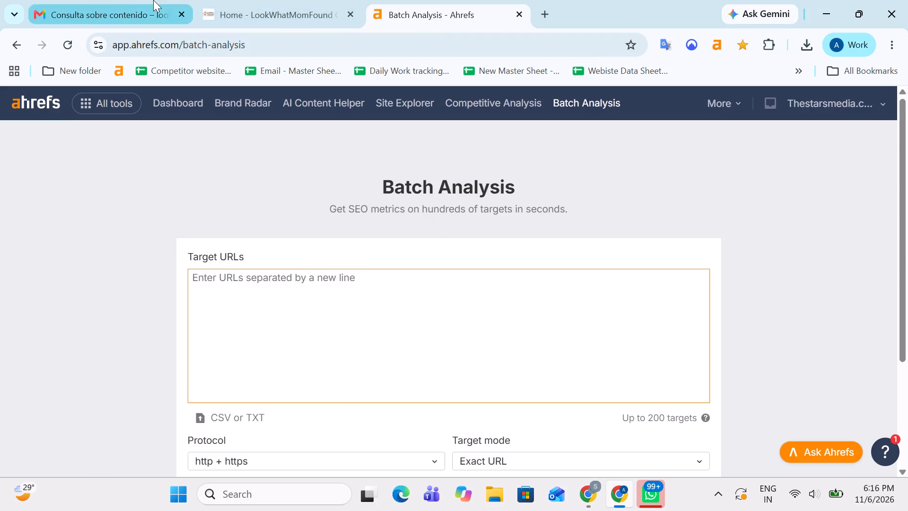
pyautogui.click(153, 0)
pyautogui.hotkey('ctrl', 'c')
pyautogui.hotkey('ctrl', 'c')
pyautogui.hotkey('ctrl', 'c')
pyautogui.click(454, 0)
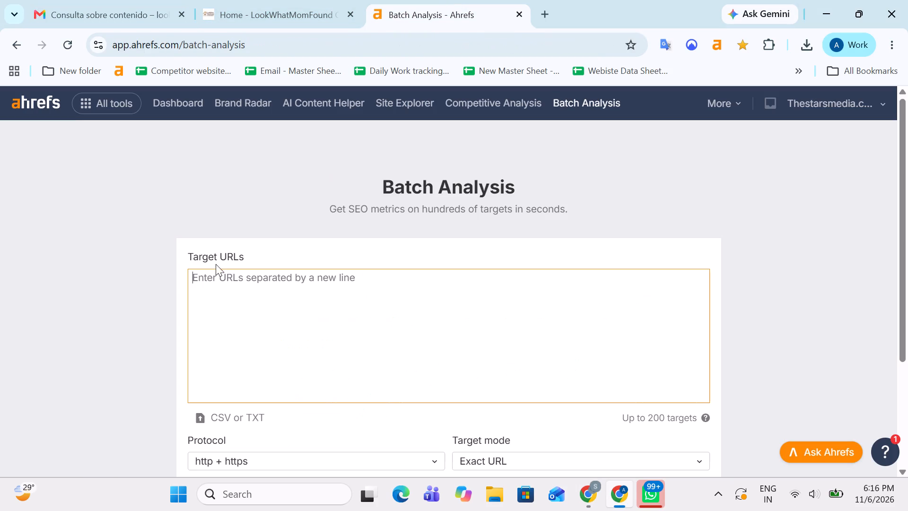
pyautogui.hotkey('ctrl', 'v')
pyautogui.scroll(-3, 812, 386)
pyautogui.click(454, 348)
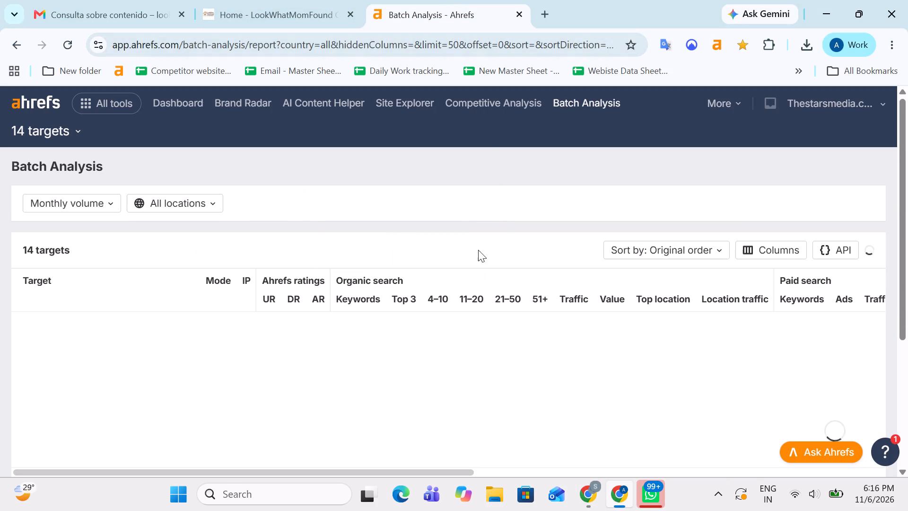
# Copy the whole Batch Analysis results table, including its column headings.
pyautogui.tripleClick(0, 263)
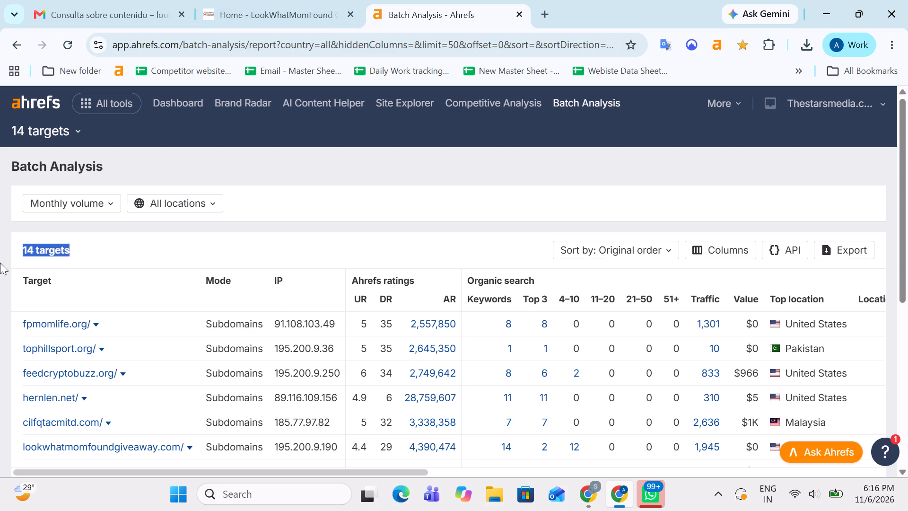
pyautogui.tripleClick(0, 282)
pyautogui.hotkey('ctrl', 'c')
pyautogui.hotkey('ctrl', 'c')
pyautogui.hotkey('ctrl', 'c')
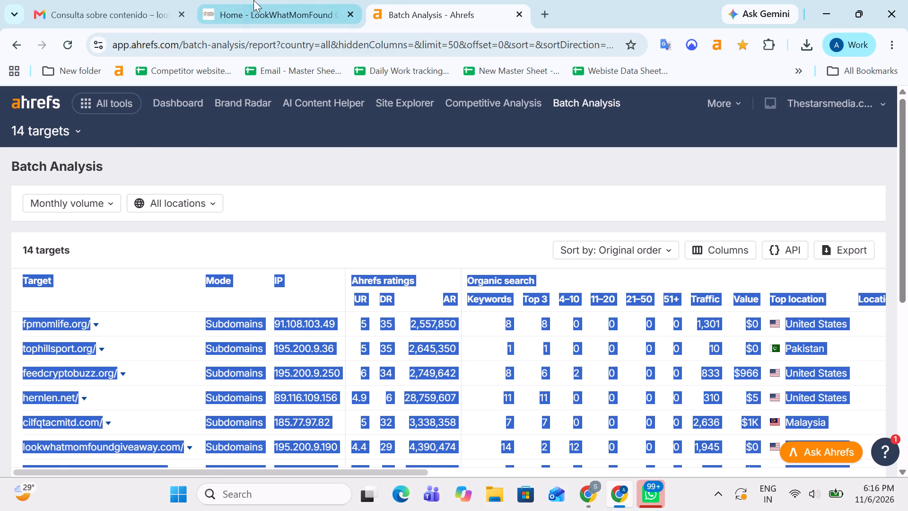
# Switch to the New Master Sheet window and paste the Batch Analysis results into Sheet2 starting at cell H1.
pyautogui.click(253, 0)
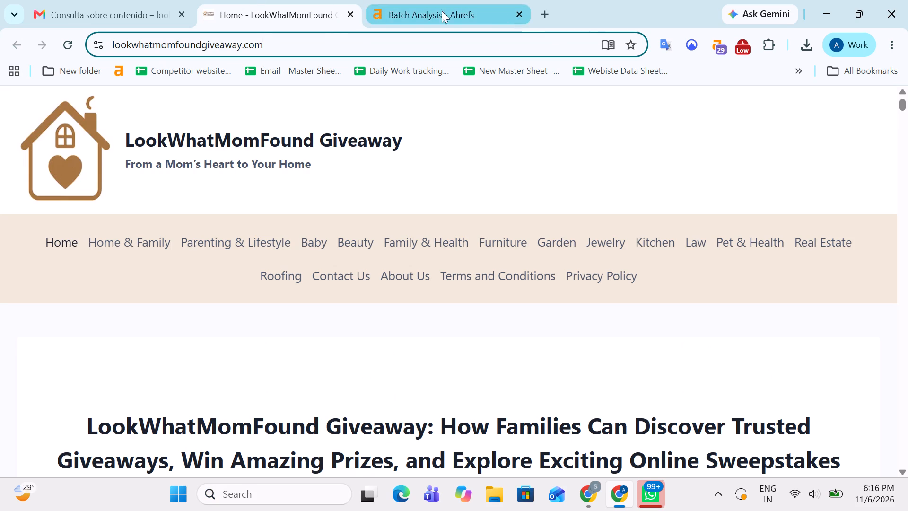
pyautogui.click(173, 0)
pyautogui.hotkey('alt', 'Tab')
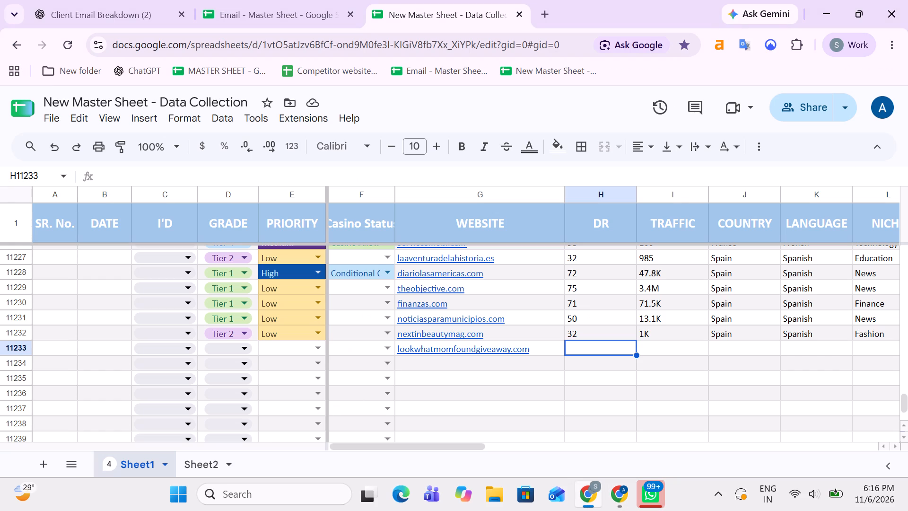
pyautogui.click(205, 460)
pyautogui.press('Up')
pyautogui.press('Right')
pyautogui.press('Right')
pyautogui.press('Right')
pyautogui.press('Right')
pyautogui.press('Right')
pyautogui.press('Right')
pyautogui.press('Right')
pyautogui.press('Right')
pyautogui.press('Right')
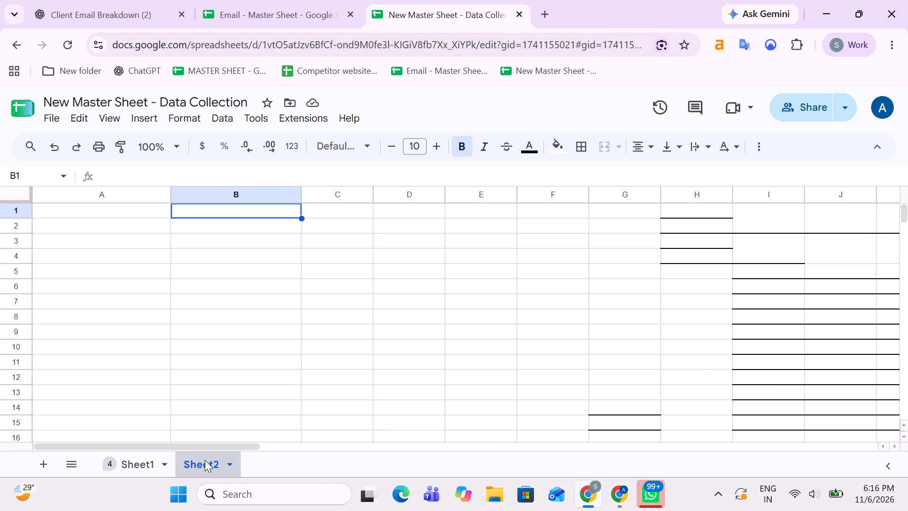
pyautogui.press('Left')
pyautogui.press('Left')
pyautogui.hotkey('ctrl', 'v')
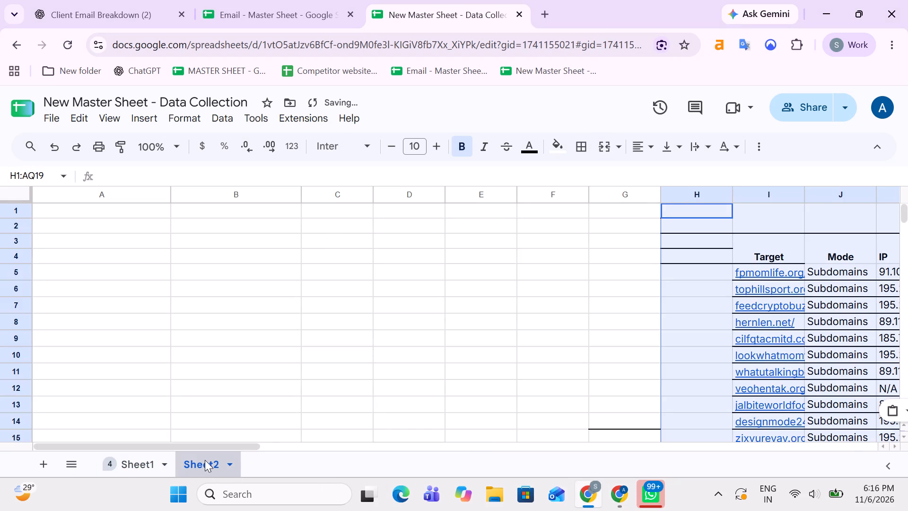
# Copy the target domains in I5:I18 of Sheet2 and return to Sheet1.
pyautogui.press('Down')
pyautogui.press('Down')
pyautogui.press('Down')
pyautogui.press('Down')
pyautogui.press('Right')
pyautogui.press('Up')
pyautogui.press('Down')
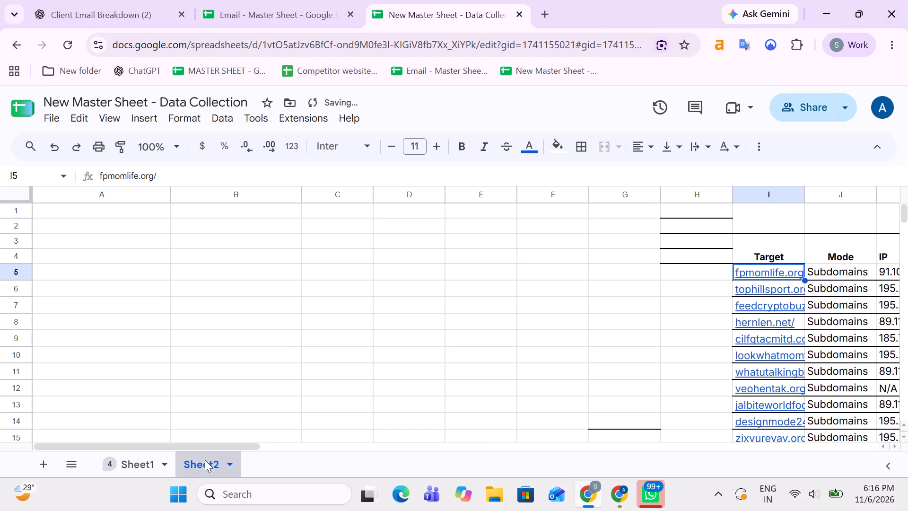
pyautogui.hotkey('ctrl', 'shift', 'Down')
pyautogui.hotkey('ctrl', 'c')
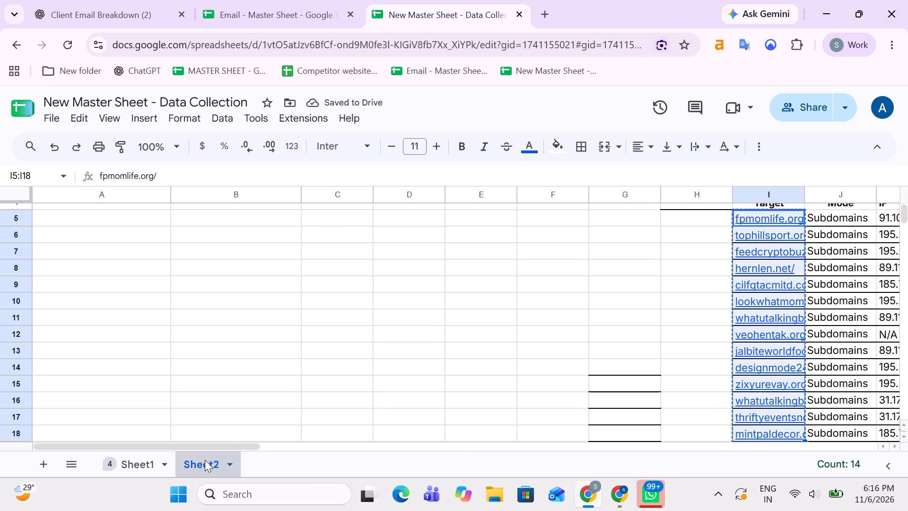
pyautogui.click(144, 467)
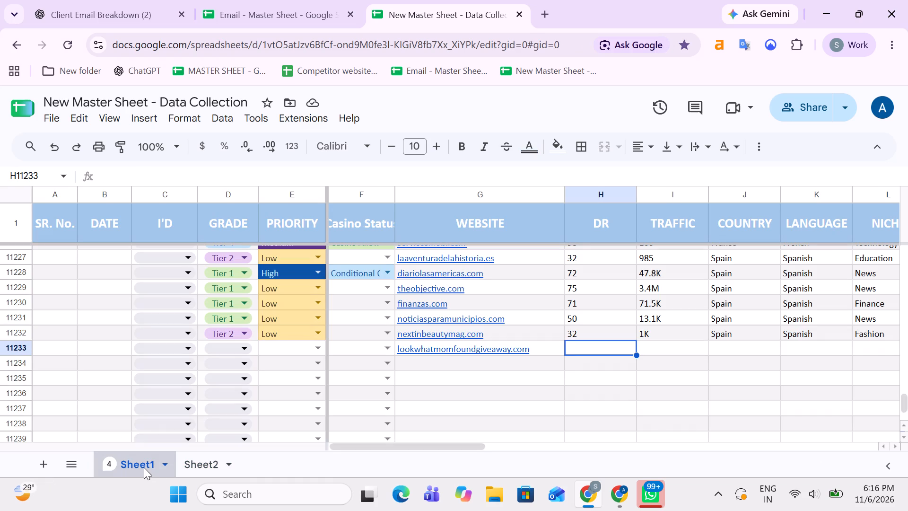
# Paste the copied publisher website list as values only into the WEBSITE column of Sheet1, starting at G11234.
pyautogui.press('Left')
pyautogui.press('Down')
pyautogui.hotkey('ctrl', 'v')
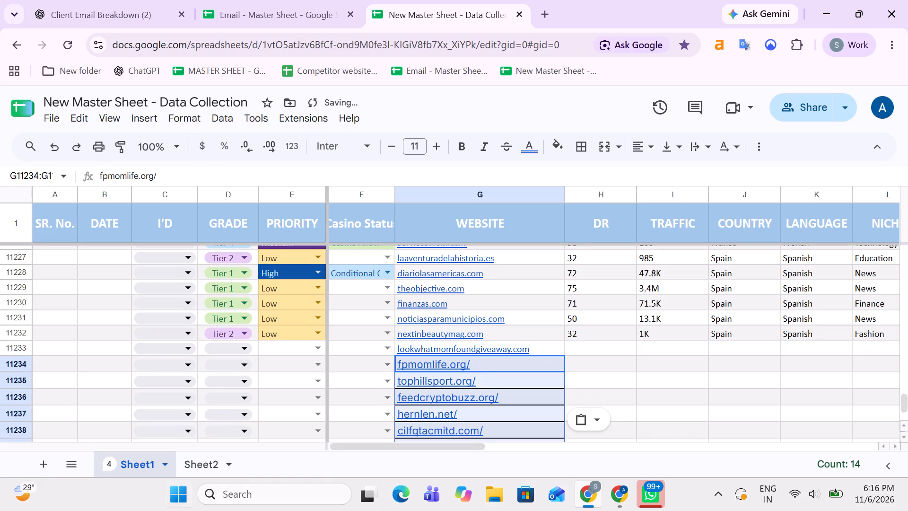
pyautogui.click(586, 416)
pyautogui.click(620, 309)
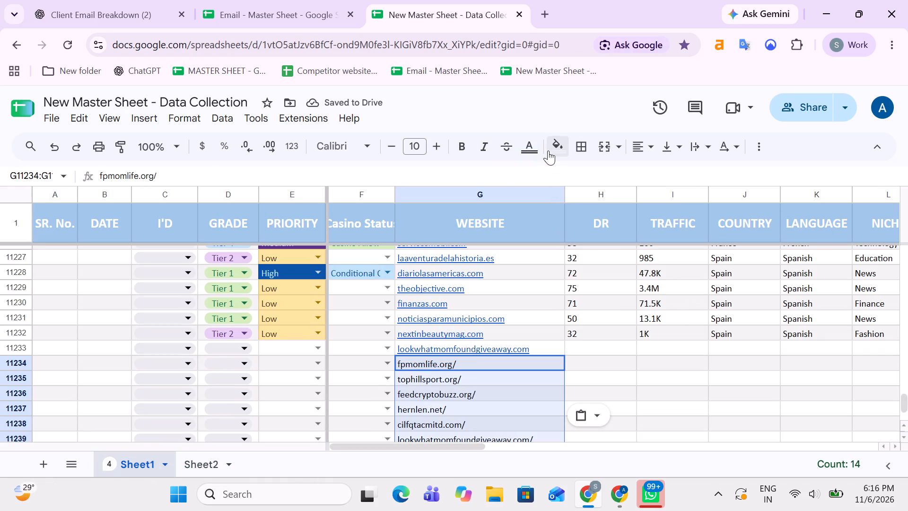
# Remove every "/" from the pasted websites using Find and replace with regular expressions and an empty replacement.
pyautogui.click(77, 116)
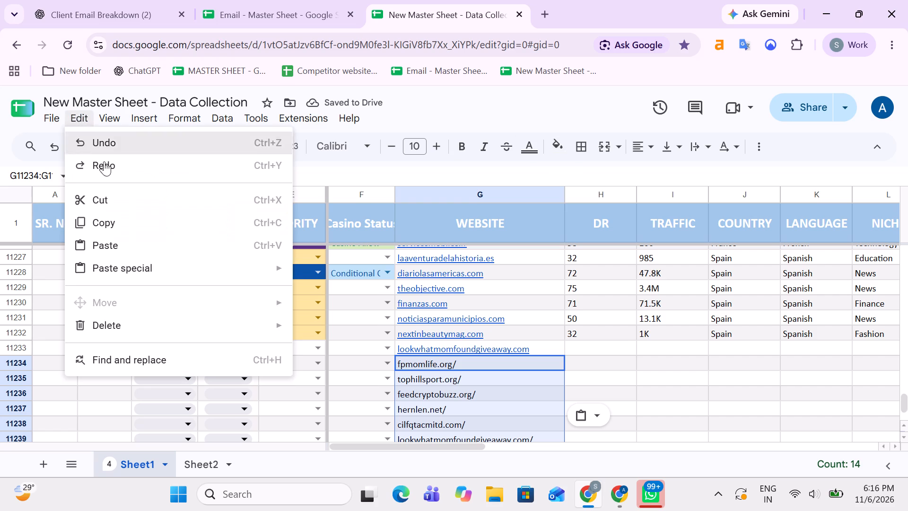
pyautogui.click(110, 362)
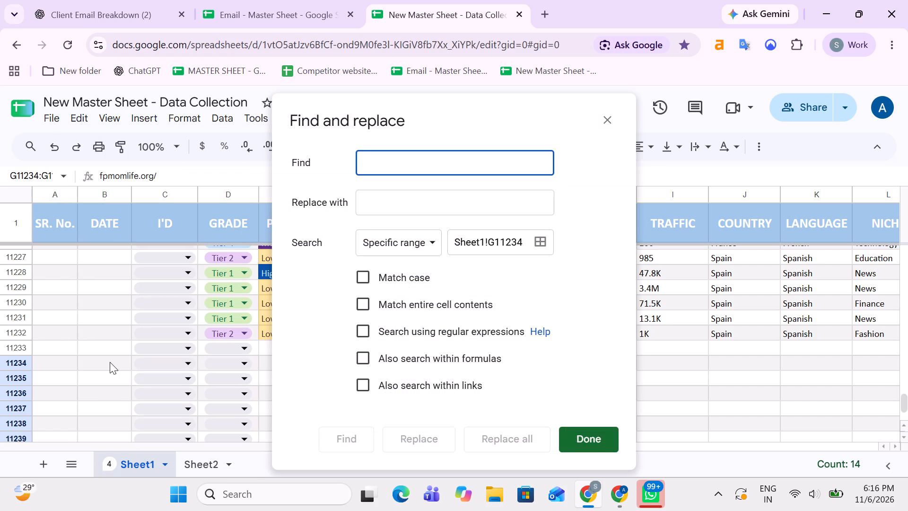
pyautogui.press('/')
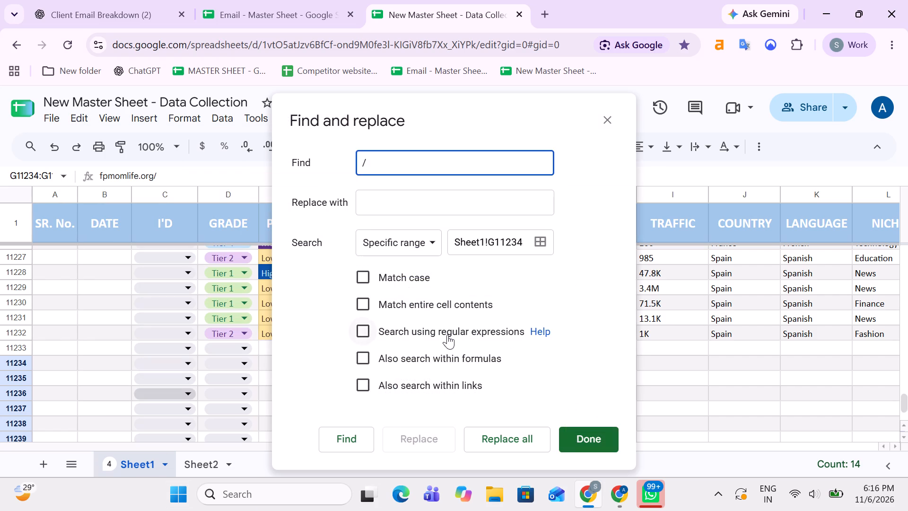
pyautogui.click(447, 334)
pyautogui.click(550, 450)
pyautogui.click(541, 449)
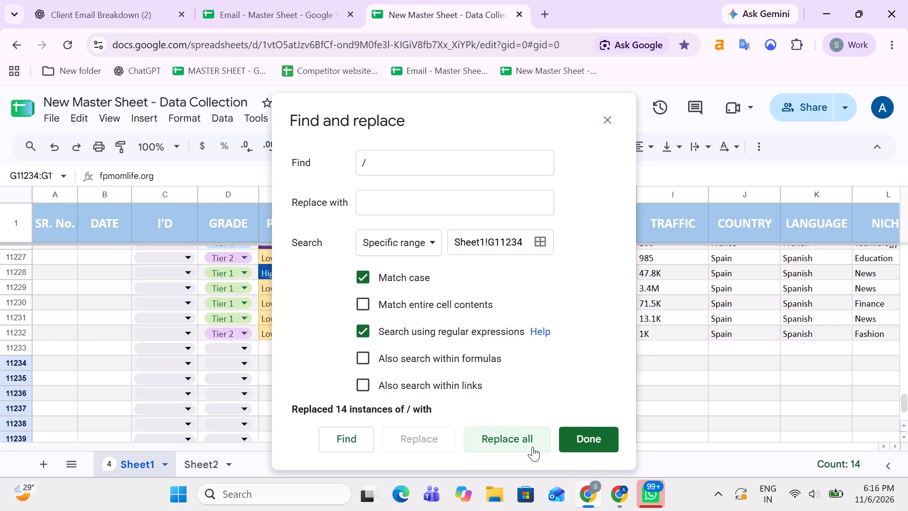
pyautogui.click(577, 441)
pyautogui.scroll(-1, 561, 411)
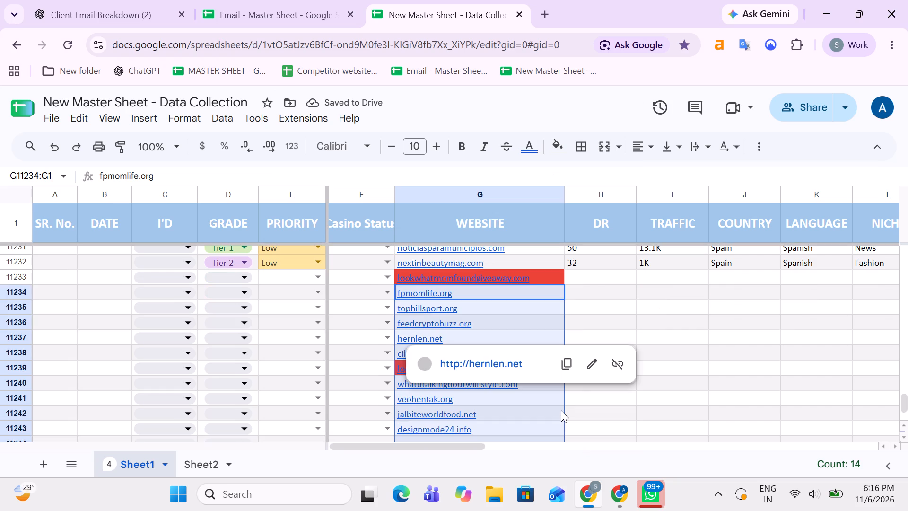
# Copy the DR values M5:M18, for fpmomlife.org through mintpaldecor.com, from the Ahrefs data in Sheet2.
pyautogui.click(189, 462)
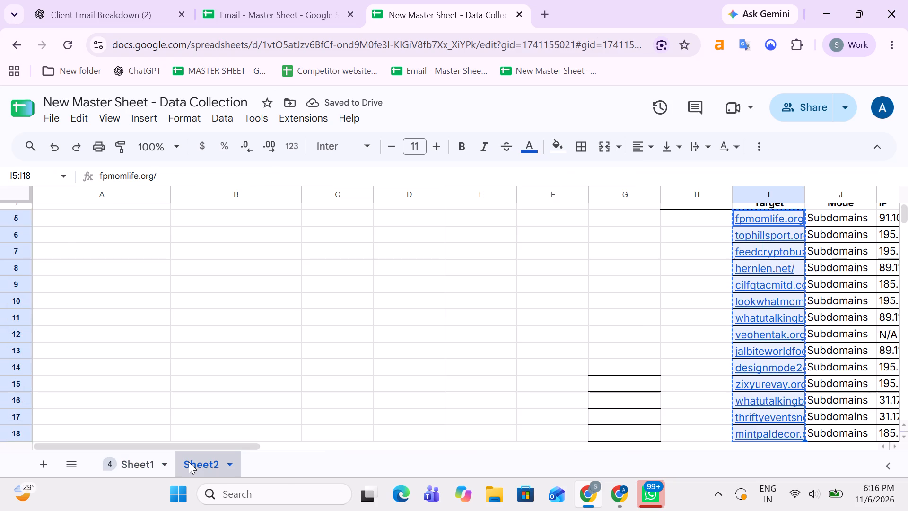
pyautogui.press('Up')
pyautogui.press('Down')
pyautogui.press('Right')
pyautogui.press('Right')
pyautogui.press('Right')
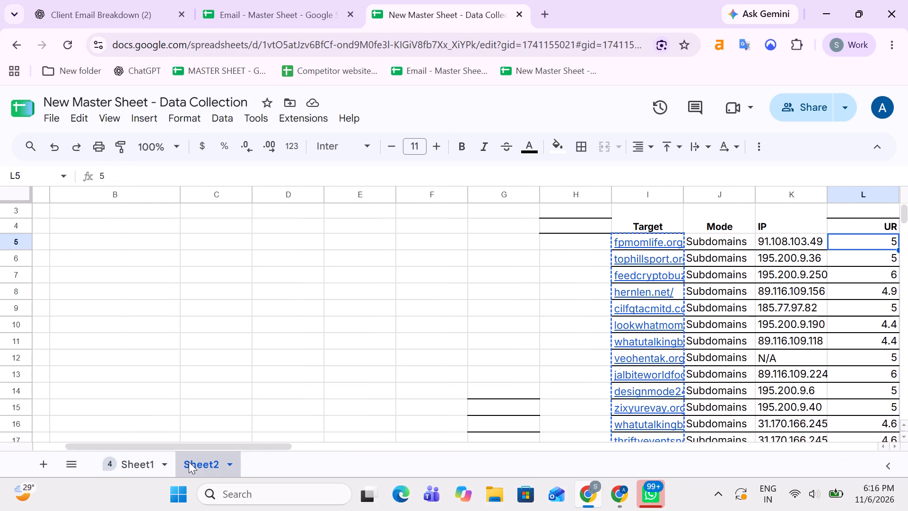
pyautogui.press('Right')
pyautogui.press('Right')
pyautogui.press('Left')
pyautogui.hotkey('ctrl', 'shift', 'Down')
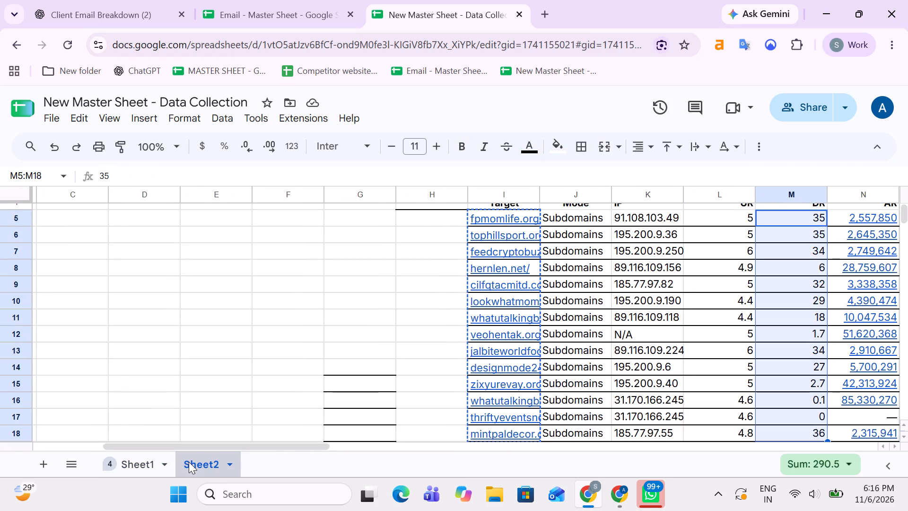
pyautogui.hotkey('ctrl', 'c')
pyautogui.hotkey('ctrl', 'shift', 'Down')
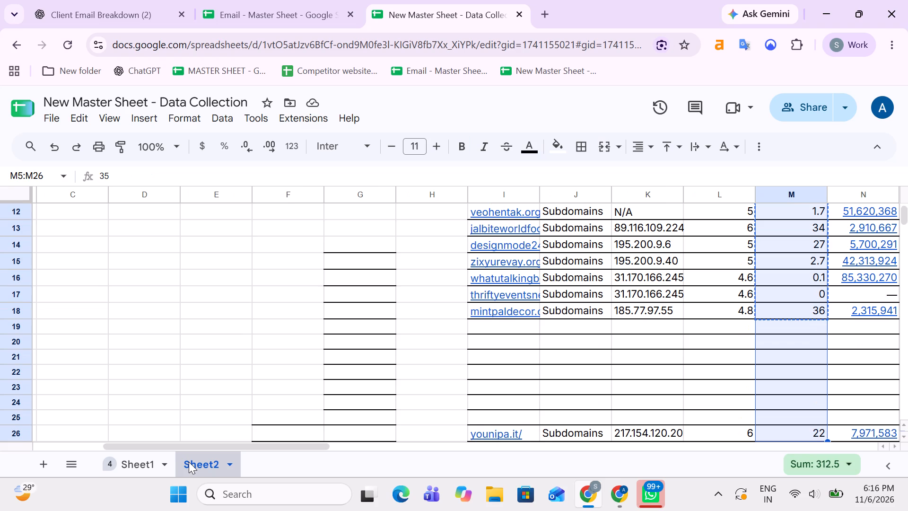
pyautogui.hotkey('ctrl', 'shift', 'Down')
pyautogui.hotkey('ctrl', 'shift', 'Down')
pyautogui.hotkey('ctrl', 'shift', 'Up')
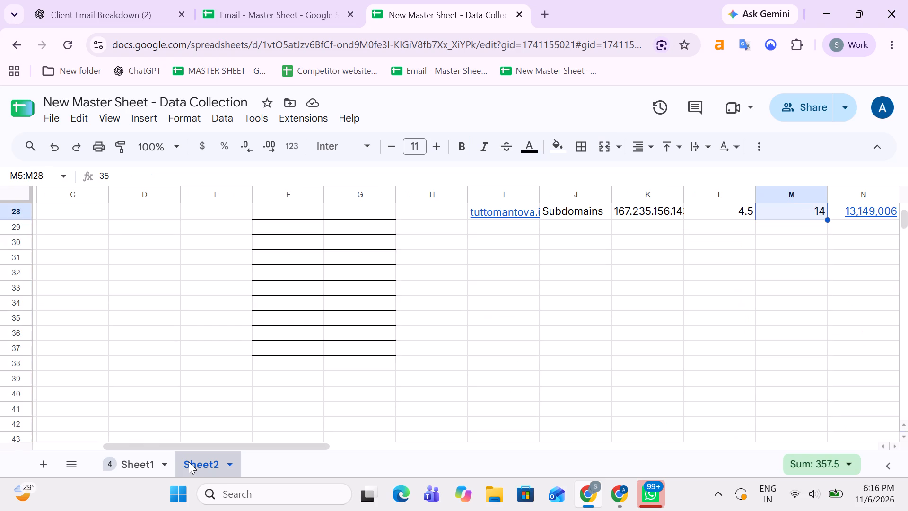
pyautogui.press('Up')
pyautogui.press('Up')
pyautogui.press('Down')
pyautogui.press('Down')
pyautogui.hotkey('ctrl', 'shift', 'Down')
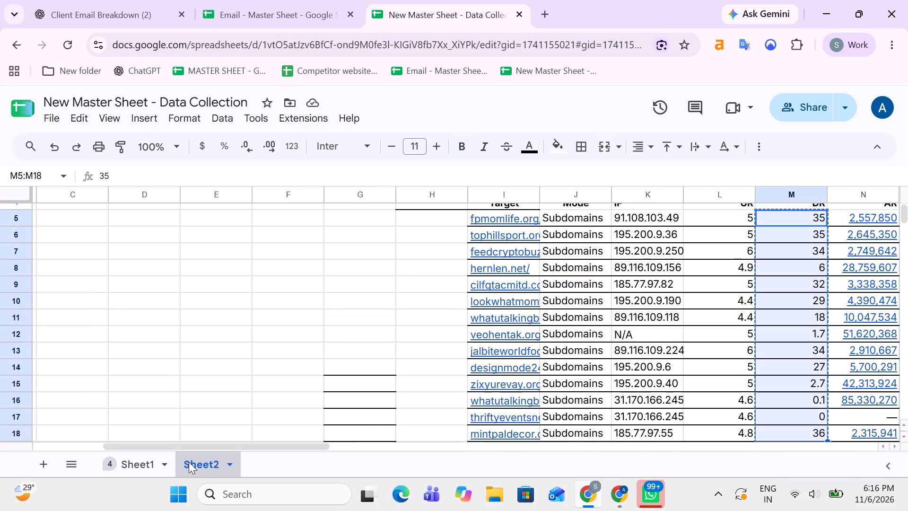
pyautogui.hotkey('ctrl', 'c')
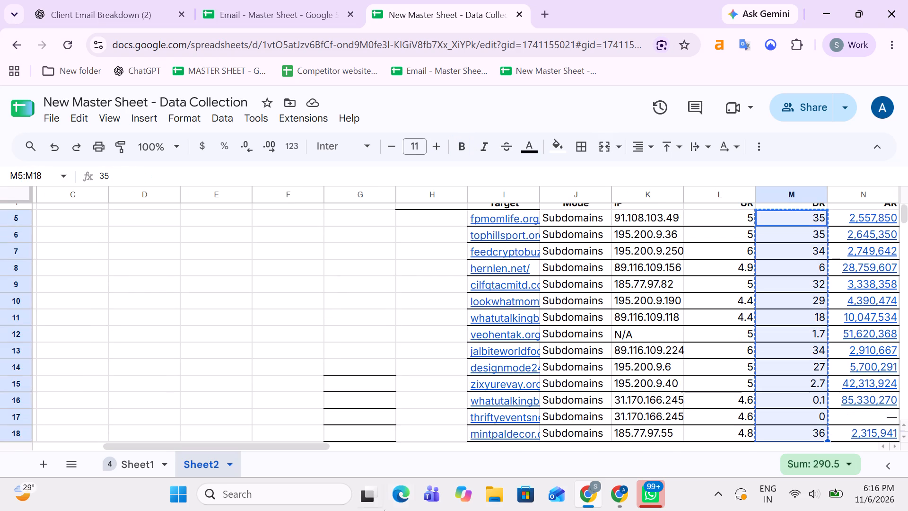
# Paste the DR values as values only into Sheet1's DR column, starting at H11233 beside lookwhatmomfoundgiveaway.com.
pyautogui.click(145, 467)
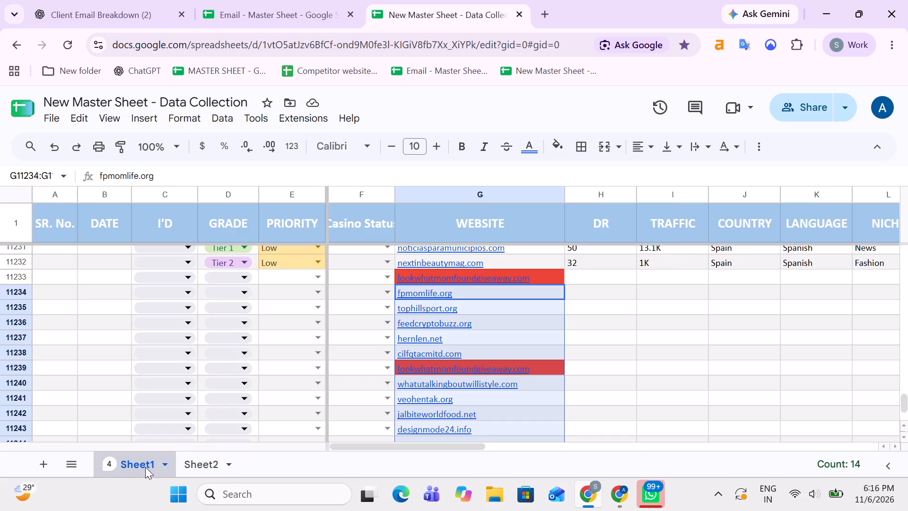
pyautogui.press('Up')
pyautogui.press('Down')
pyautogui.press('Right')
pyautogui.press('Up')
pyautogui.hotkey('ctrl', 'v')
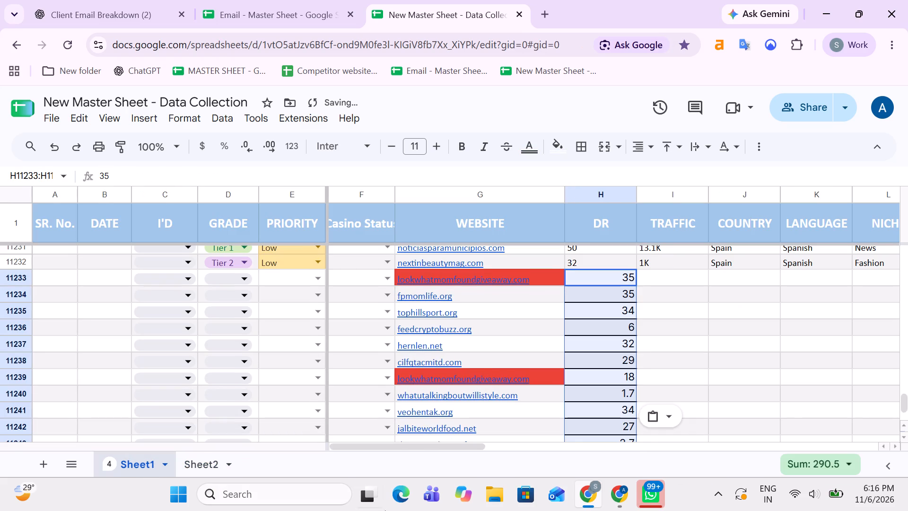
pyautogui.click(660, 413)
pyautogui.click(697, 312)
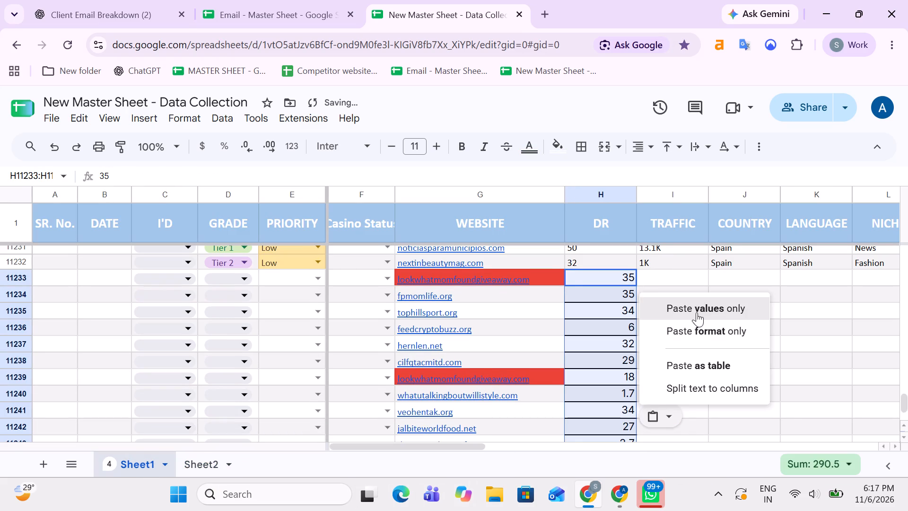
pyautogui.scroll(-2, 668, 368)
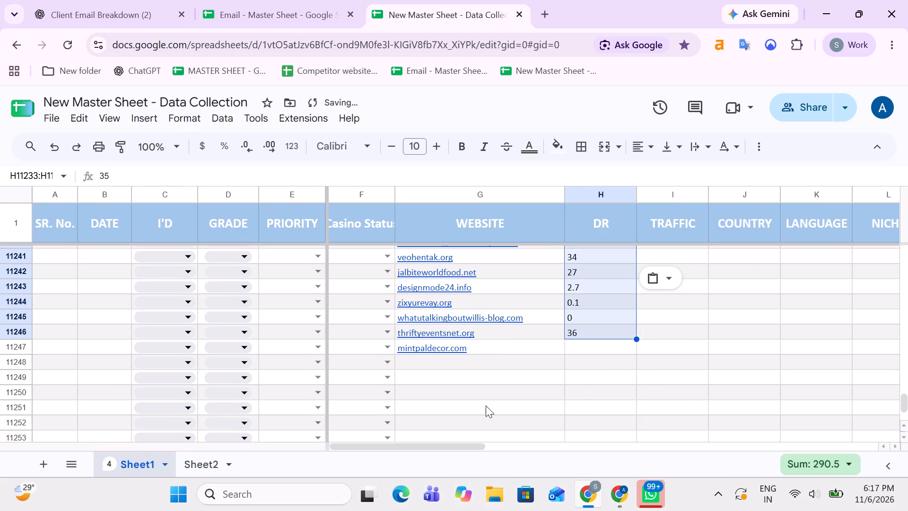
# Examine the DR column in Sheet2 against its target websites to check how the rows line up.
pyautogui.click(209, 466)
pyautogui.press('Down')
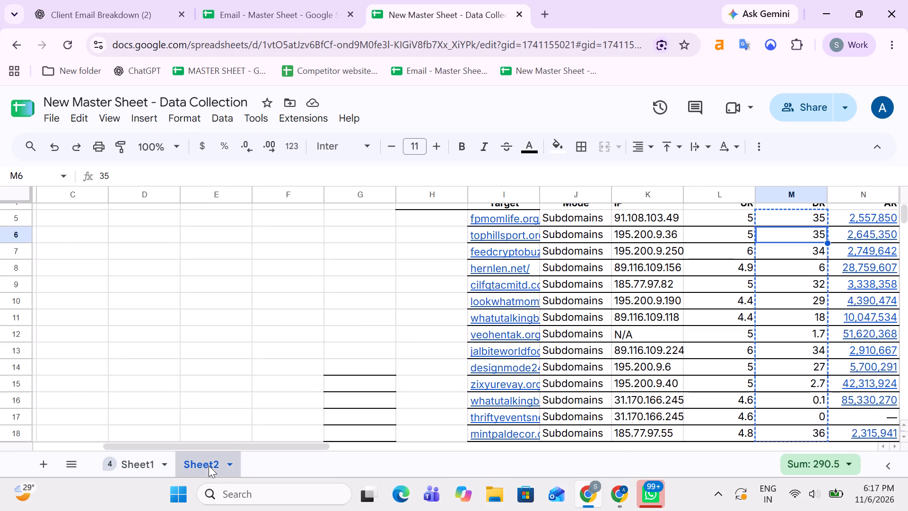
pyautogui.press('Down')
pyautogui.press('Down')
pyautogui.press('Down')
pyautogui.press('Down')
pyautogui.press('Down')
pyautogui.press('Down')
pyautogui.press('Down')
pyautogui.press('Down')
pyautogui.press('Down')
pyautogui.press('Down')
pyautogui.press('Down')
pyautogui.press('Down')
pyautogui.press('Down')
pyautogui.press('Down')
pyautogui.press('Down')
pyautogui.press('Down')
pyautogui.press('Down')
pyautogui.press('Up')
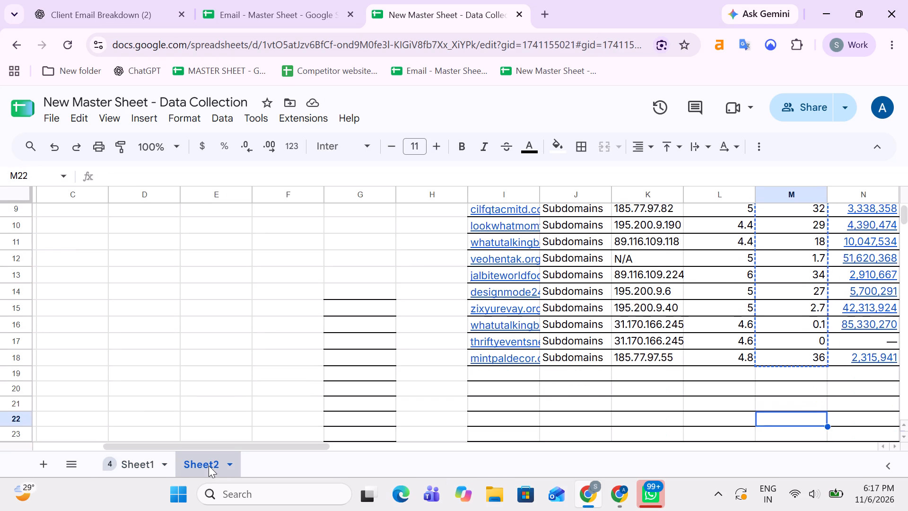
pyautogui.press('Up')
pyautogui.press('Up')
pyautogui.press('Up')
pyautogui.press('Up')
pyautogui.press('Up')
pyautogui.press('Up')
pyautogui.press('Up')
pyautogui.press('Up')
pyautogui.press('Up')
pyautogui.press('Up')
pyautogui.press('Up')
pyautogui.press('Up')
pyautogui.press('Up')
pyautogui.press('Up')
pyautogui.press('Up')
pyautogui.press('Up')
pyautogui.press('Up')
pyautogui.press('Up')
pyautogui.press('Up')
pyautogui.press('Up')
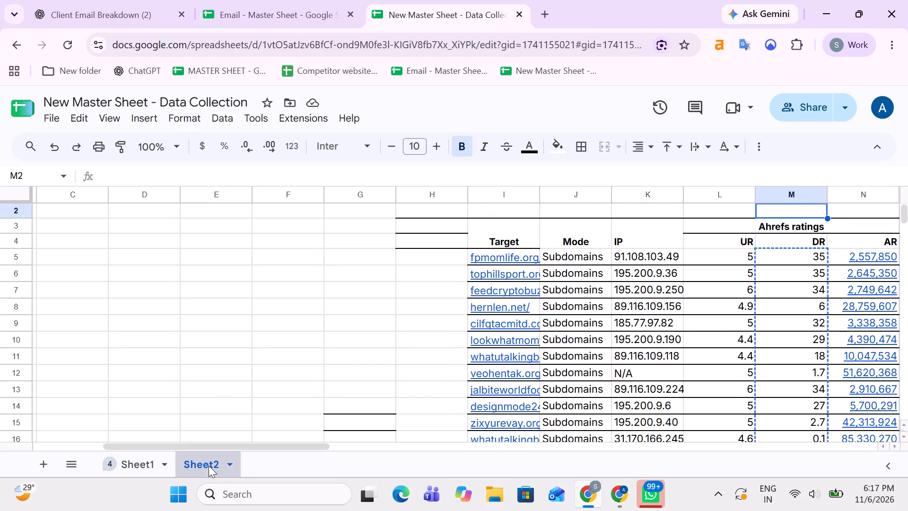
pyautogui.press('Down')
pyautogui.press('Down')
pyautogui.press('Down')
pyautogui.hotkey('ctrl', 'shift', 'Down')
pyautogui.press('Down')
pyautogui.press('Down')
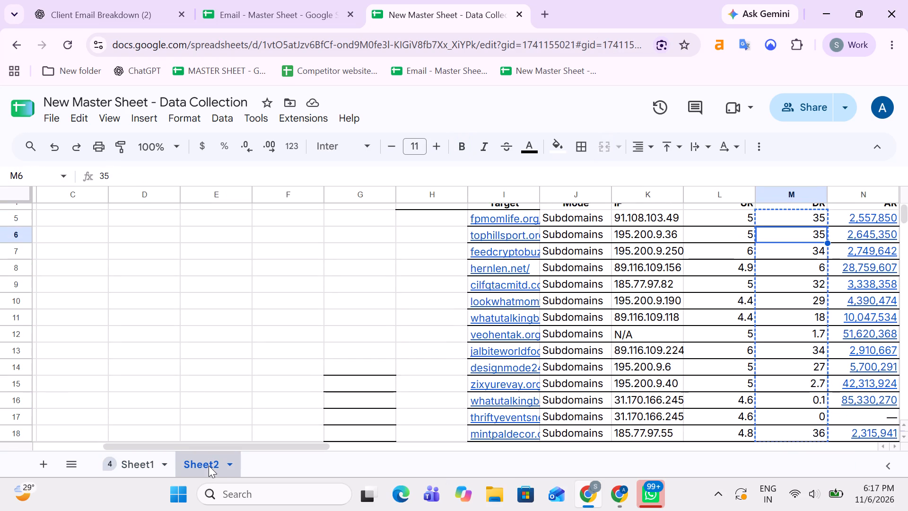
pyautogui.press('Down')
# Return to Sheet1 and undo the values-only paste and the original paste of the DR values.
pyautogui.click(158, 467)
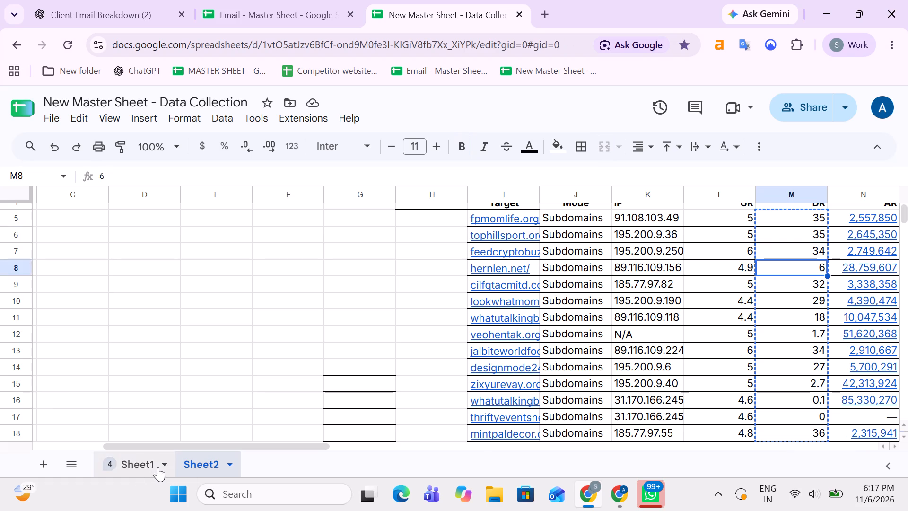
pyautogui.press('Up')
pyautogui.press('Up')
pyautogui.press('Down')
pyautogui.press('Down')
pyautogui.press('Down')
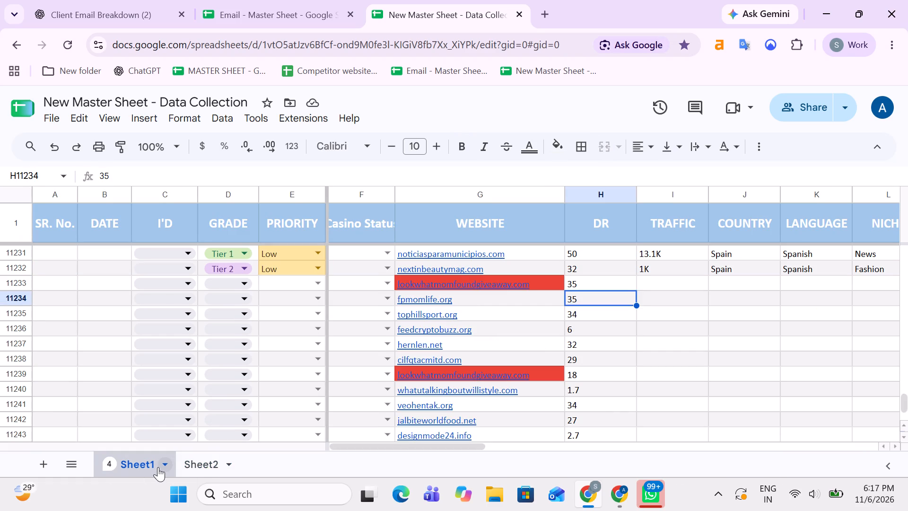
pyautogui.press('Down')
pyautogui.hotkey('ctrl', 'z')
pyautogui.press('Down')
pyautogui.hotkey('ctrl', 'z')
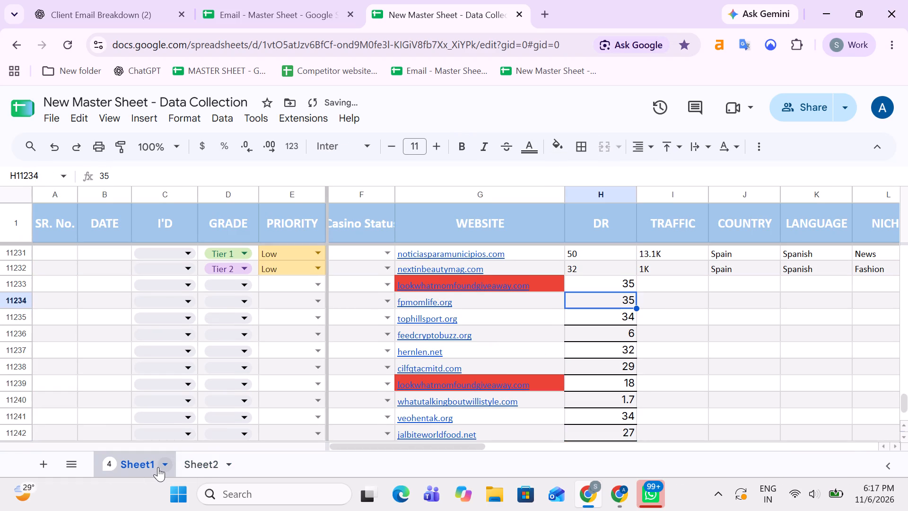
# Paste the DR values as values only into Sheet1's DR column, starting at H11234 beside fpmomlife.org.
pyautogui.press('Down')
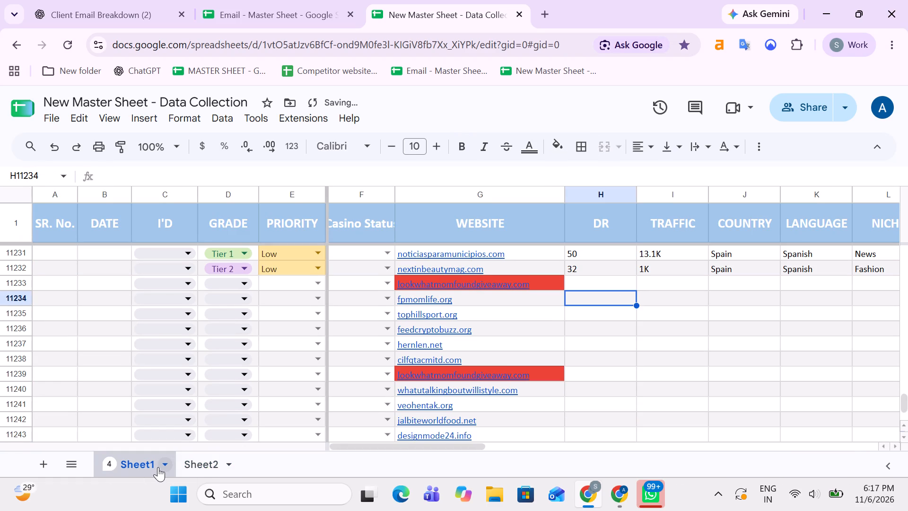
pyautogui.hotkey('ctrl', 'v')
pyautogui.click(648, 421)
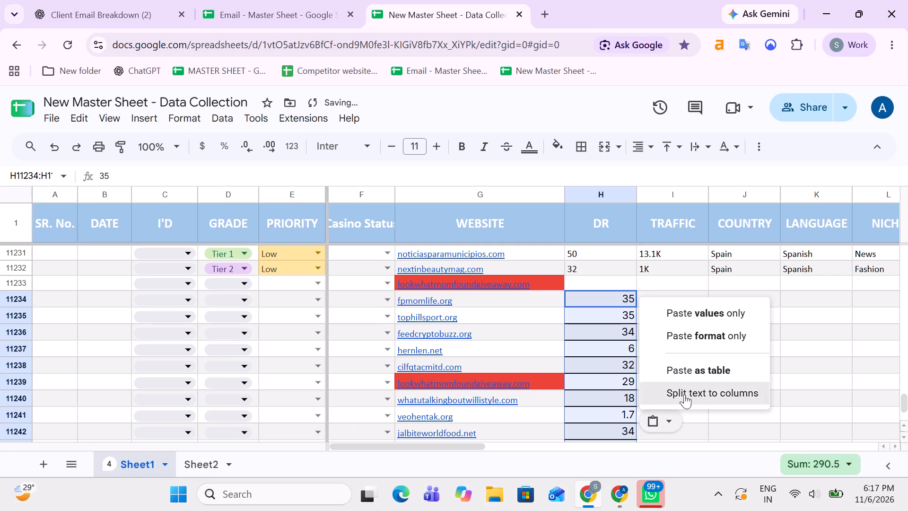
pyautogui.click(696, 312)
pyautogui.scroll(-3, 695, 313)
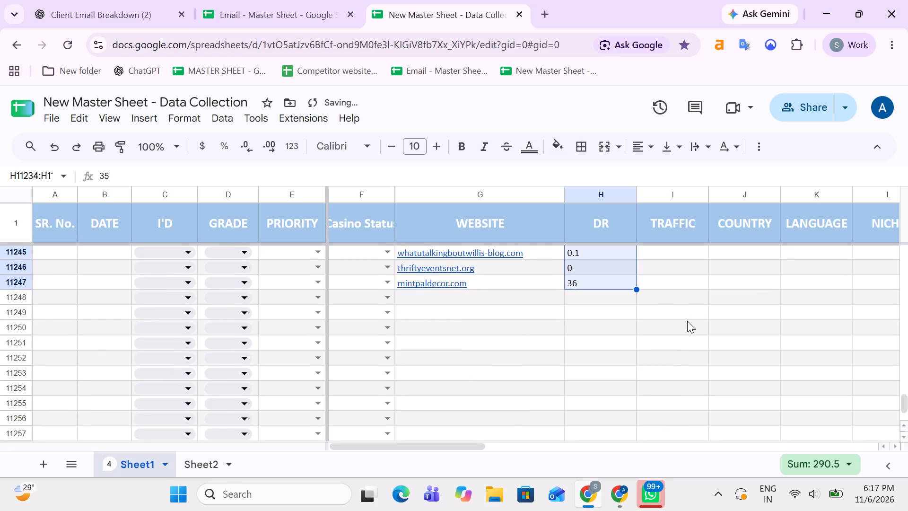
pyautogui.scroll(3, 687, 321)
# Copy the Traffic values of all the target sites in Sheet2, U5 to U18.
pyautogui.click(212, 461)
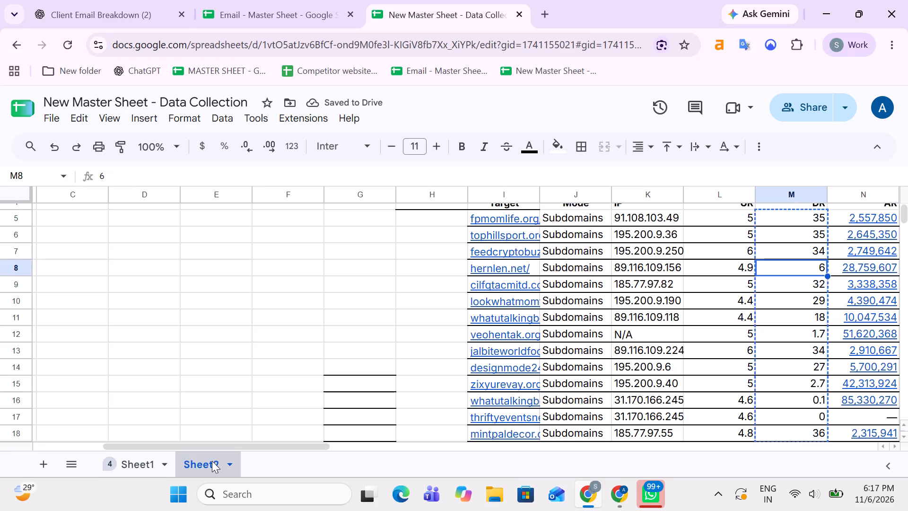
pyautogui.press('Up')
pyautogui.press('Down')
pyautogui.press('Up')
pyautogui.press('Up')
pyautogui.press('Up')
pyautogui.press('Right')
pyautogui.press('Up')
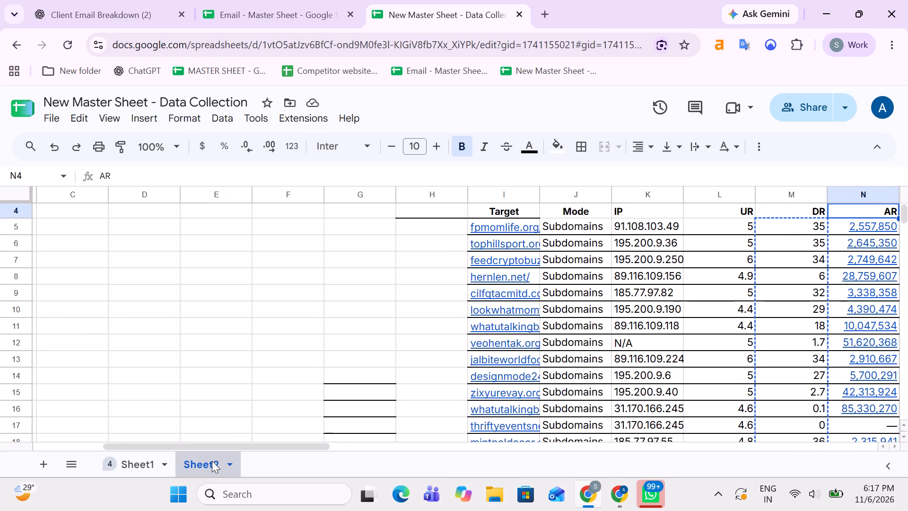
pyautogui.press('Right')
pyautogui.press('Right')
pyautogui.press('Right')
pyautogui.press('Right')
pyautogui.press('Right')
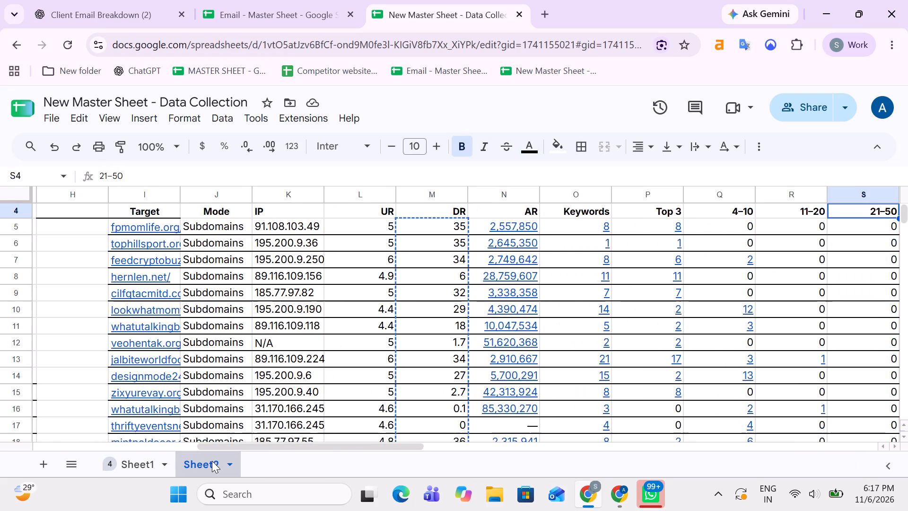
pyautogui.press('Right')
pyautogui.press('Right')
pyautogui.press('Right')
pyautogui.press('Right')
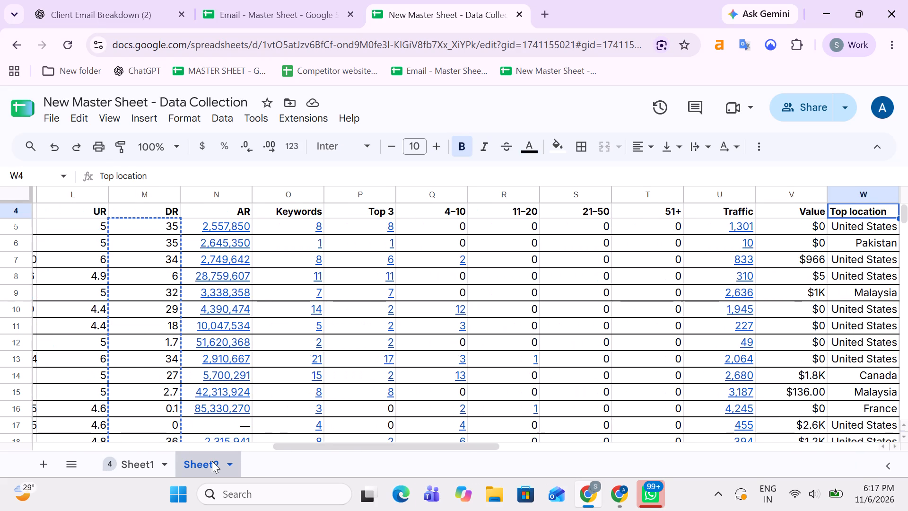
pyautogui.press('Left')
pyautogui.press('Left')
pyautogui.press('Down')
pyautogui.hotkey('ctrl', 'shift', 'Down')
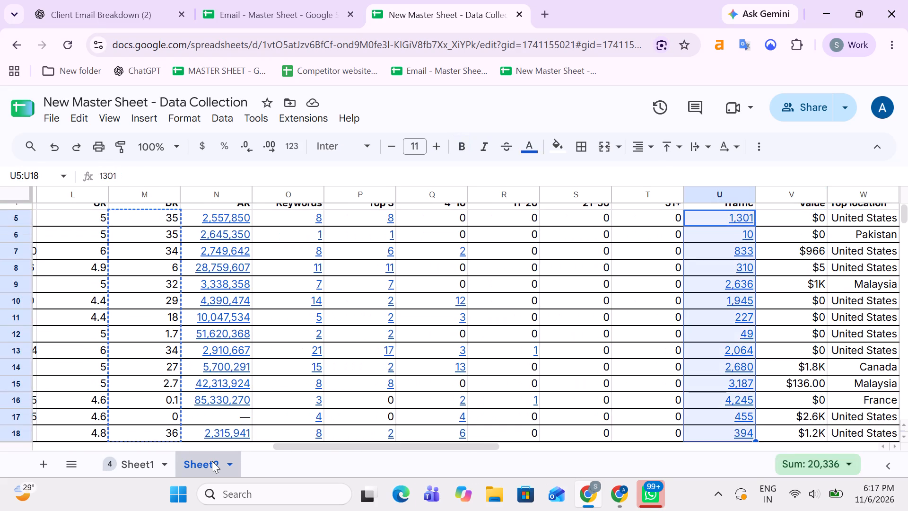
pyautogui.hotkey('ctrl', 'c')
# Paste the traffic figures as values only into Sheet1's TRAFFIC column, starting at I11234 beside fpmomlife.org.
pyautogui.click(133, 463)
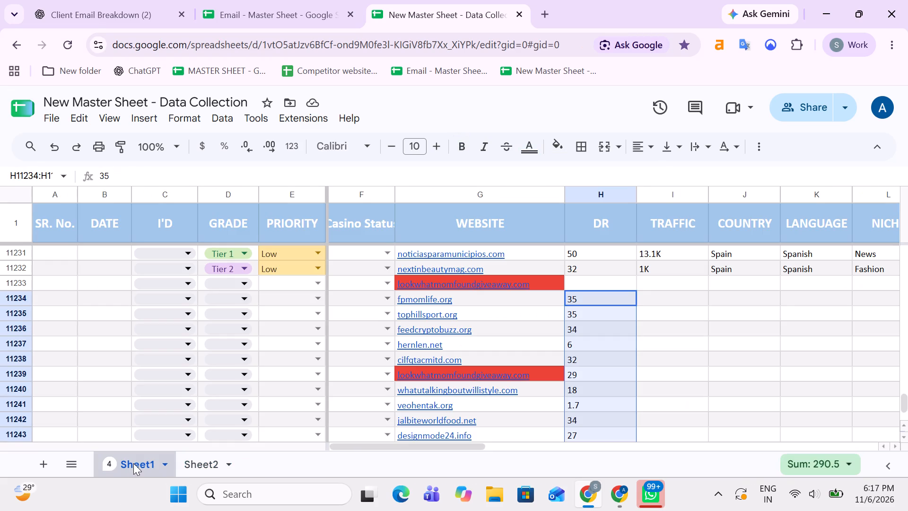
pyautogui.press('Right')
pyautogui.hotkey('ctrl', 'v')
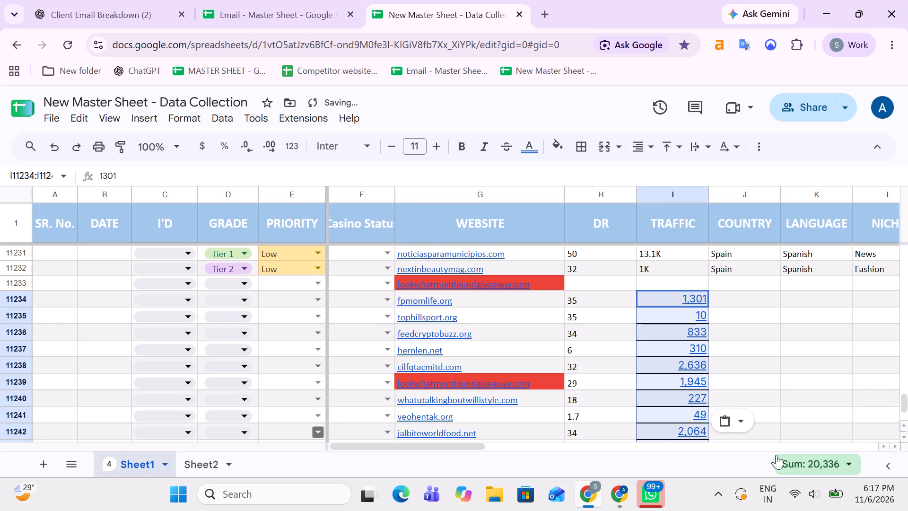
pyautogui.click(718, 423)
pyautogui.click(758, 314)
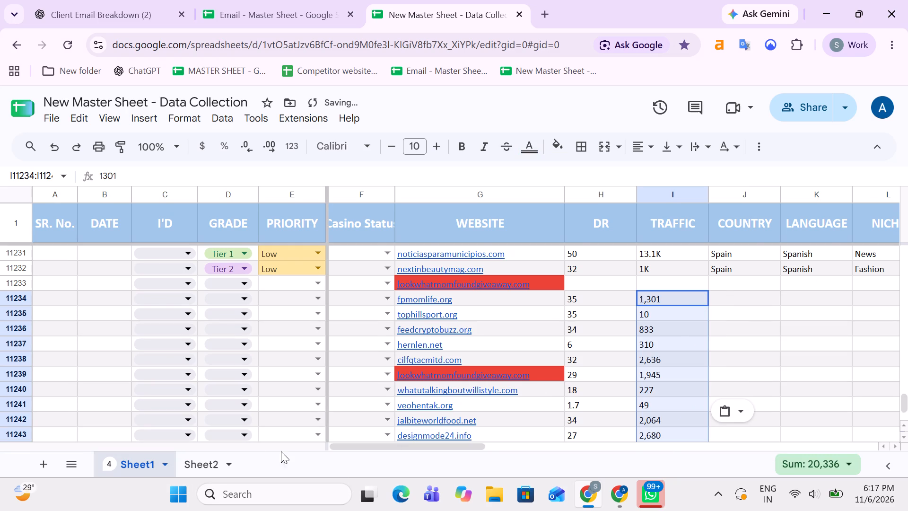
# Copy the Top location values of all the target sites in Sheet2, W5 to W18.
pyautogui.click(214, 463)
pyautogui.press('Up')
pyautogui.press('Down')
pyautogui.press('Right')
pyautogui.press('Right')
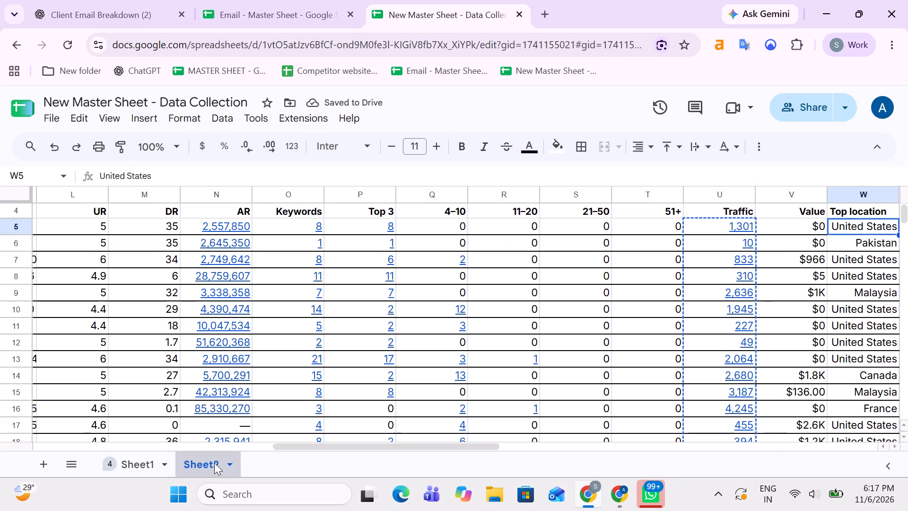
pyautogui.press('Right')
pyautogui.press('Left')
pyautogui.hotkey('ctrl', 'shift', 'Down')
pyautogui.hotkey('ctrl', 'c')
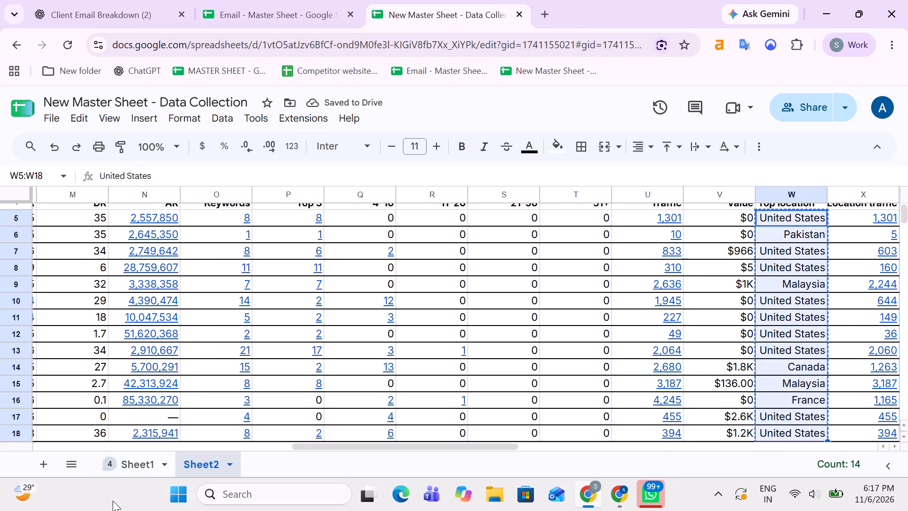
# Paste the top locations as values only into Sheet1's COUNTRY column, starting at J11234 beside fpmomlife.org.
pyautogui.click(130, 458)
pyautogui.press('Right')
pyautogui.hotkey('ctrl', 'v')
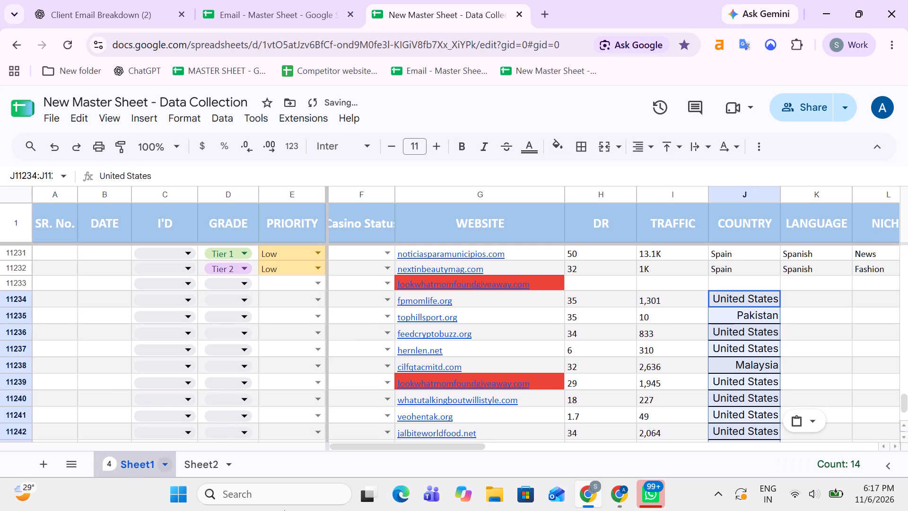
pyautogui.click(805, 425)
pyautogui.click(802, 311)
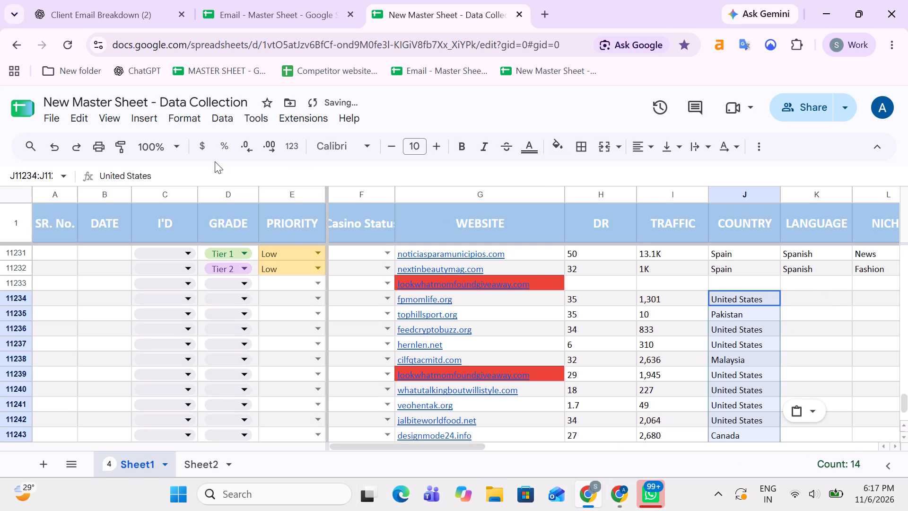
# Set the country of fpmomlife.org in J11234 to USA.
pyautogui.click(73, 117)
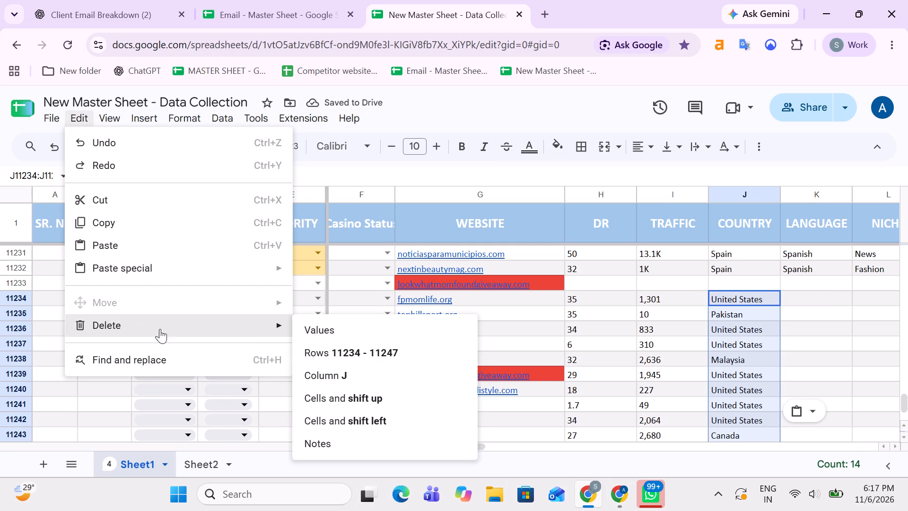
pyautogui.click(731, 328)
pyautogui.click(753, 295)
pyautogui.press('BackSpace')
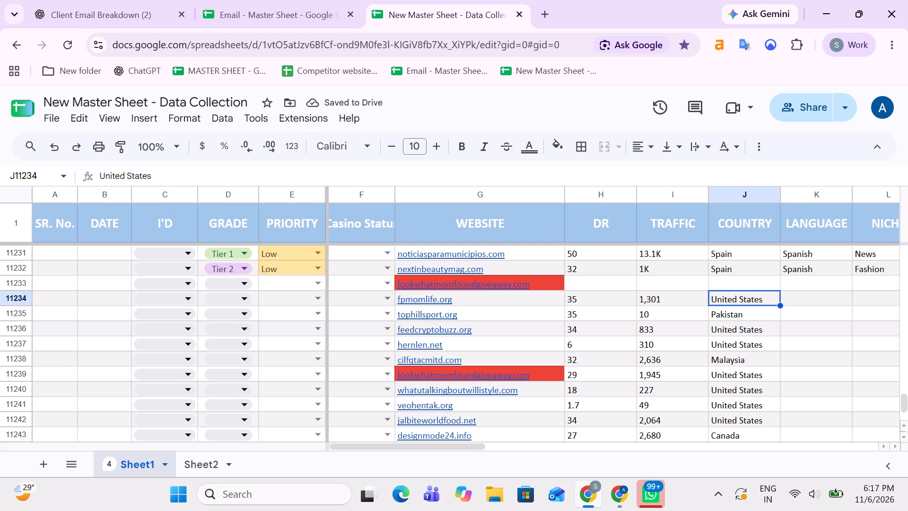
pyautogui.write('US')
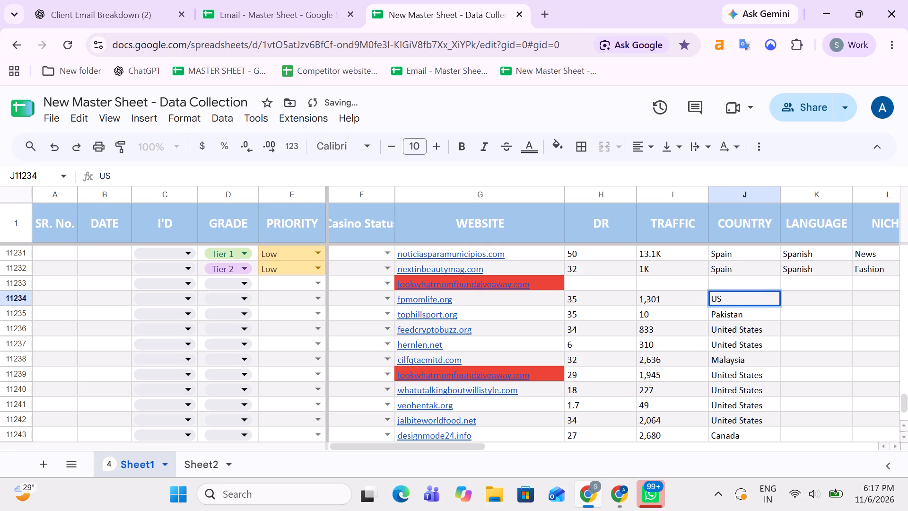
pyautogui.hotkey('shift', 'a')
pyautogui.press('Right')
pyautogui.press('Left')
# Copy USA over the United States entries for feedcryptobuzz.org, hernlen.net and the four rows from lookwhatmomfoundgiveaway.com to jalbiteworldfood.net.
pyautogui.hotkey('ctrl', 'c')
pyautogui.press('Down')
pyautogui.press('Down')
pyautogui.hotkey('shift', 'Down')
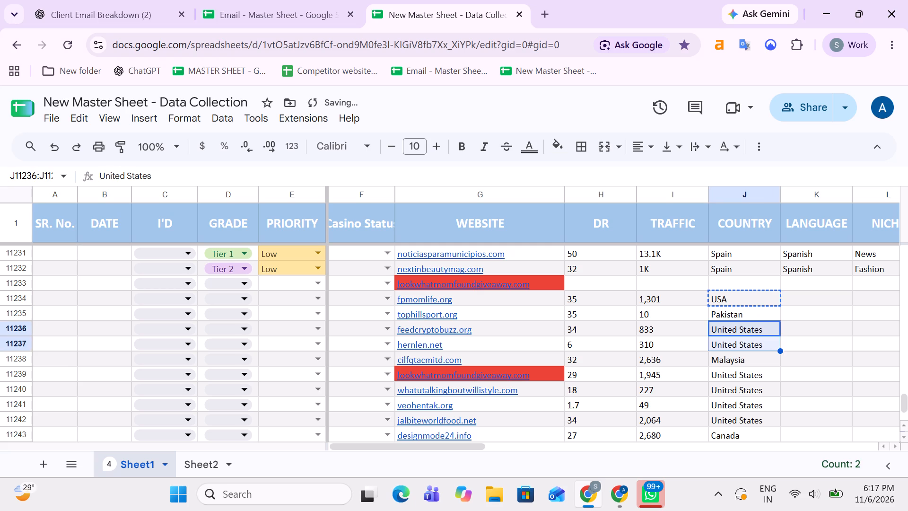
pyautogui.hotkey('ctrl', 'v')
pyautogui.press('Down')
pyautogui.press('Down')
pyautogui.press('Down')
pyautogui.hotkey('shift', 'Down')
pyautogui.hotkey('shift', 'Down')
pyautogui.hotkey('shift', 'Down')
pyautogui.hotkey('ctrl', 'v')
# Replace United States with the copied USA in the COUNTRY cells of thriftyeventsnet.org and mintpaldecor.com.
pyautogui.press('Down')
pyautogui.press('Down')
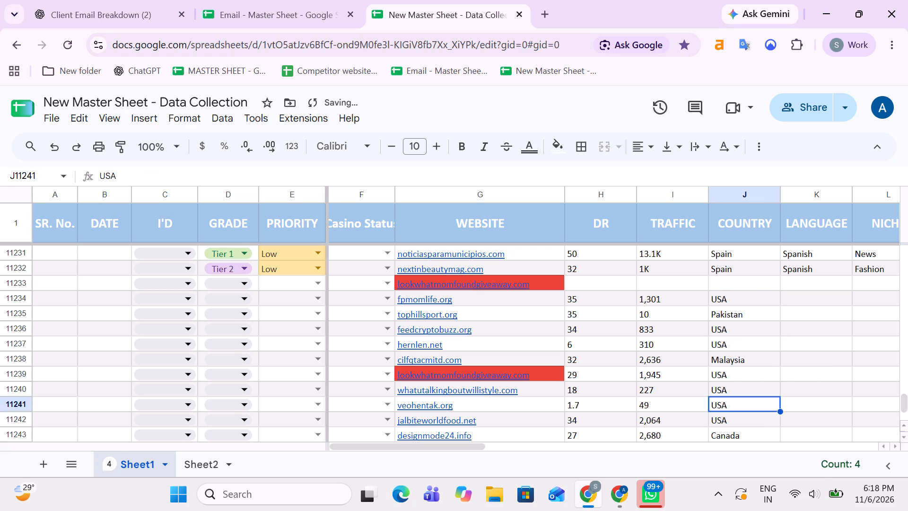
pyautogui.press('Down')
pyautogui.press('Down')
pyautogui.press('Down')
pyautogui.press('Down')
pyautogui.press('Down')
pyautogui.press('Down')
pyautogui.press('Down')
pyautogui.press('Down')
pyautogui.press('Up')
pyautogui.press('Up')
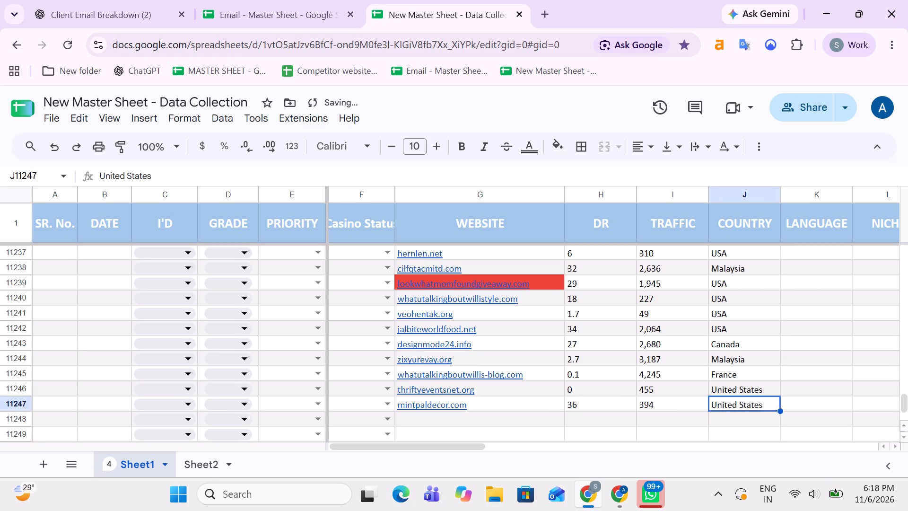
pyautogui.hotkey('shift', 'Up')
pyautogui.hotkey('ctrl', 'v')
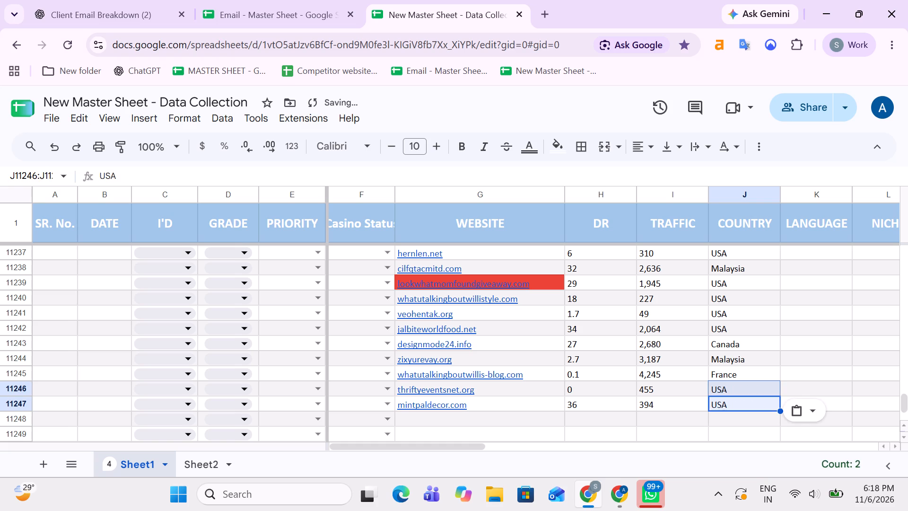
# Enter English as the language of fpmomlife.org in K11234.
pyautogui.press('Up')
pyautogui.press('Up')
pyautogui.press('Up')
pyautogui.press('Up')
pyautogui.press('Up')
pyautogui.press('Up')
pyautogui.press('Up')
pyautogui.press('Up')
pyautogui.press('Up')
pyautogui.press('Up')
pyautogui.press('Up')
pyautogui.press('Up')
pyautogui.press('Up')
pyautogui.press('Up')
pyautogui.press('Up')
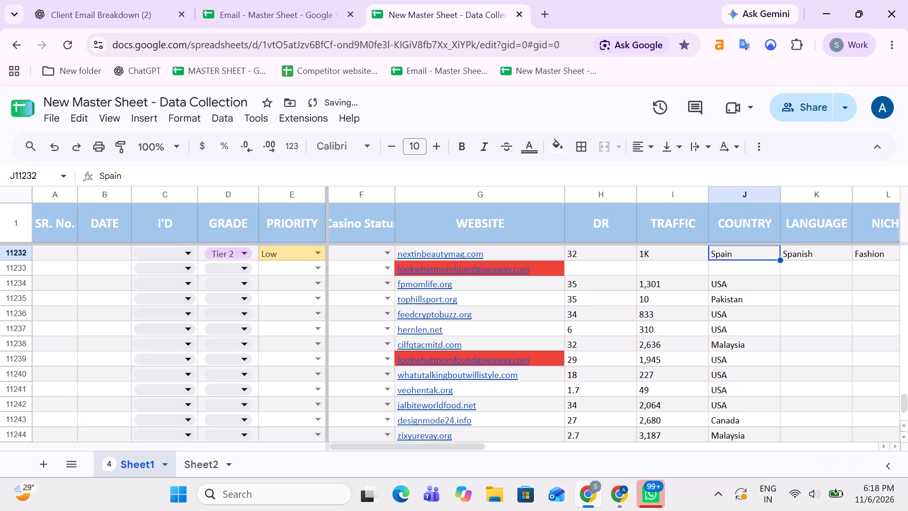
pyautogui.press('Down')
pyautogui.press('Down')
pyautogui.press('Right')
pyautogui.hotkey('shift', 'e')
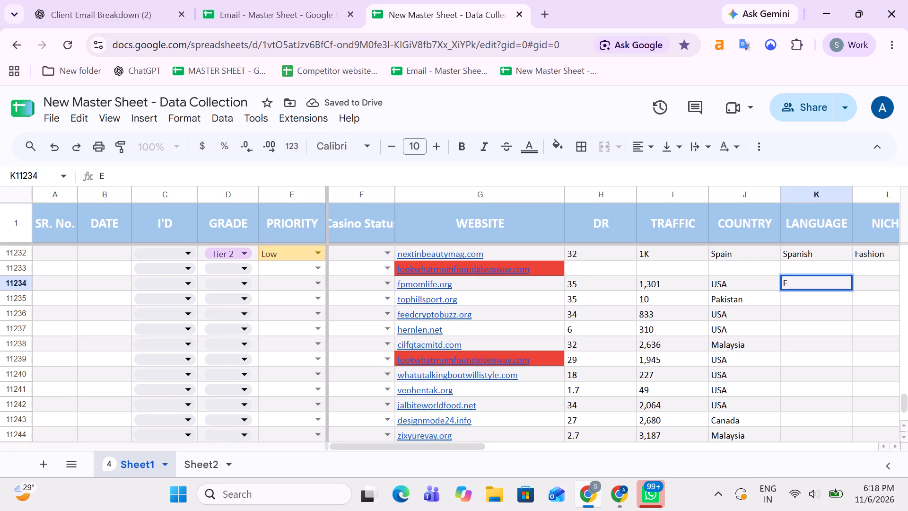
pyautogui.write('nglish')
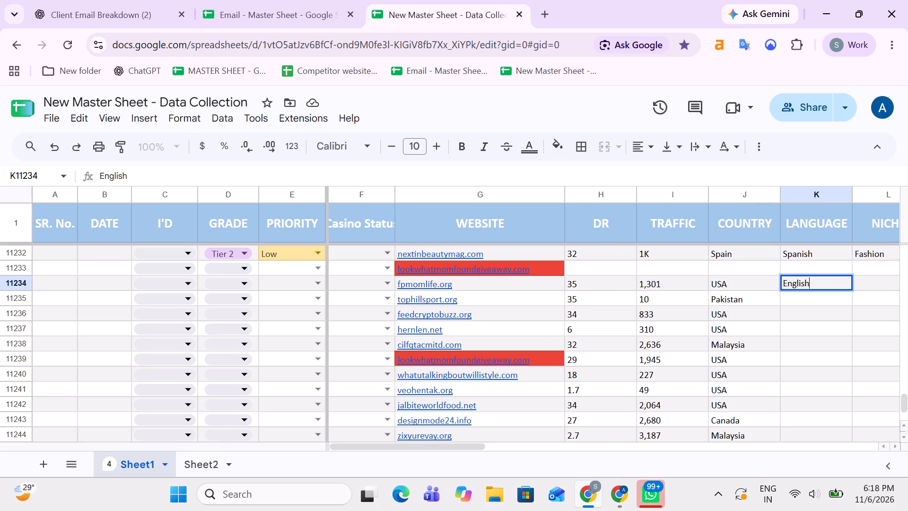
pyautogui.press('Tab')
# Copy English into the LANGUAGE column for all the remaining new sites, down to mintpaldecor.com in row 11247.
pyautogui.press('Left')
pyautogui.hotkey('ctrl', 'c')
pyautogui.press('Down')
pyautogui.press('Left')
pyautogui.hotkey('ctrl', 'Down')
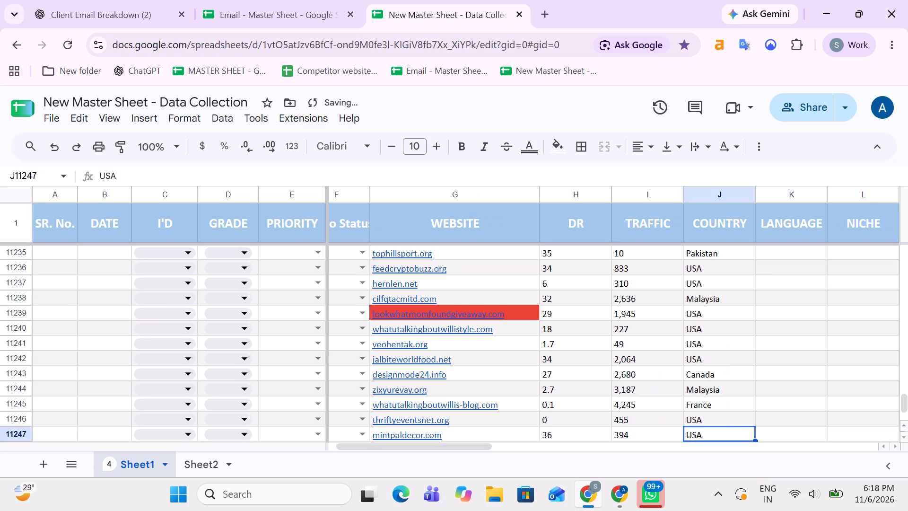
pyautogui.press('Right')
pyautogui.hotkey('ctrl', 'v')
pyautogui.hotkey('ctrl', 'shift', 'Up')
pyautogui.hotkey('shift', 'Down')
pyautogui.hotkey('ctrl', 'v')
# Delete row 11233, the duplicate lookwhatmomfoundgiveaway.com entry without data above fpmomlife.org.
pyautogui.press('Up')
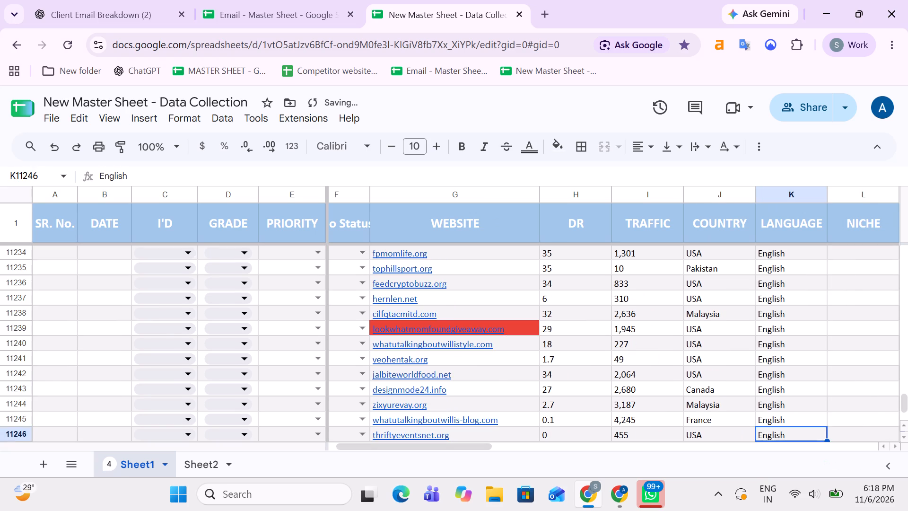
pyautogui.press('Up')
pyautogui.press('Up')
pyautogui.press('Up')
pyautogui.press('Up')
pyautogui.press('Up')
pyautogui.press('Up')
pyautogui.press('Up')
pyautogui.press('Up')
pyautogui.press('Up')
pyautogui.press('Up')
pyautogui.press('Up')
pyautogui.press('Up')
pyautogui.press('Up')
pyautogui.press('Up')
pyautogui.press('Up')
pyautogui.press('Down')
pyautogui.press('Down')
pyautogui.press('Left')
pyautogui.press('Left')
pyautogui.press('Left')
pyautogui.press('Left')
pyautogui.press('Left')
pyautogui.press('Left')
pyautogui.press('Left')
pyautogui.press('Left')
pyautogui.press('Left')
pyautogui.press('Left')
pyautogui.press('Left')
pyautogui.press('Left')
pyautogui.press('Left')
pyautogui.press('Left')
pyautogui.press('Left')
pyautogui.press('Left')
pyautogui.press('Left')
pyautogui.press('Left')
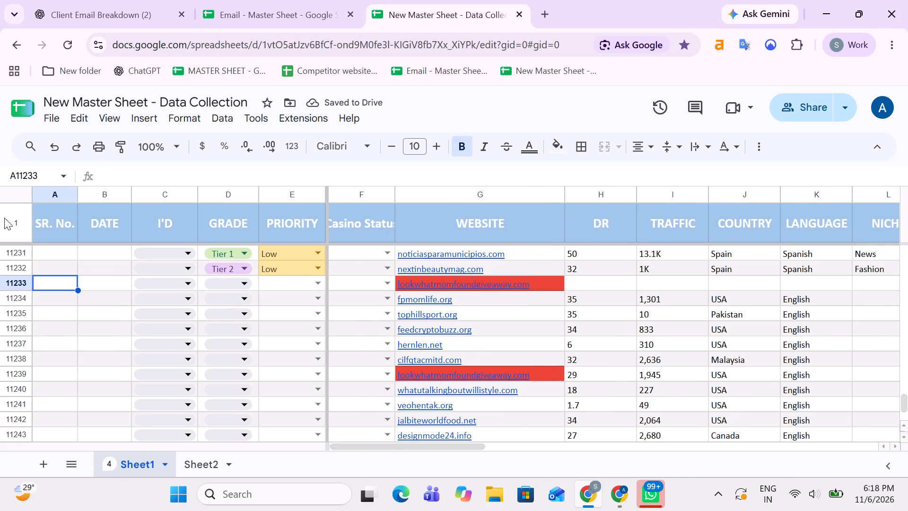
pyautogui.click(3, 283)
pyautogui.rightClick(3, 283)
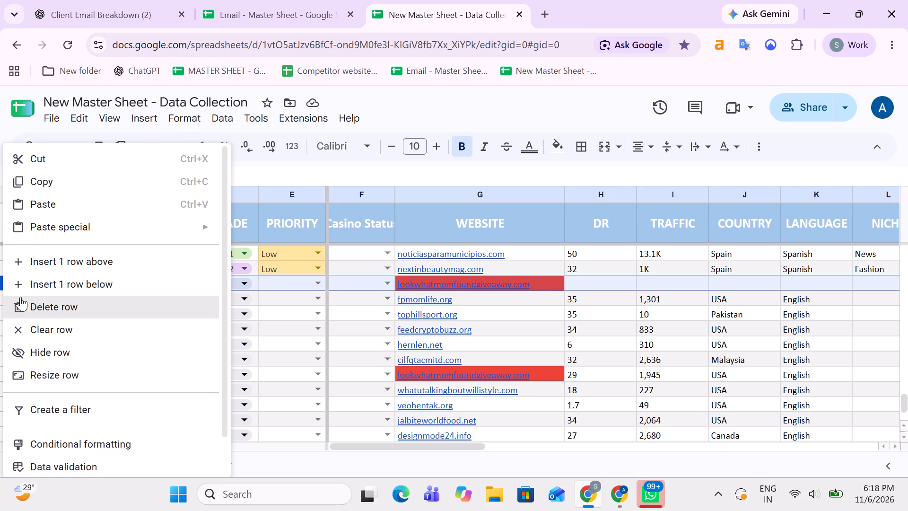
pyautogui.click(21, 299)
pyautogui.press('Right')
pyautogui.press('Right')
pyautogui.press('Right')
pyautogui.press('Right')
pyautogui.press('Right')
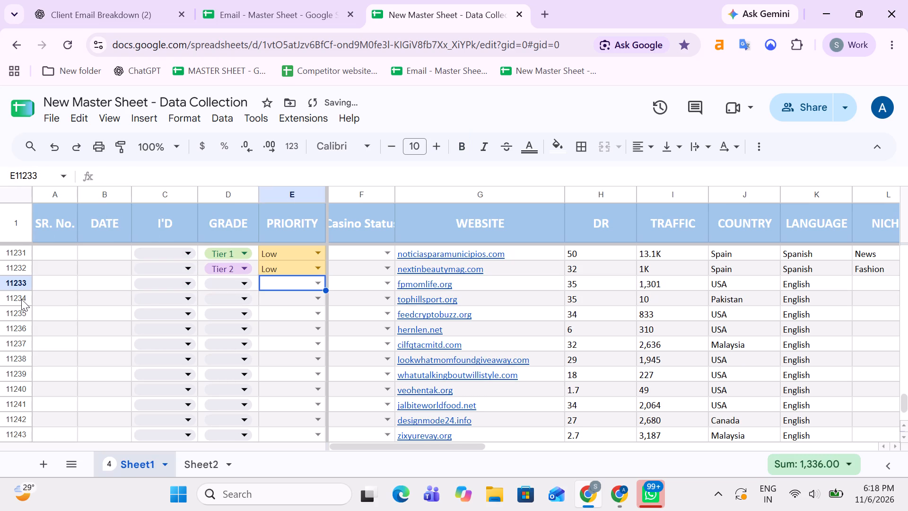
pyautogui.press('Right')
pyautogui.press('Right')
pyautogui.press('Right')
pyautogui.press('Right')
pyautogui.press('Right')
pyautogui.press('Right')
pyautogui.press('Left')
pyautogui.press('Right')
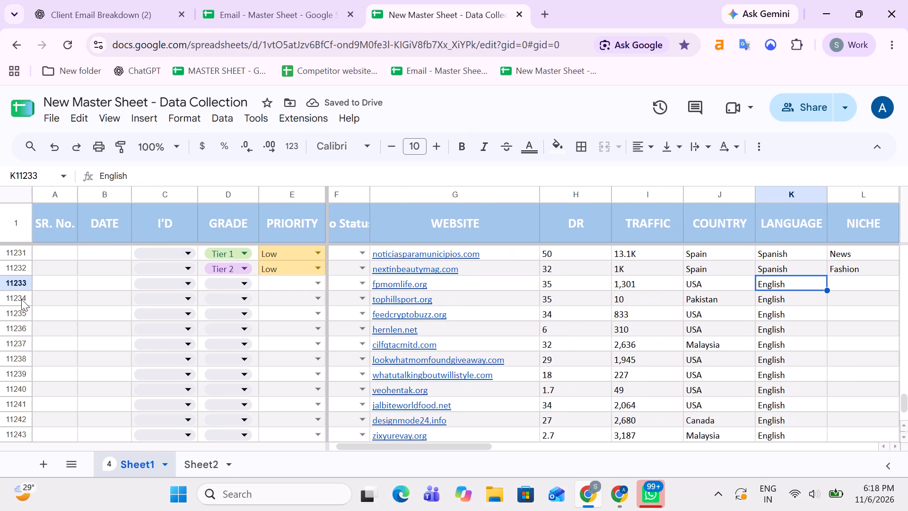
pyautogui.press('Left')
pyautogui.press('Right')
pyautogui.press('Left')
pyautogui.press('Left')
pyautogui.press('Left')
pyautogui.press('Left')
pyautogui.press('Left')
pyautogui.press('Left')
pyautogui.press('Left')
pyautogui.press('Left')
pyautogui.press('Right')
pyautogui.press('Right')
pyautogui.press('Right')
pyautogui.hotkey('ctrl', 'shift', 'Down')
pyautogui.hotkey('ctrl', 'c')
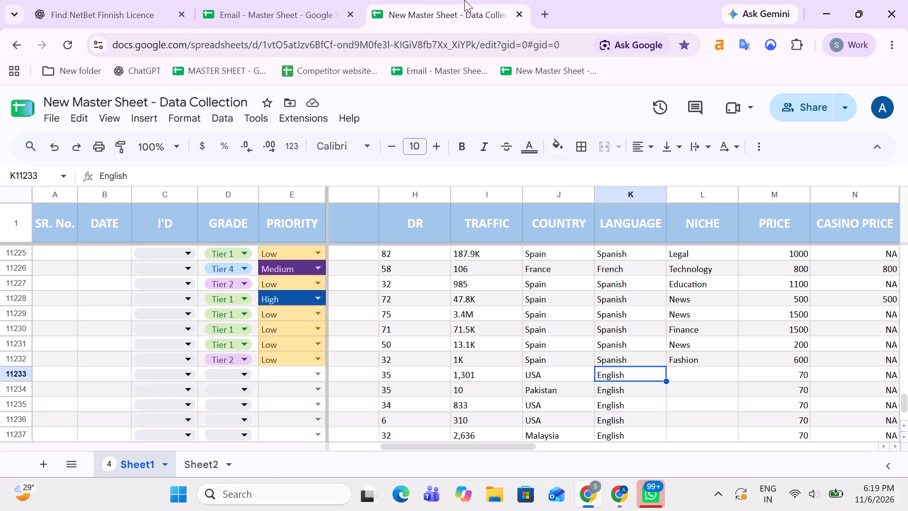
pyautogui.click(204, 462)
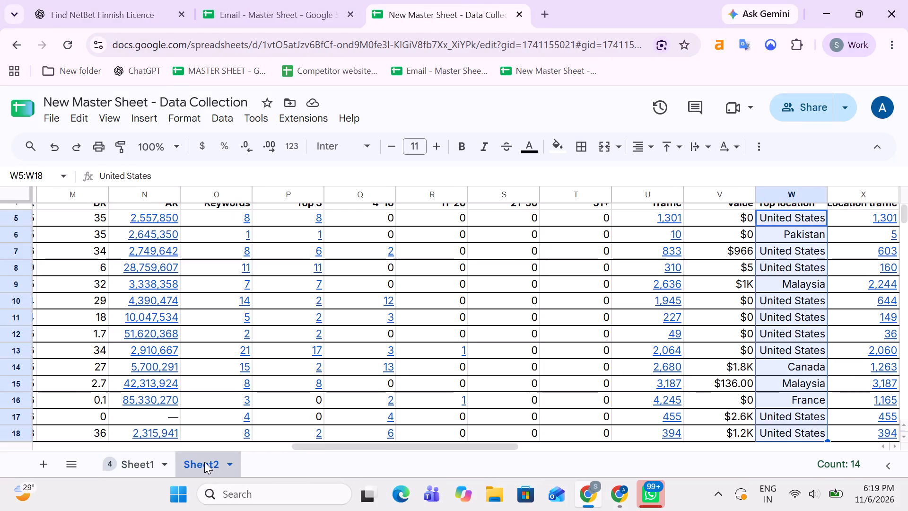
pyautogui.hotkey('ctrl', 'a')
pyautogui.press('Delete')
# Paste the copied website, niche, country and language table into Sheet2 starting at cell A1.
pyautogui.press('Left')
pyautogui.press('Left')
pyautogui.press('Left')
pyautogui.press('Left')
pyautogui.press('Left')
pyautogui.press('Left')
pyautogui.press('Left')
pyautogui.press('Left')
pyautogui.press('Left')
pyautogui.press('Left')
pyautogui.press('Left')
pyautogui.press('Left')
pyautogui.press('Left')
pyautogui.press('Left')
pyautogui.press('Left')
pyautogui.press('Left')
pyautogui.press('Left')
pyautogui.press('Left')
pyautogui.press('Left')
pyautogui.press('Left')
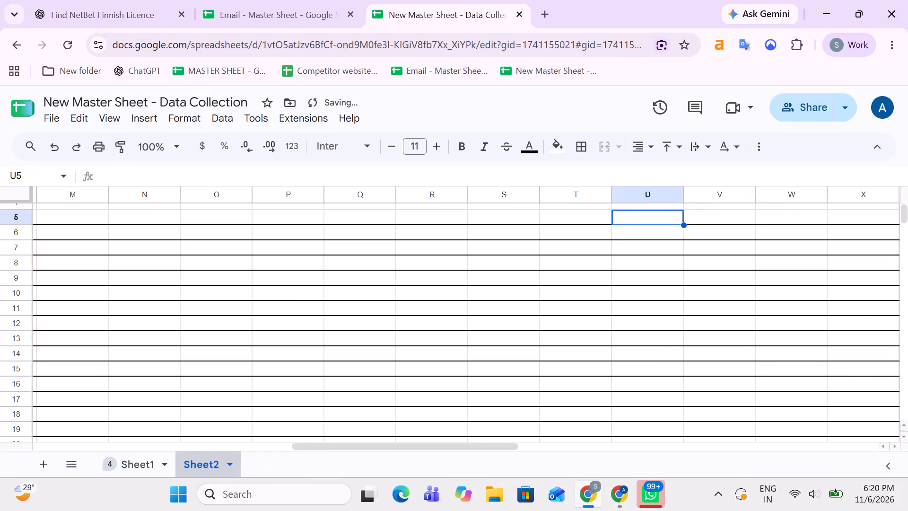
pyautogui.hotkey('ctrl', 'Up')
pyautogui.press('Up')
pyautogui.press('Up')
pyautogui.hotkey('ctrl', 'Up')
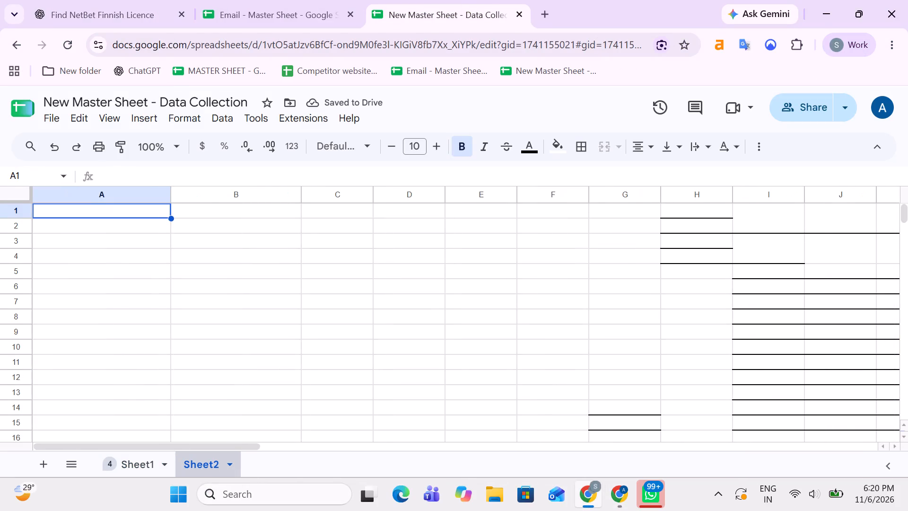
pyautogui.hotkey('ctrl', 'v')
# Copy the niches from Sheet2, Parenting through Home Decor, into Sheet1's NICHE column from L11233 as values only.
pyautogui.press('Down')
pyautogui.press('Right')
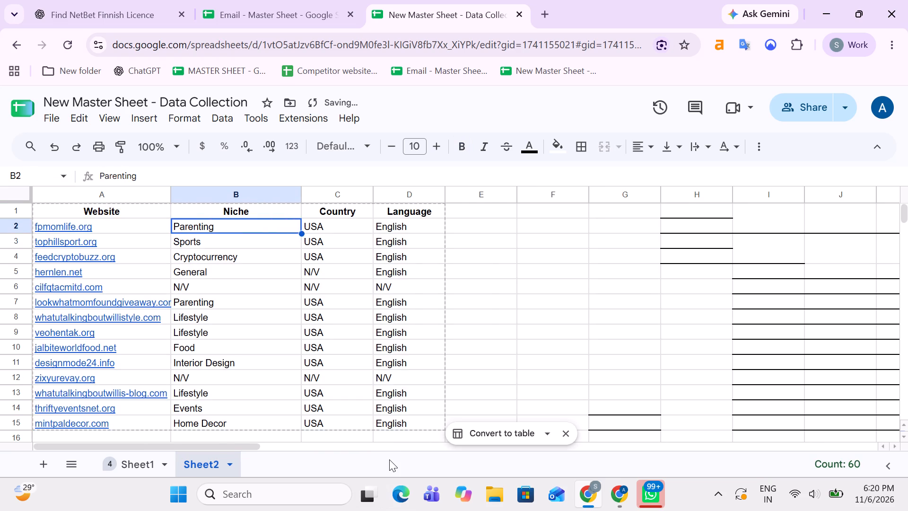
pyautogui.hotkey('ctrl', 'shift', 'Down')
pyautogui.hotkey('ctrl', 'c')
pyautogui.click(133, 465)
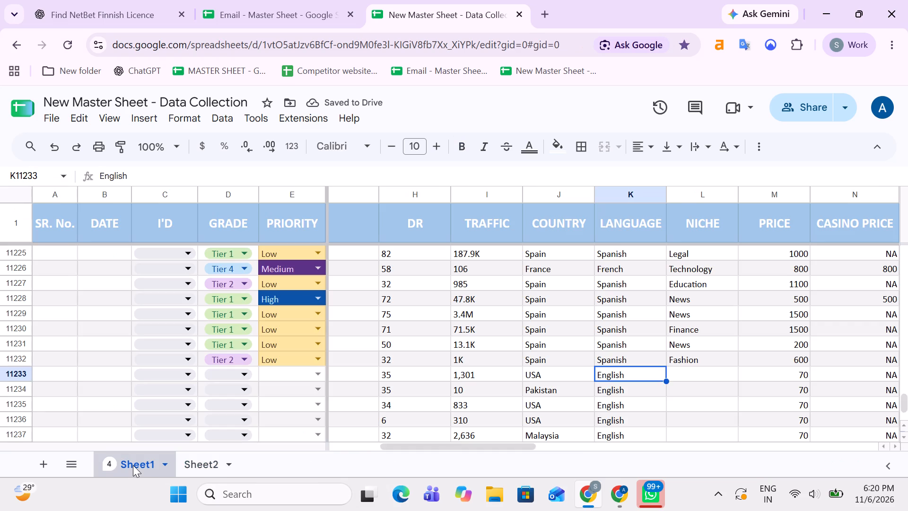
pyautogui.press('Up')
pyautogui.press('Up')
pyautogui.press('Down')
pyautogui.press('Down')
pyautogui.press('Right')
pyautogui.hotkey('ctrl', 'v')
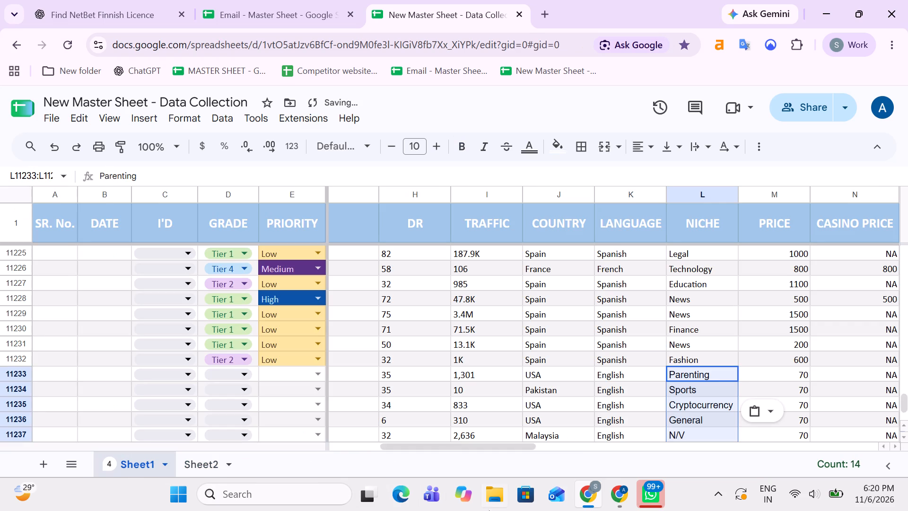
pyautogui.click(763, 414)
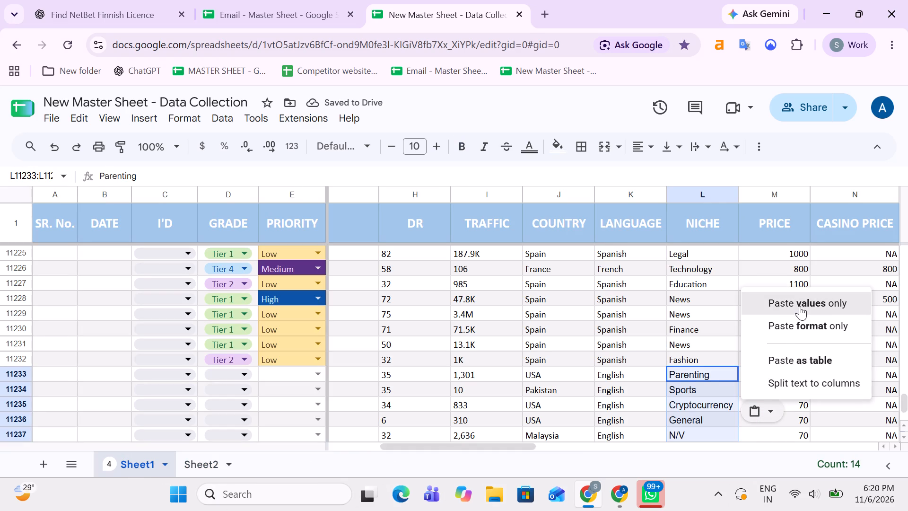
pyautogui.click(800, 306)
# Open zixyurevay.org from the WEBSITE column in the browser and look through its homepage to judge its niche.
pyautogui.scroll(-3, 800, 312)
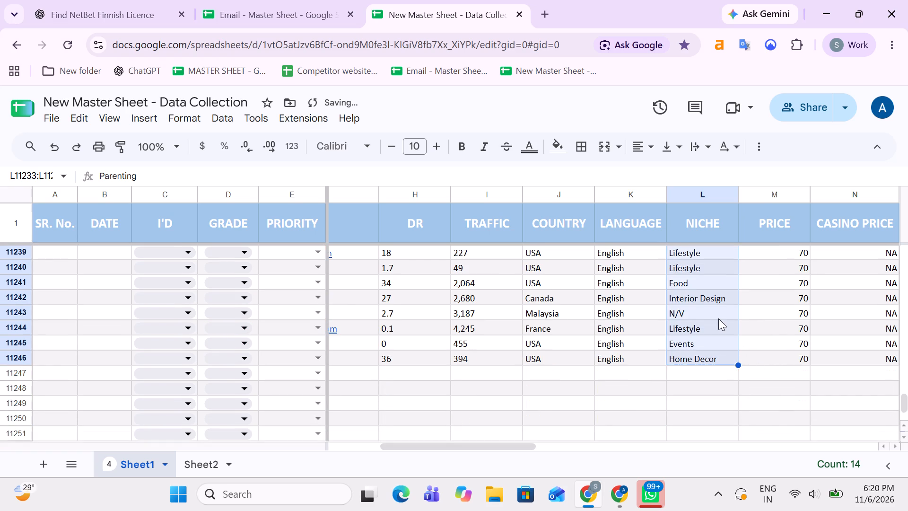
pyautogui.click(718, 318)
pyautogui.press('Left')
pyautogui.press('Left')
pyautogui.press('Left')
pyautogui.press('Left')
pyautogui.press('Left')
pyautogui.press('Left')
pyautogui.press('Left')
pyautogui.press('Right')
pyautogui.press('Right')
pyautogui.press('Right')
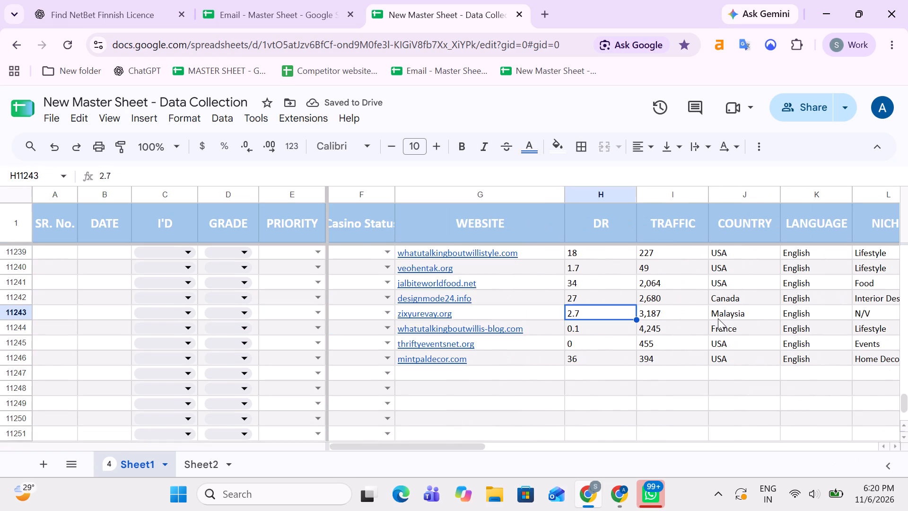
pyautogui.press('Left')
pyautogui.press('Right')
pyautogui.press('Right')
pyautogui.press('Right')
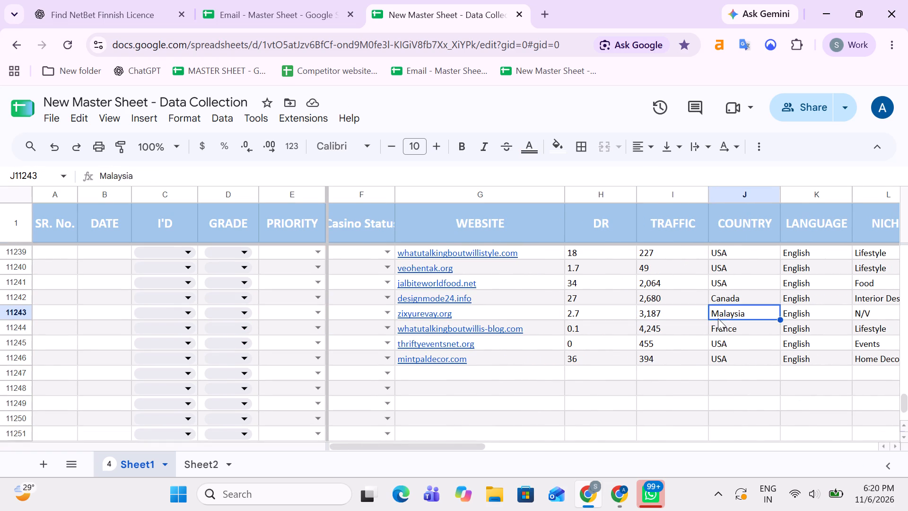
pyautogui.press('Right')
pyautogui.press('Right')
pyautogui.press('Left')
pyautogui.press('Right')
pyautogui.press('Left')
pyautogui.press('Left')
pyautogui.press('Left')
pyautogui.press('Left')
pyautogui.press('Left')
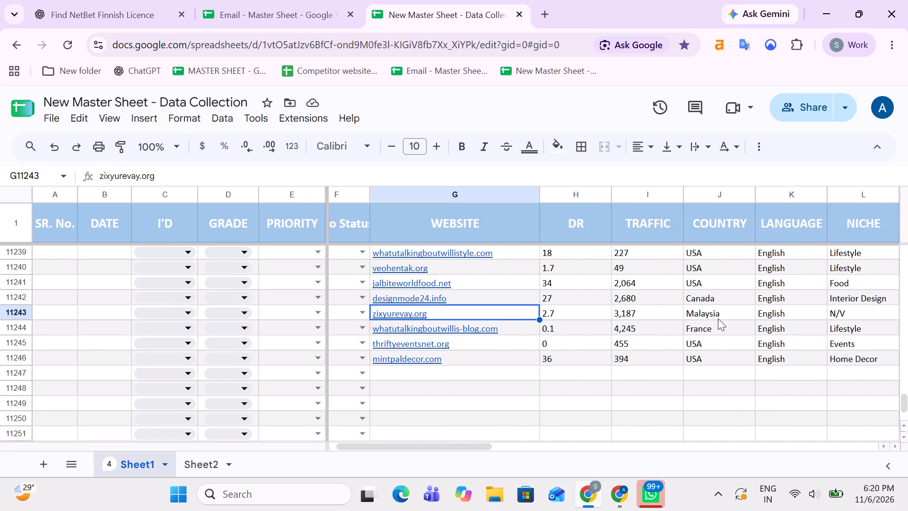
pyautogui.hotkey('ctrl', 'c')
pyautogui.click(550, 17)
pyautogui.hotkey('ctrl', 'v')
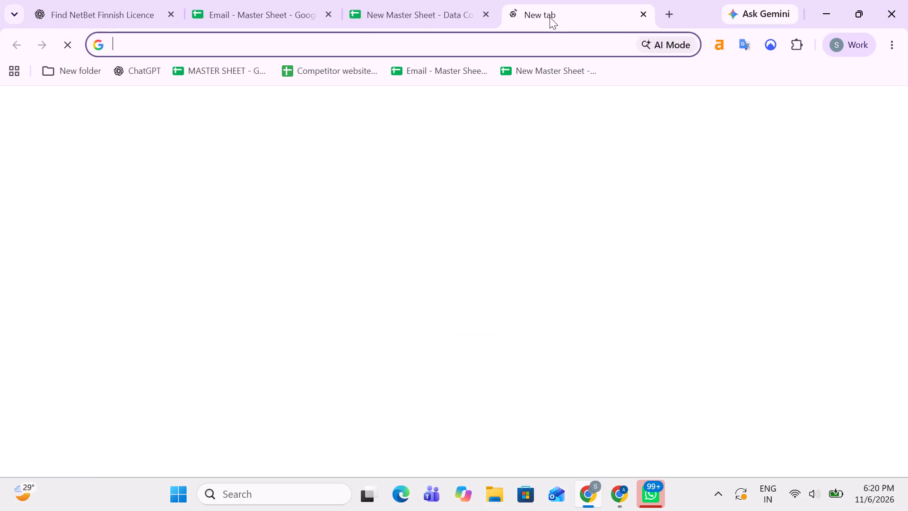
pyautogui.press('Return')
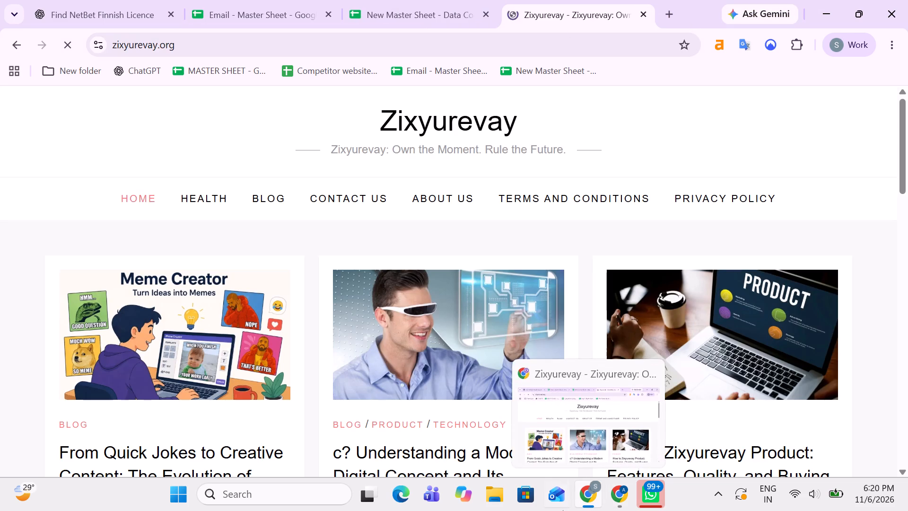
pyautogui.scroll(-14, 541, 510)
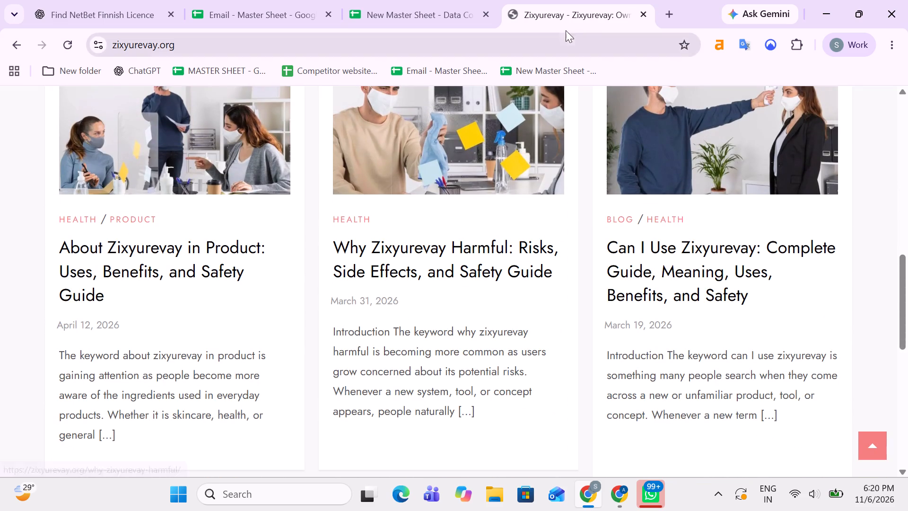
pyautogui.click(646, 15)
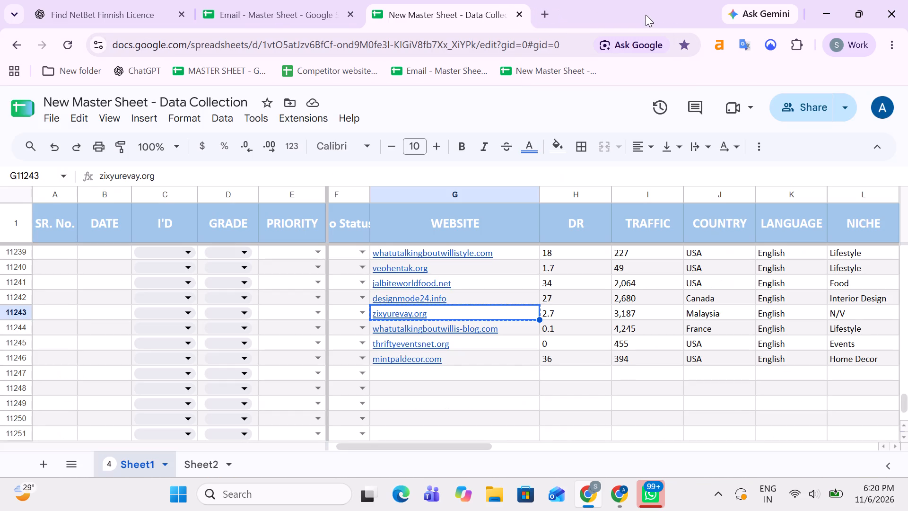
# Set the NICHE of zixyurevay.org in row 11243 to Informational.
pyautogui.press('Right')
pyautogui.press('Right')
pyautogui.press('Right')
pyautogui.press('Right')
pyautogui.press('Right')
pyautogui.press('Right')
pyautogui.press('Left')
pyautogui.write('inf')
pyautogui.press('Right')
pyautogui.press('Left')
# Open cilfqtacmitd.com from the WEBSITE column in the browser and look through its homepage to judge its niche.
pyautogui.press('Up')
pyautogui.press('Up')
pyautogui.press('Up')
pyautogui.press('Up')
pyautogui.press('Up')
pyautogui.press('Up')
pyautogui.press('Up')
pyautogui.press('Up')
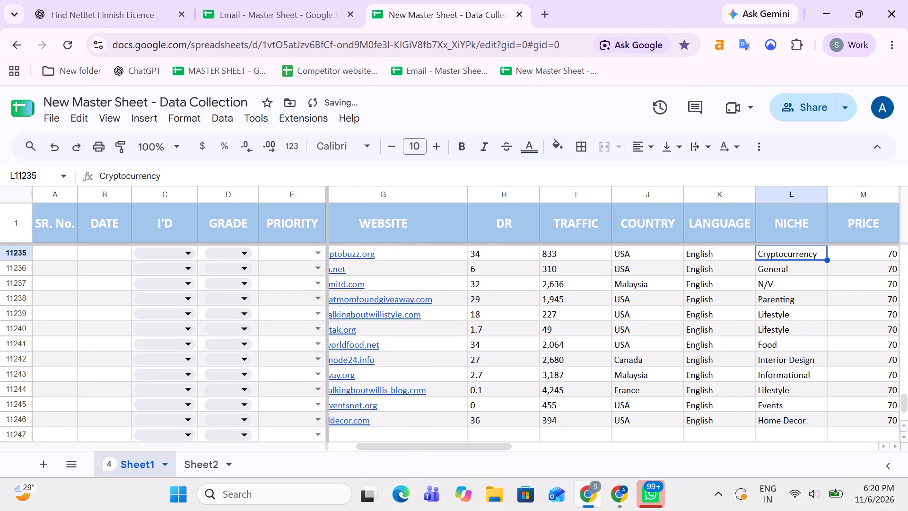
pyautogui.press('Down')
pyautogui.press('Down')
pyautogui.press('Left')
pyautogui.press('Left')
pyautogui.press('Left')
pyautogui.press('Left')
pyautogui.press('Left')
pyautogui.press('Left')
pyautogui.press('Left')
pyautogui.press('Right')
pyautogui.press('Right')
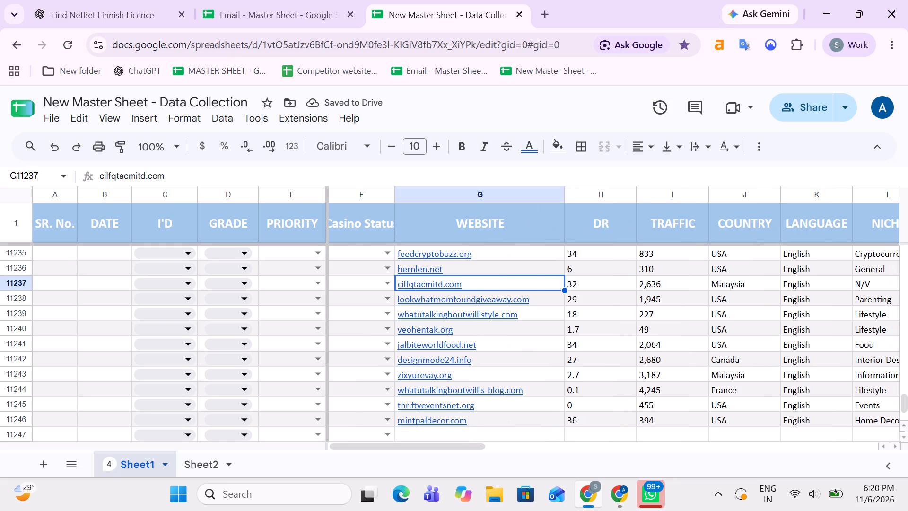
pyautogui.hotkey('ctrl', 'c')
pyautogui.click(547, 10)
pyautogui.hotkey('ctrl', 'v')
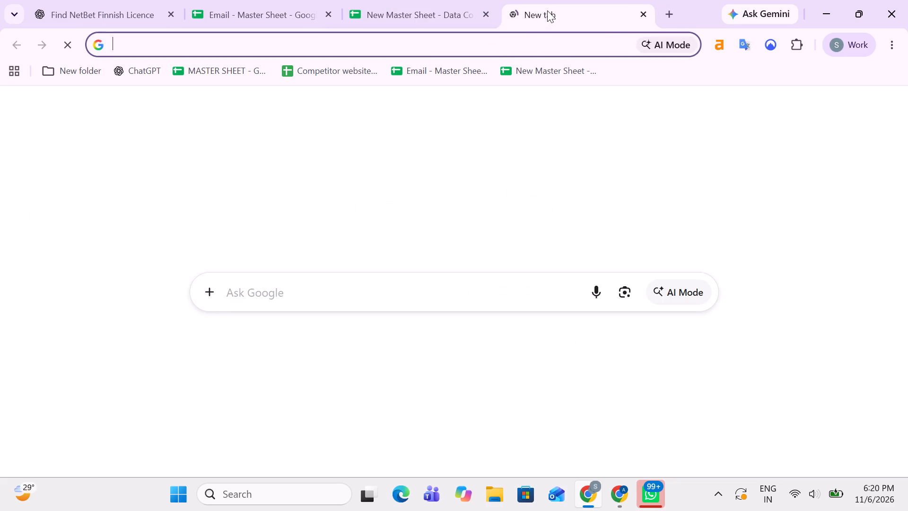
pyautogui.press('Return')
pyautogui.scroll(-3, 648, 278)
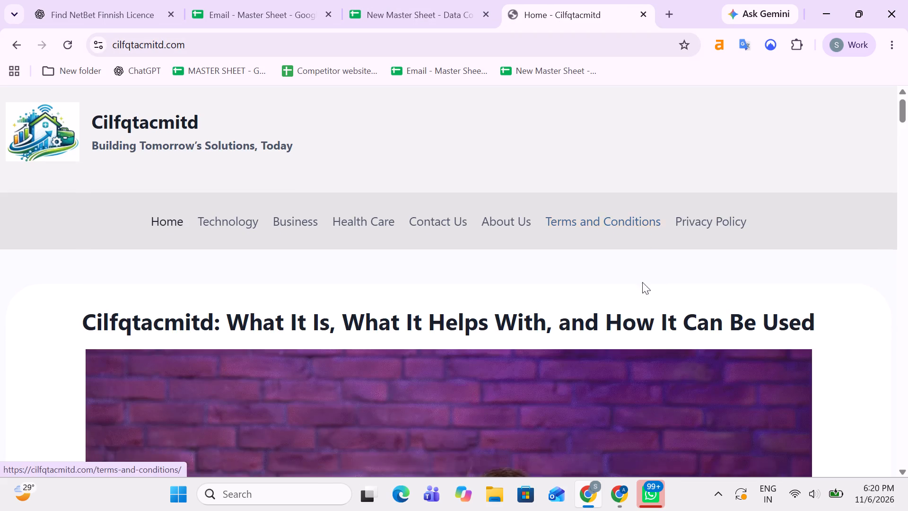
pyautogui.scroll(-2, 642, 282)
pyautogui.scroll(-13, 619, 318)
pyautogui.scroll(-14, 601, 330)
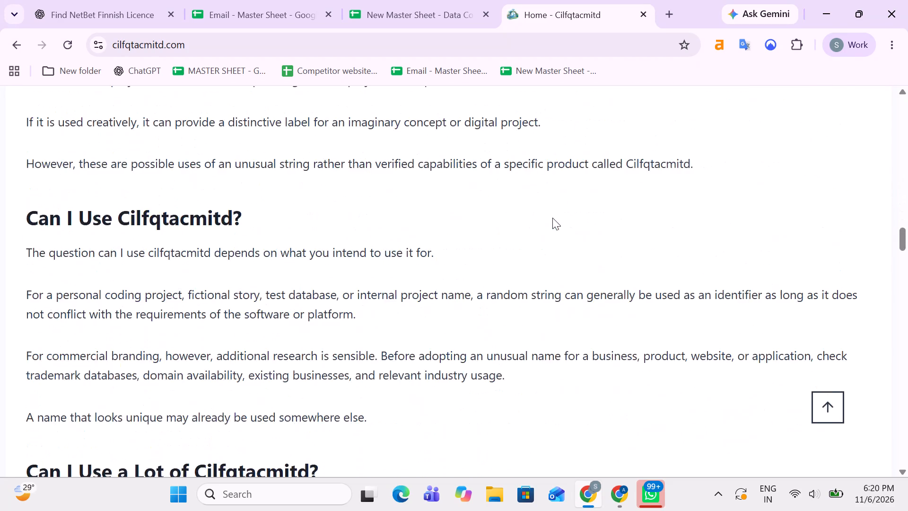
pyautogui.scroll(-17, 552, 218)
pyautogui.click(646, 13)
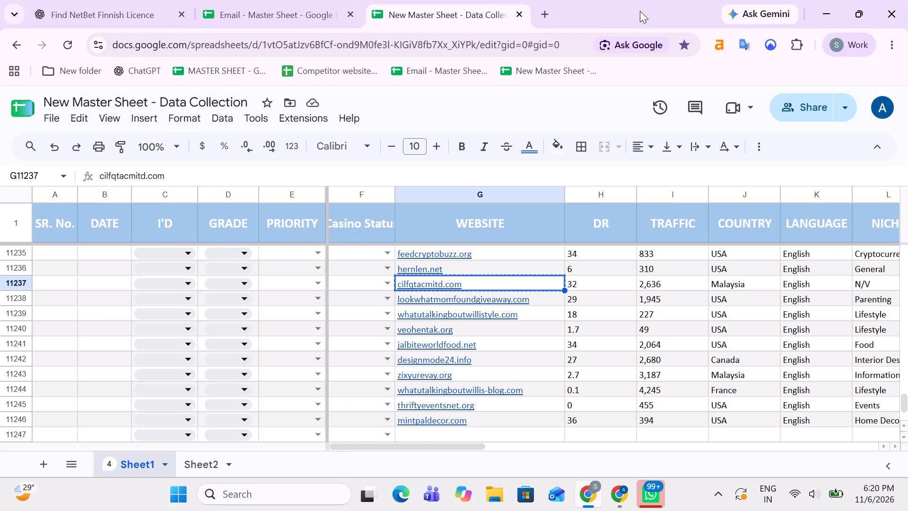
# Set the NICHE of cilfqtacmitd.com in row 11237 to Informational.
pyautogui.press('Right')
pyautogui.press('Right')
pyautogui.press('Right')
pyautogui.press('Right')
pyautogui.press('Right')
pyautogui.write('in')
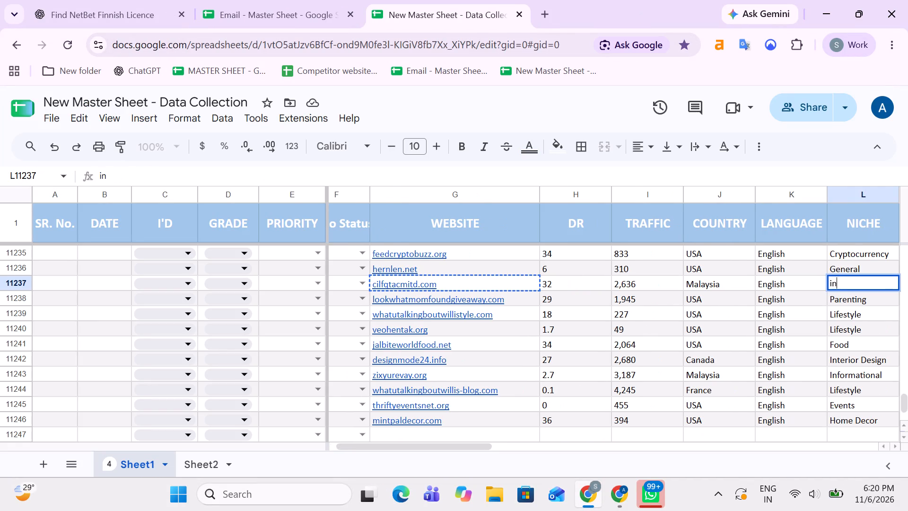
pyautogui.press('f')
pyautogui.press('Right')
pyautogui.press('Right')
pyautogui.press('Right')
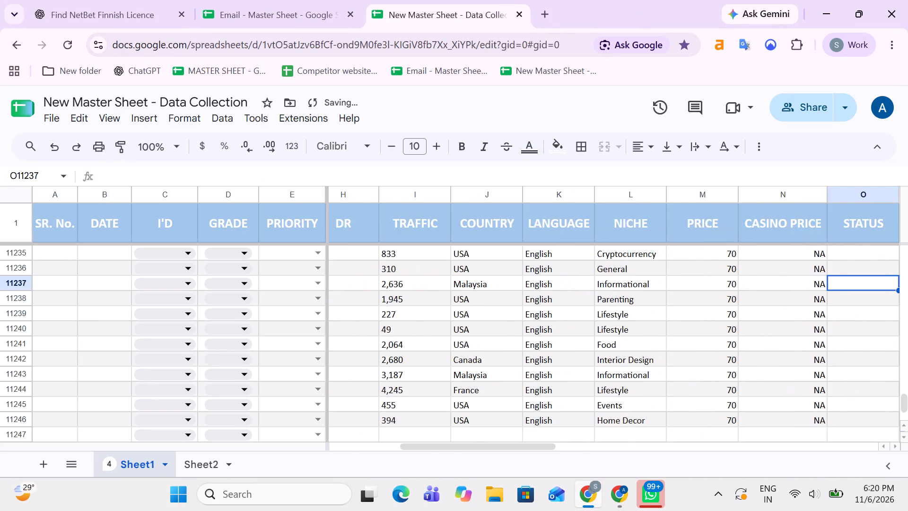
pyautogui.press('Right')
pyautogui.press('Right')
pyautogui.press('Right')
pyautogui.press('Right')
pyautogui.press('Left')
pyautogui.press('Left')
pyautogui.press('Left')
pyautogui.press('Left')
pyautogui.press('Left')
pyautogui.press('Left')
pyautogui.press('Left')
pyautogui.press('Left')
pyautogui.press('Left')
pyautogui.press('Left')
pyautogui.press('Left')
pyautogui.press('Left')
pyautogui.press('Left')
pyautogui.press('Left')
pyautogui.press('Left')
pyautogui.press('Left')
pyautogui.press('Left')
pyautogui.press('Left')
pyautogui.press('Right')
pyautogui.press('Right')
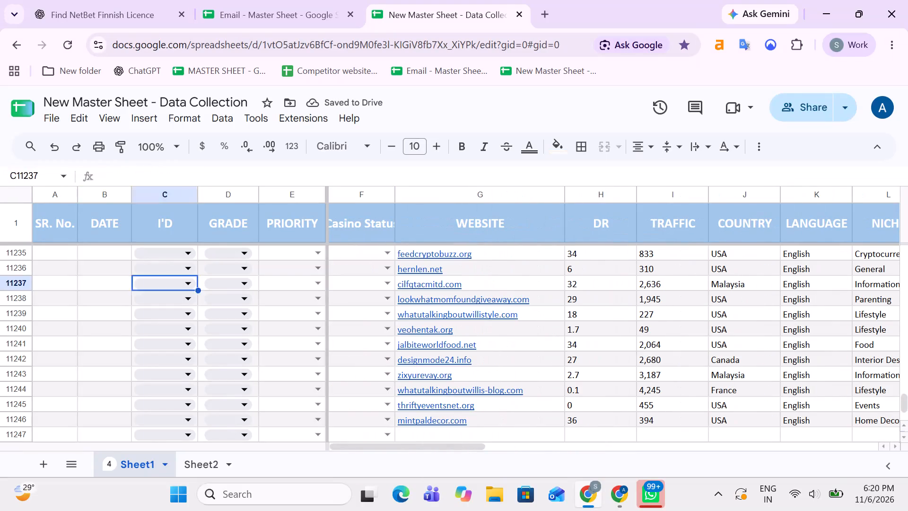
# Set the PRIORITY of fpmomlife.org in row 11233 to Low.
pyautogui.press('Right')
pyautogui.press('Right')
pyautogui.press('Right')
pyautogui.press('Right')
pyautogui.press('Up')
pyautogui.press('Up')
pyautogui.press('Up')
pyautogui.press('Up')
pyautogui.press('Up')
pyautogui.press('Up')
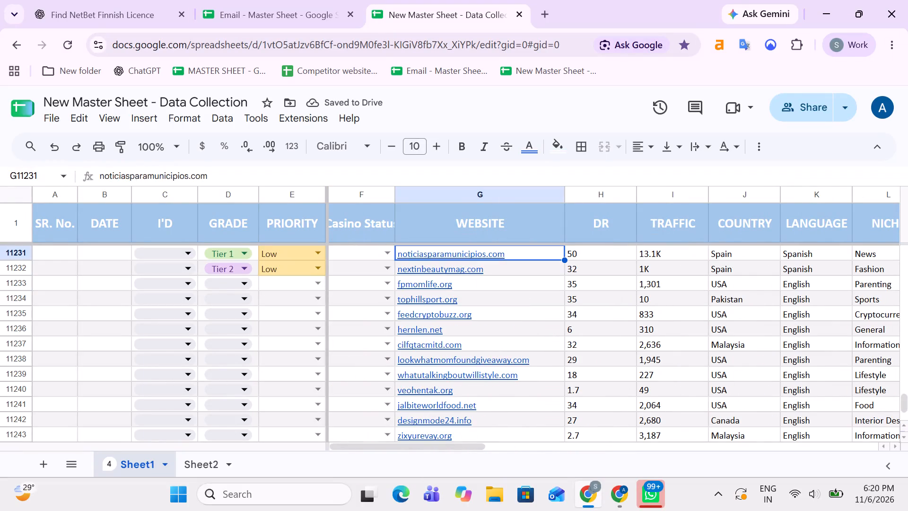
pyautogui.press('Down')
pyautogui.press('Down')
pyautogui.press('Down')
pyautogui.press('Left')
pyautogui.press('Up')
pyautogui.press('Right')
pyautogui.press('Left')
pyautogui.press('Left')
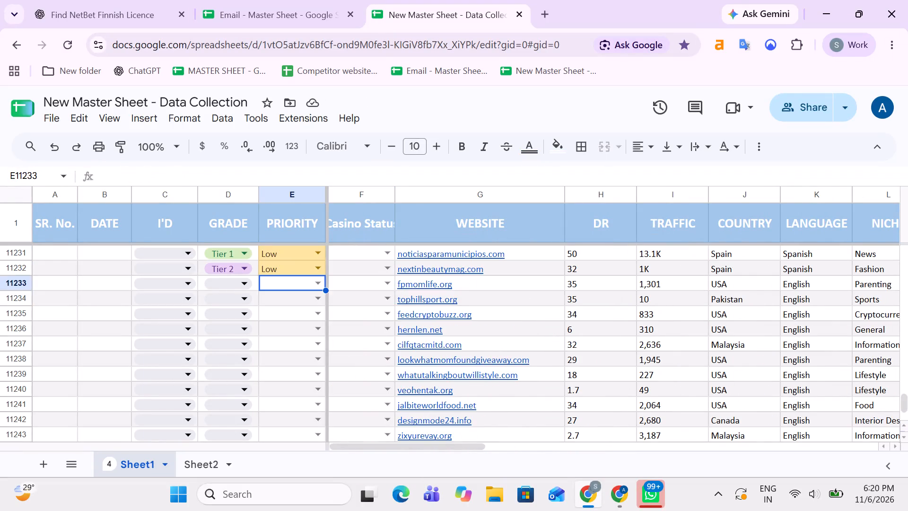
pyautogui.press('l')
pyautogui.press('Down')
pyautogui.press('Return')
pyautogui.press('Up')
pyautogui.press('Right')
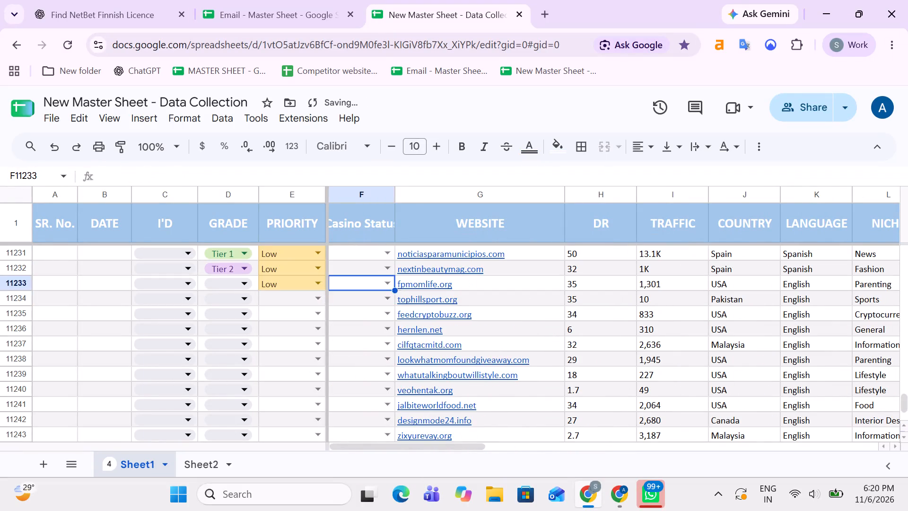
# Copy the Low priority from E11233 to the remaining new sites, from tophillsport.org through mintpaldecor.com (E11234 to E11246).
pyautogui.press('Left')
pyautogui.hotkey('ctrl', 'c')
pyautogui.press('Right')
pyautogui.press('Right')
pyautogui.hotkey('ctrl', 'Down')
pyautogui.press('Down')
pyautogui.press('Up')
pyautogui.press('Up')
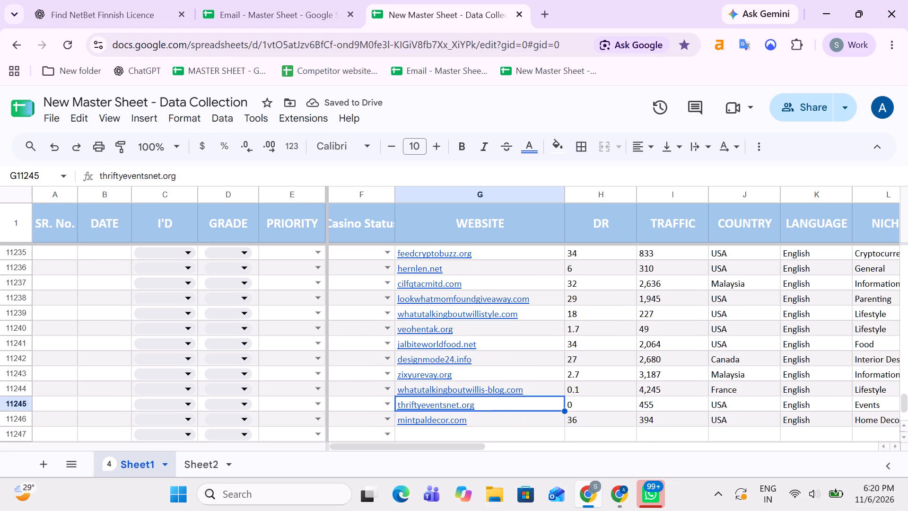
pyautogui.press('Left')
pyautogui.press('Left')
pyautogui.press('Down')
pyautogui.press('Right')
pyautogui.press('Left')
pyautogui.hotkey('ctrl', 'v')
pyautogui.hotkey('ctrl', 'shift', 'Up')
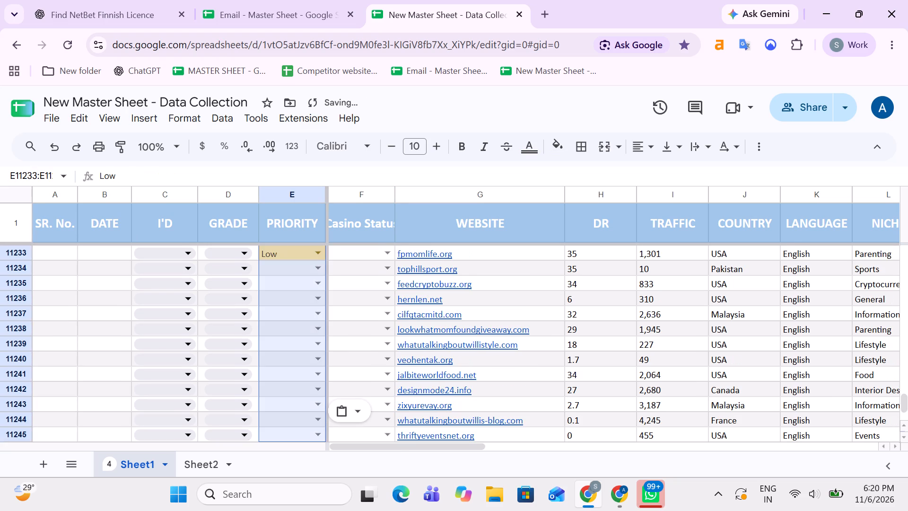
pyautogui.hotkey('shift', 'Down')
pyautogui.hotkey('ctrl', 'v')
pyautogui.press('Up')
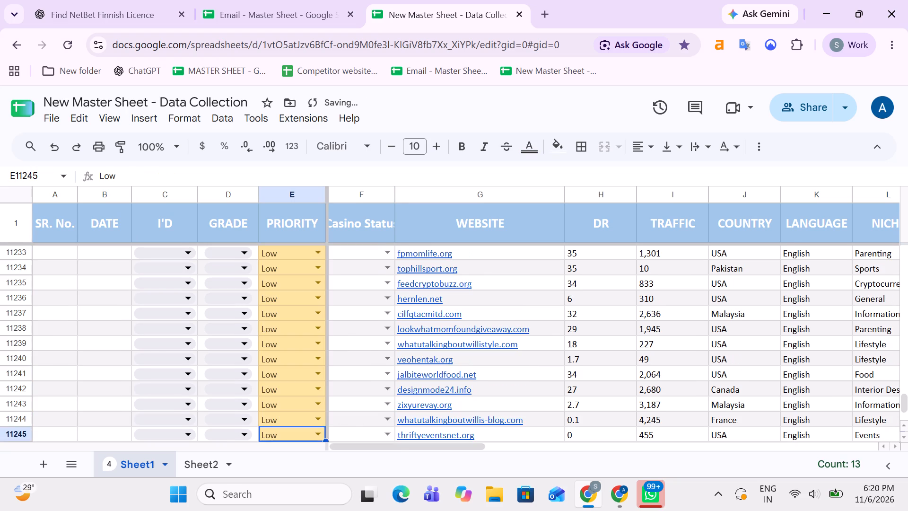
# Set the GRADE of fpmomlife.org in row 11233 to Tier 2.
pyautogui.press('Up')
pyautogui.press('Up')
pyautogui.press('Up')
pyautogui.press('Up')
pyautogui.press('Up')
pyautogui.press('Up')
pyautogui.press('Up')
pyautogui.press('Up')
pyautogui.press('Up')
pyautogui.press('Up')
pyautogui.press('Up')
pyautogui.press('Up')
pyautogui.press('Up')
pyautogui.press('Up')
pyautogui.press('Down')
pyautogui.press('Down')
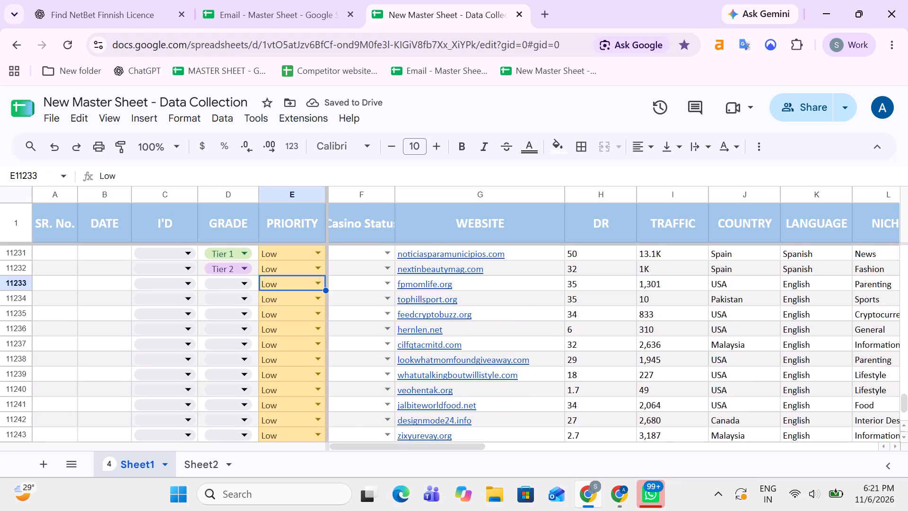
pyautogui.press('Up')
pyautogui.press('Down')
pyautogui.press('Left')
pyautogui.press('Right')
pyautogui.press('Right')
pyautogui.press('Right')
pyautogui.press('Right')
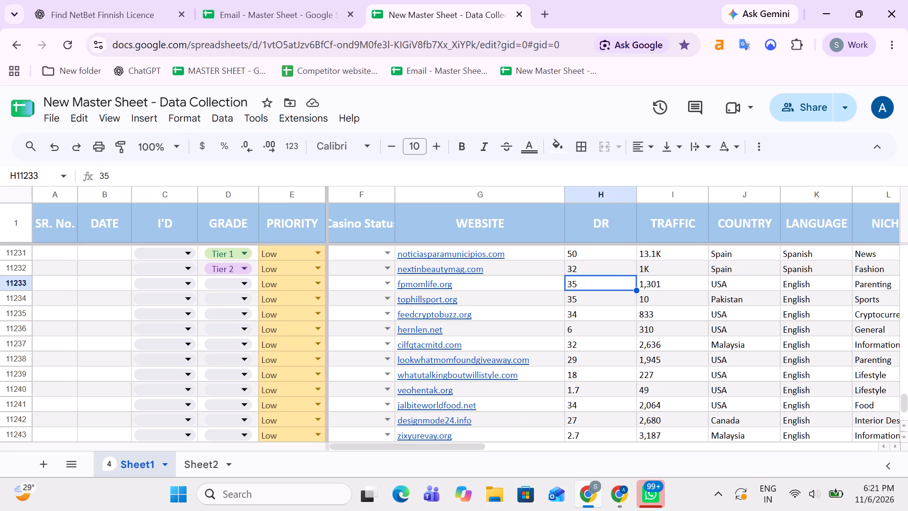
pyautogui.press('Right')
pyautogui.press('Left')
pyautogui.press('Left')
pyautogui.press('Left')
pyautogui.press('Left')
pyautogui.press('Left')
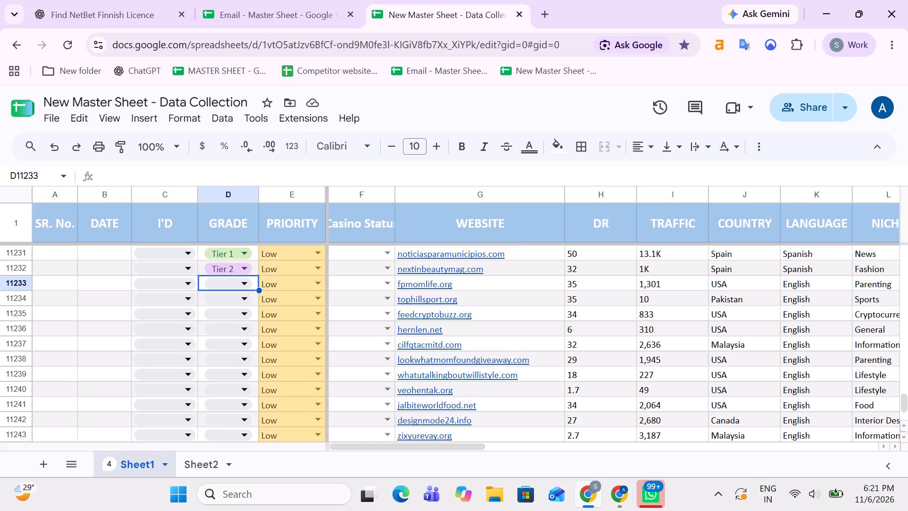
pyautogui.press('t')
pyautogui.press('Down')
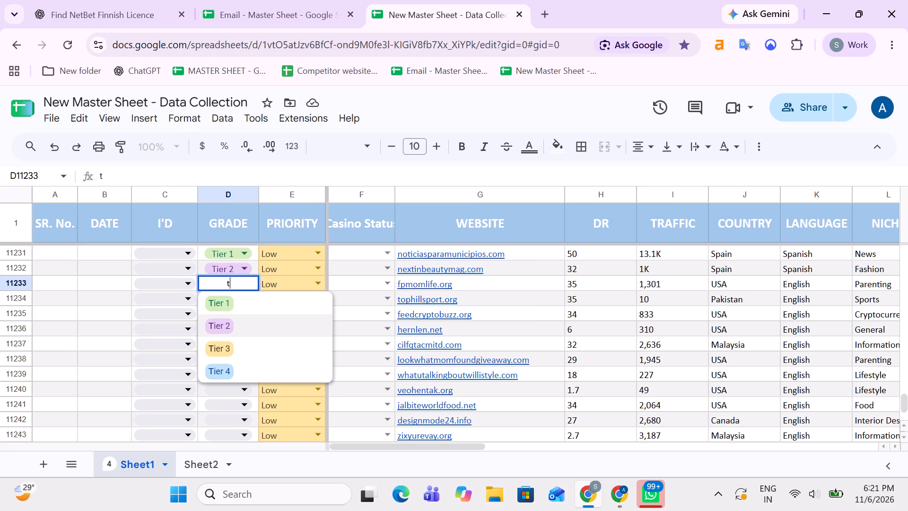
pyautogui.press('Right')
pyautogui.press('Return')
# Check the DR and traffic of tophillsport.org in row 11234 and set its GRADE to Tier 4.
pyautogui.press('Right')
pyautogui.press('Right')
pyautogui.press('Right')
pyautogui.press('Right')
pyautogui.press('Right')
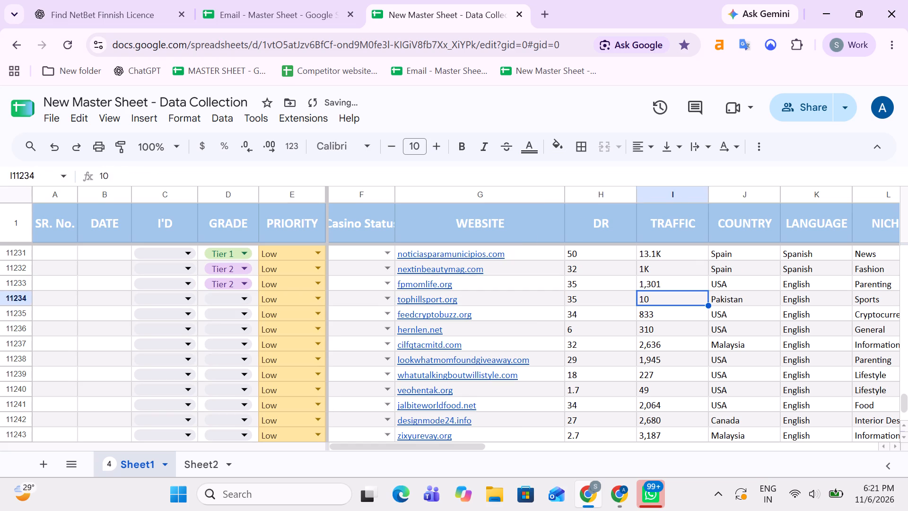
pyautogui.press('Left')
pyautogui.press('Left')
pyautogui.press('Left')
pyautogui.press('Left')
pyautogui.press('Left')
pyautogui.press('t')
pyautogui.press('Up')
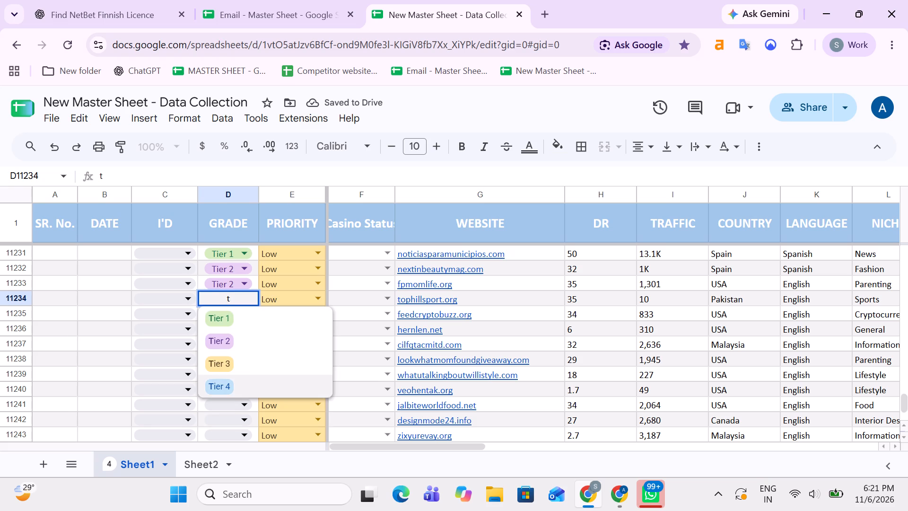
pyautogui.press('Return')
# Set the GRADE of feedcryptobuzz.org in row 11235 to Tier 2.
pyautogui.press('Right')
pyautogui.press('Right')
pyautogui.press('Right')
pyautogui.press('Right')
pyautogui.press('Left')
pyautogui.press('Left')
pyautogui.press('Left')
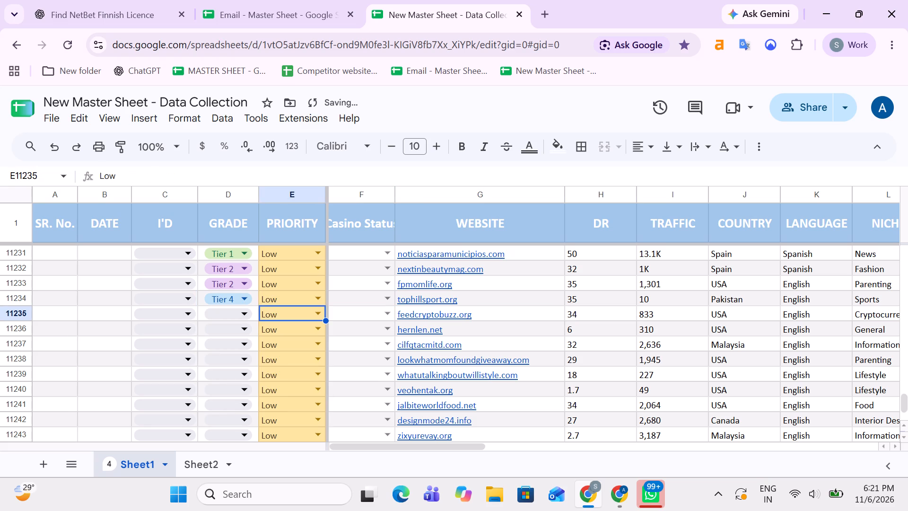
pyautogui.press('Left')
pyautogui.press('t')
pyautogui.press('Up')
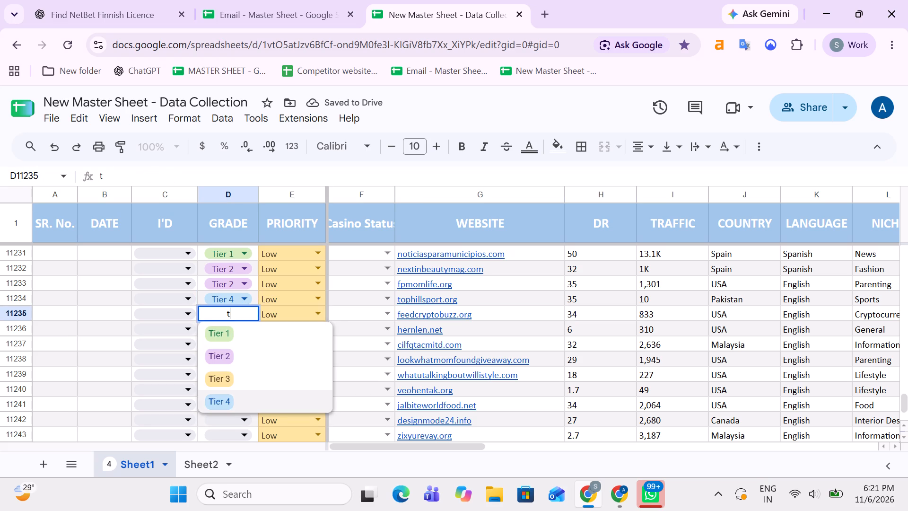
pyautogui.press('Up')
pyautogui.press('Up')
pyautogui.press('Return')
# Set the GRADE of hernlen.net in row 11236 to Tier 4.
pyautogui.press('Right')
pyautogui.press('Right')
pyautogui.press('Right')
pyautogui.press('Right')
pyautogui.press('Left')
pyautogui.press('Left')
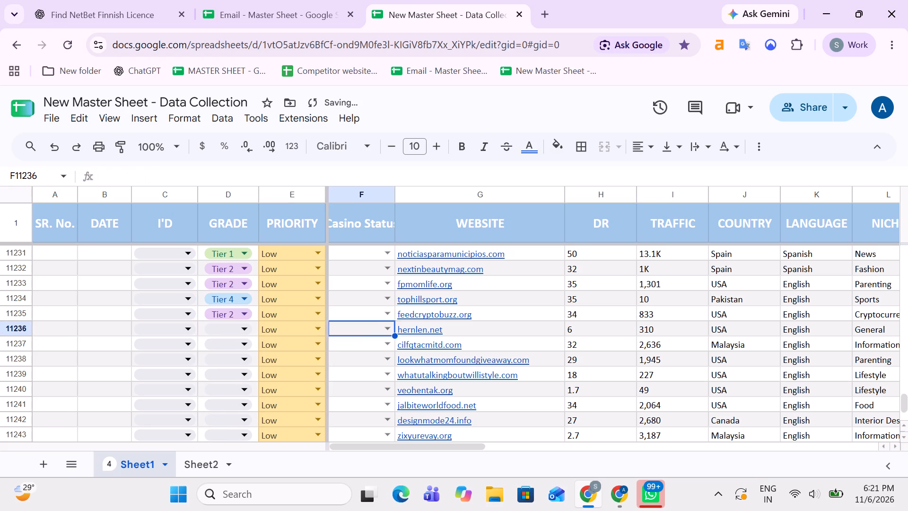
pyautogui.press('Left')
pyautogui.press('Left')
pyautogui.press('t')
pyautogui.press('Up')
pyautogui.press('Return')
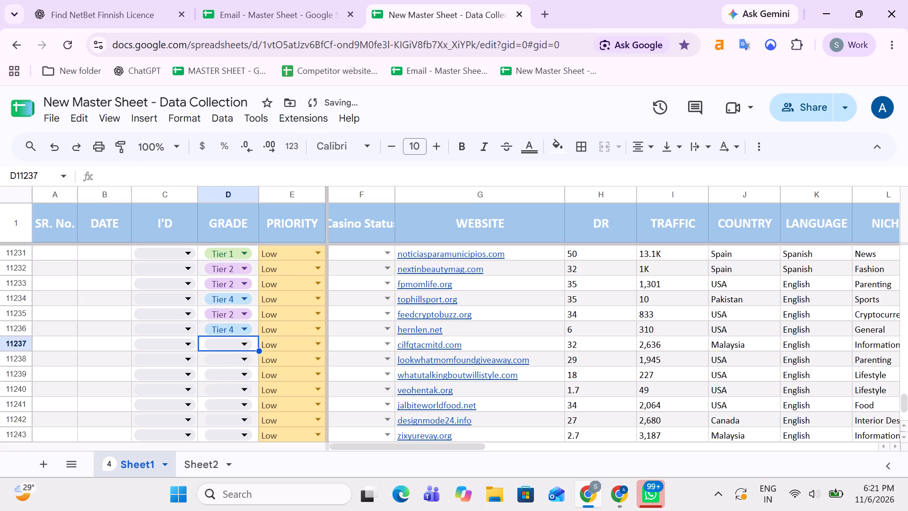
# Check the metrics of cilfqtacmitd.com in row 11237 and set its GRADE to Tier 2.
pyautogui.press('Right')
pyautogui.press('Right')
pyautogui.press('Right')
pyautogui.press('Right')
pyautogui.press('Right')
pyautogui.press('Left')
pyautogui.press('Left')
pyautogui.press('Left')
pyautogui.press('Left')
pyautogui.press('Left')
pyautogui.press('t')
pyautogui.press('Up')
pyautogui.press('Up')
pyautogui.press('Up')
pyautogui.press('Return')
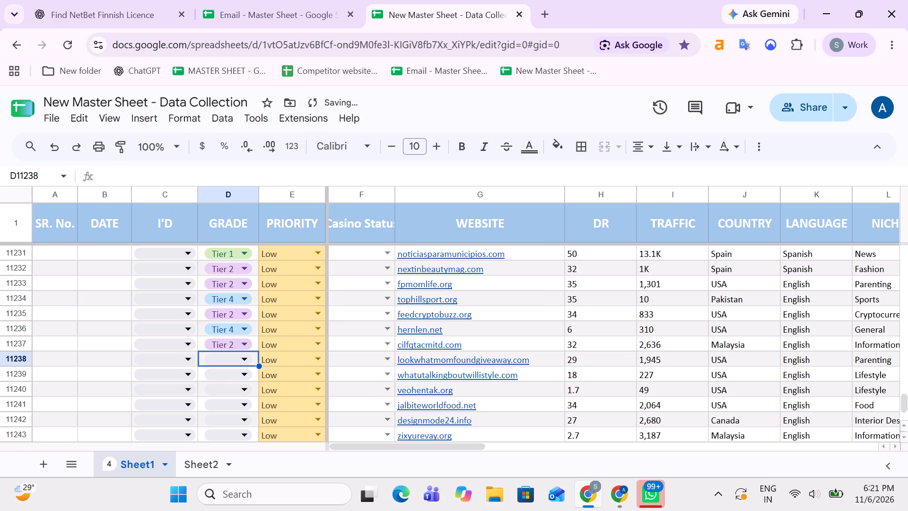
# Set the GRADE of lookwhatmomfoundgiveaway.com in row 11238 to Tier 3.
pyautogui.press('t')
pyautogui.press('Up')
pyautogui.press('Up')
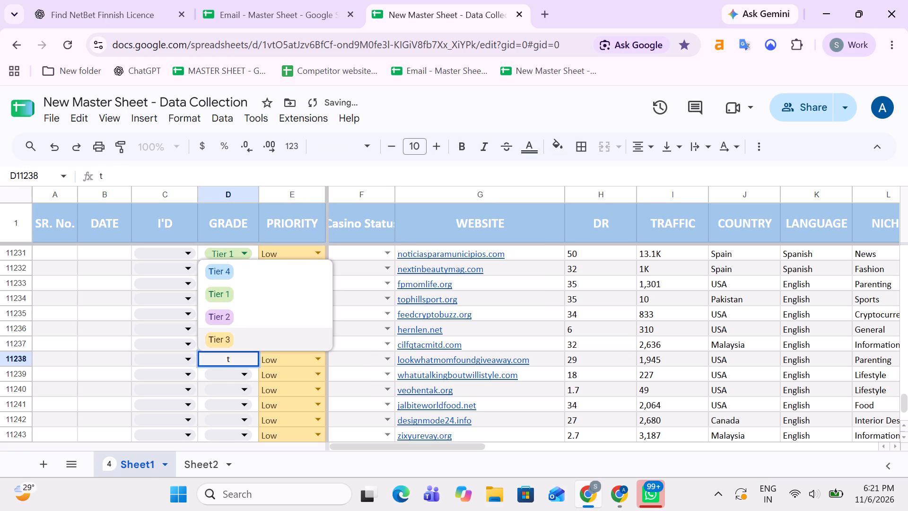
pyautogui.press('Return')
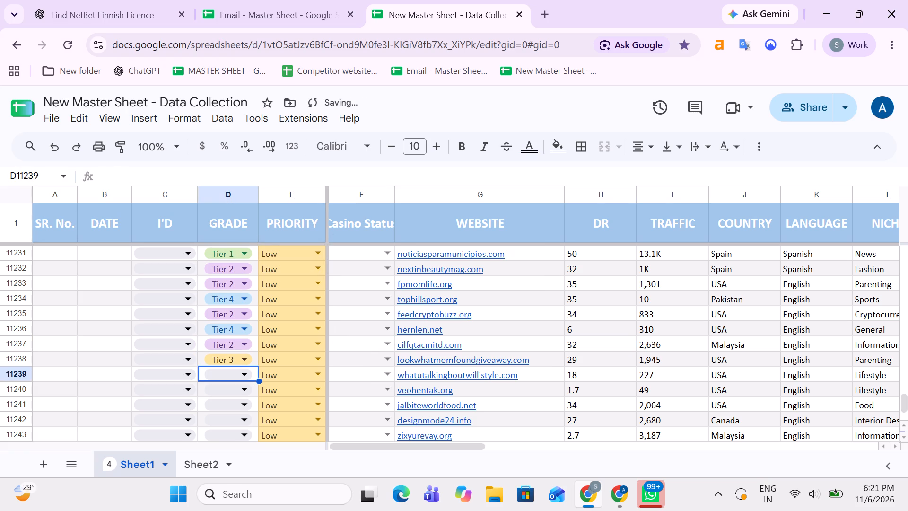
# Set the GRADE of whatutalkingboutwillistyle.com and veohentak.org in rows 11239 and 11240 to Tier 4.
pyautogui.press('t')
pyautogui.press('Up')
pyautogui.press('Return')
pyautogui.press('Right')
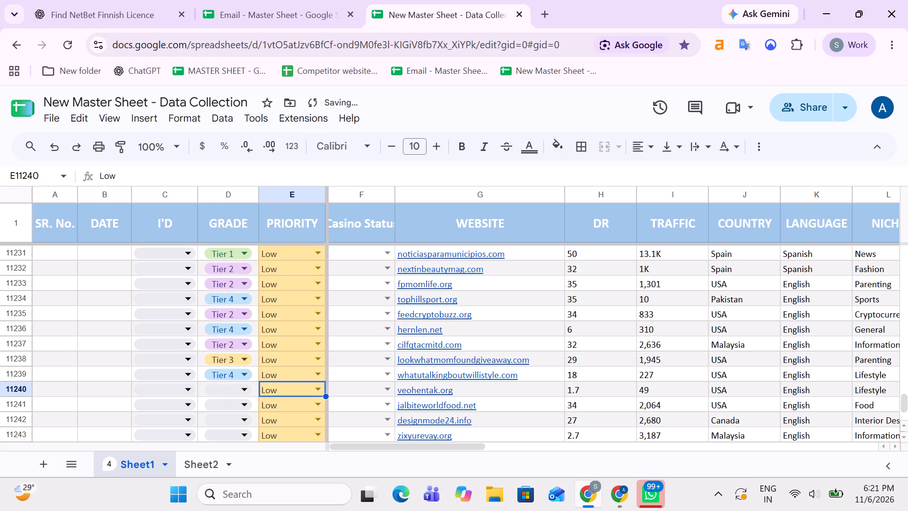
pyautogui.press('Left')
pyautogui.press('t')
pyautogui.press('Up')
pyautogui.press('Return')
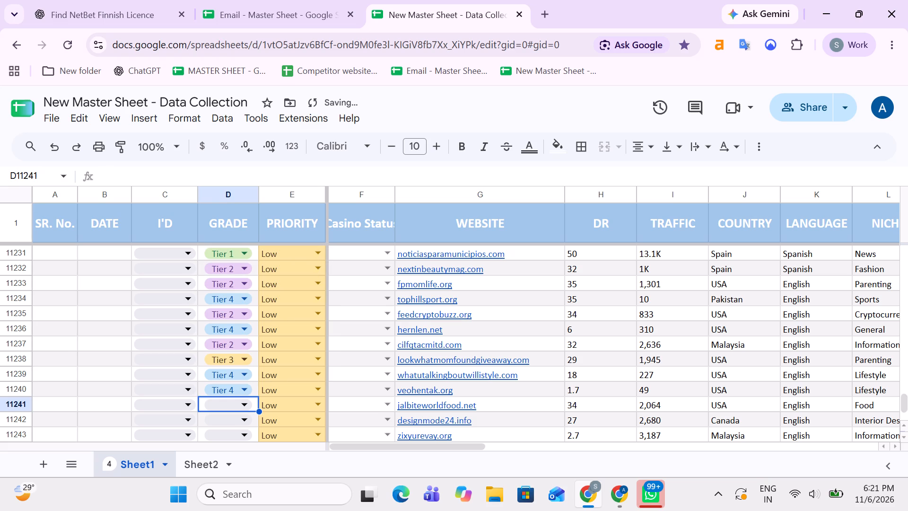
# Set the GRADE of jalbiteworldfood.net in row 11241 to Tier 2.
pyautogui.press('t')
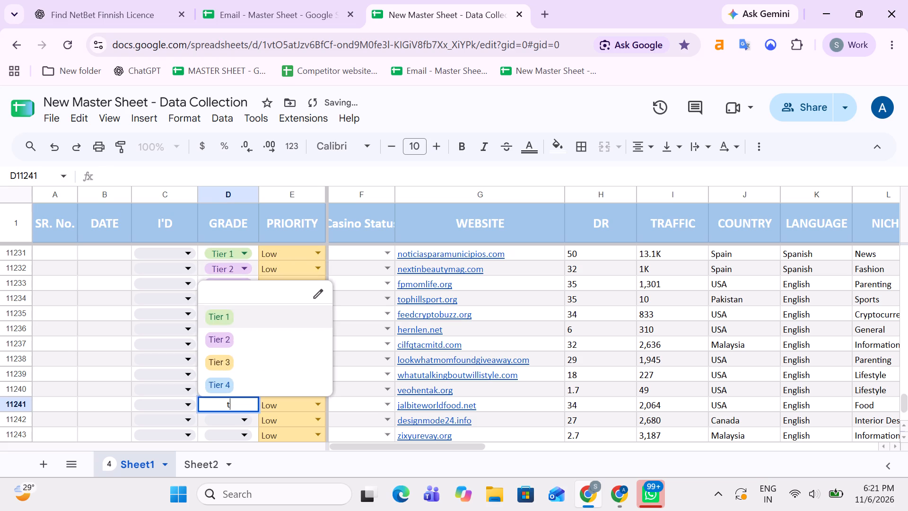
pyautogui.press('Up')
pyautogui.press('Up')
pyautogui.press('Up')
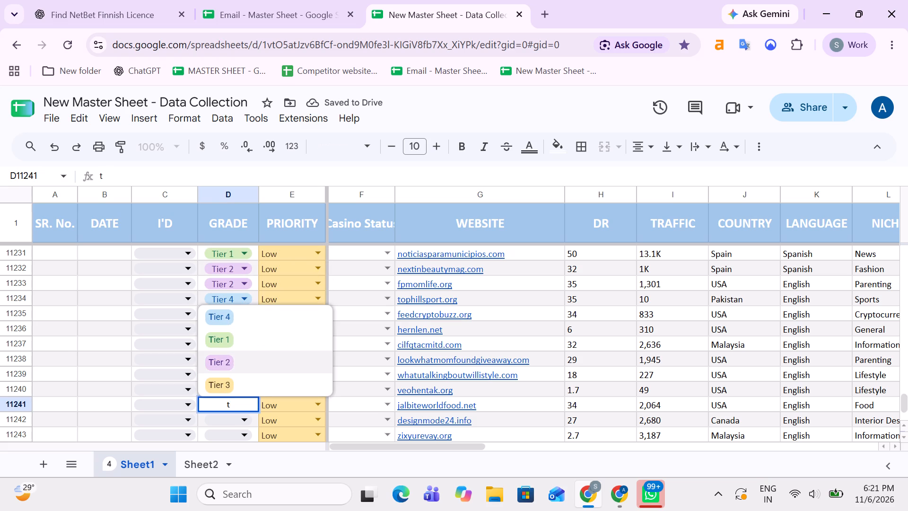
pyautogui.press('Return')
# Set the GRADE of designmode24.info in row 11242 to Tier 3.
pyautogui.press('t')
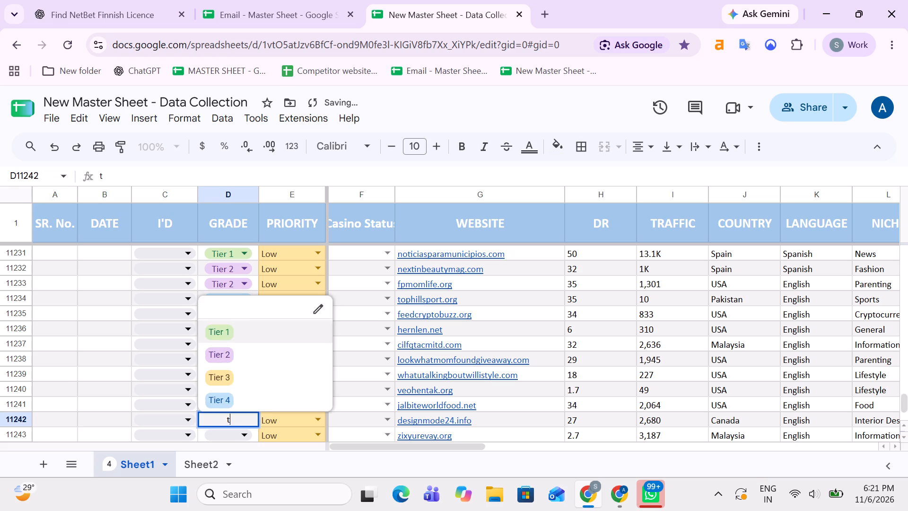
pyautogui.press('Up')
pyautogui.press('Up')
pyautogui.press('Return')
pyautogui.press('Up')
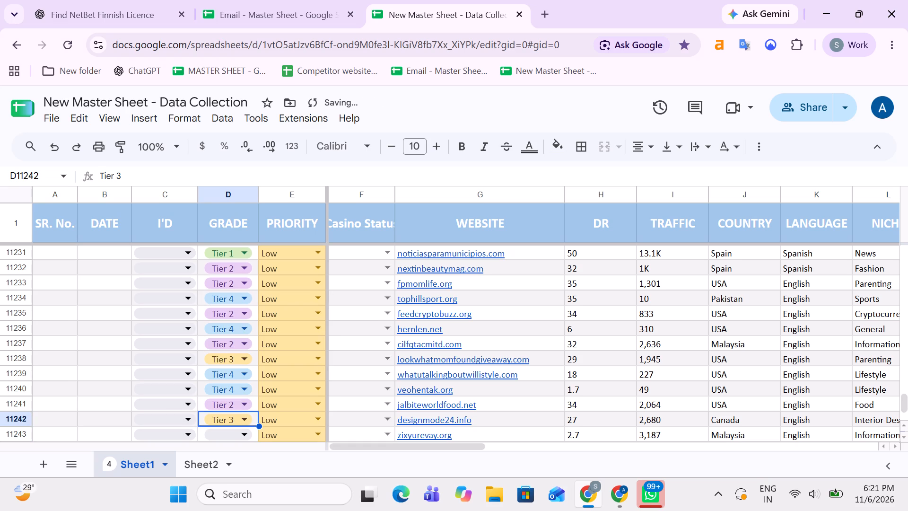
# Set the GRADE of zixyurevay.org in row 11243 to Tier 4.
pyautogui.press('Down')
pyautogui.press('t')
pyautogui.press('Up')
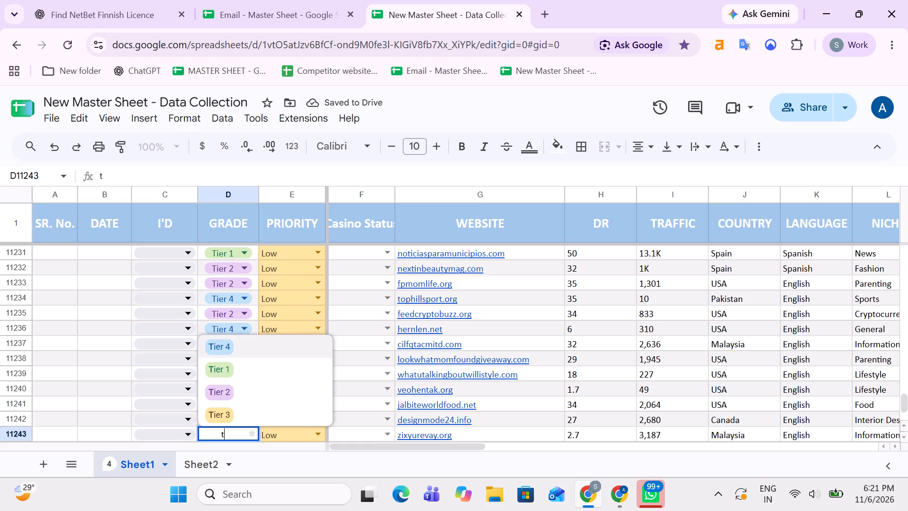
pyautogui.press('Return')
pyautogui.press('Down')
pyautogui.press('Up')
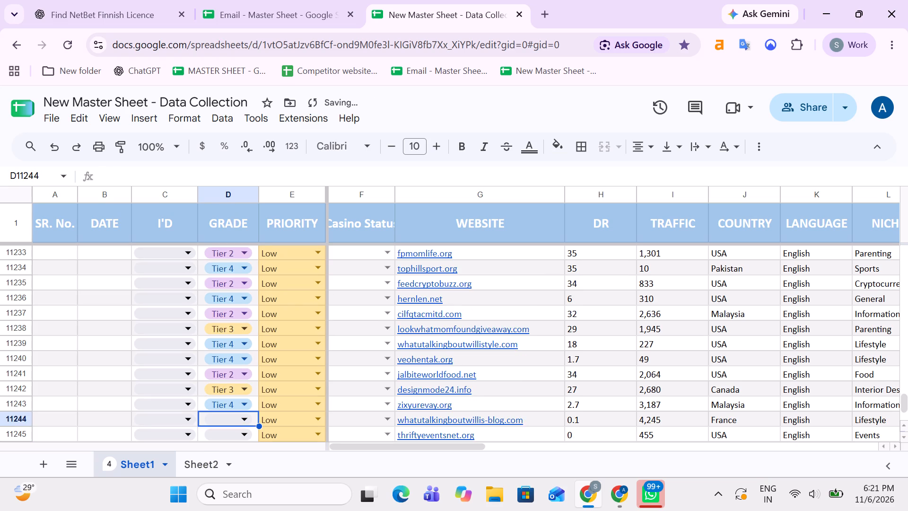
# Copy the Tier 4 grade from D11243 to whatutalkingboutwillis-blog.com and thriftyeventsnet.org (D11244 to D11245).
pyautogui.press('Left')
pyautogui.press('Right')
pyautogui.press('Up')
pyautogui.hotkey('ctrl', 'c')
pyautogui.press('Down')
pyautogui.hotkey('shift', 'Down')
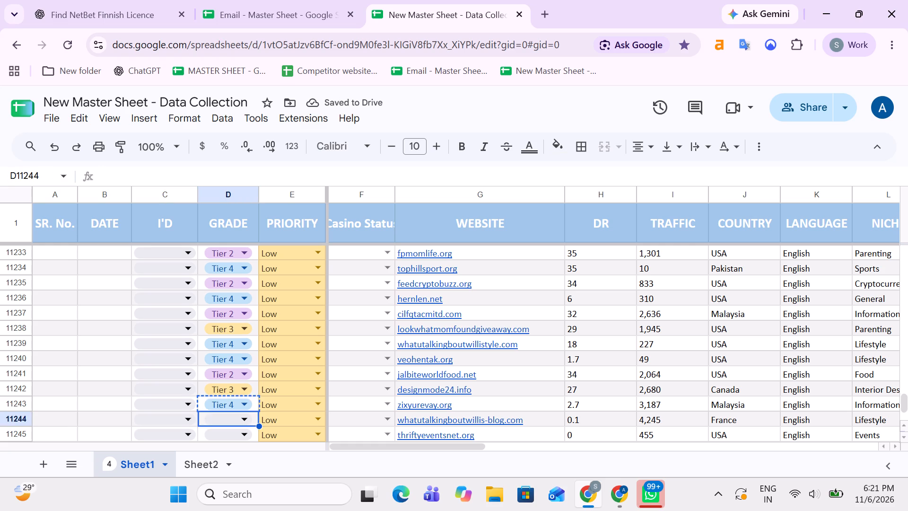
# Paste the copied Tier 4 grade into D11244 to D11245 for whatutalkingboutwillis-blog.com and thriftyeventsnet.org.
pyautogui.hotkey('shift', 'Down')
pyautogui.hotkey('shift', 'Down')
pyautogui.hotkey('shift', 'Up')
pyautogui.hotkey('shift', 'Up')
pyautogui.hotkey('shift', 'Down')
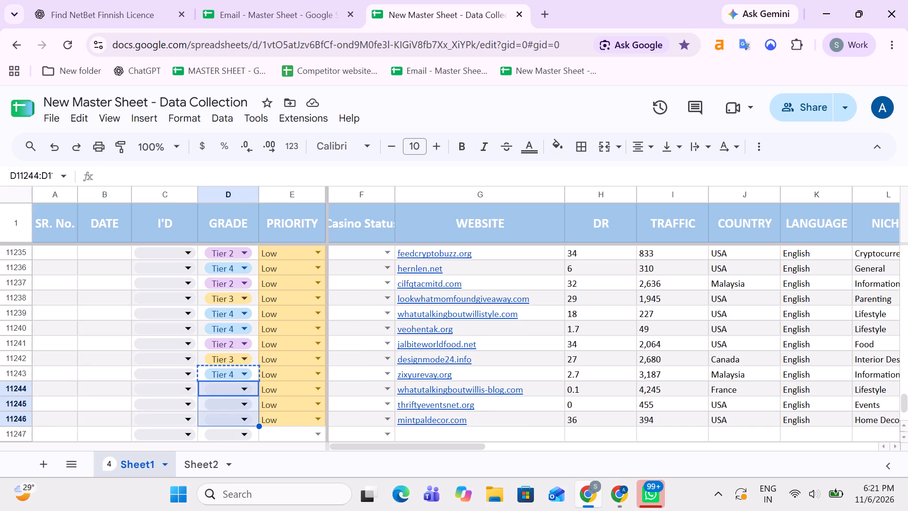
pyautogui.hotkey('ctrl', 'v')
# Set the GRADE of mintpaldecor.com in row 11246 to Tier 3.
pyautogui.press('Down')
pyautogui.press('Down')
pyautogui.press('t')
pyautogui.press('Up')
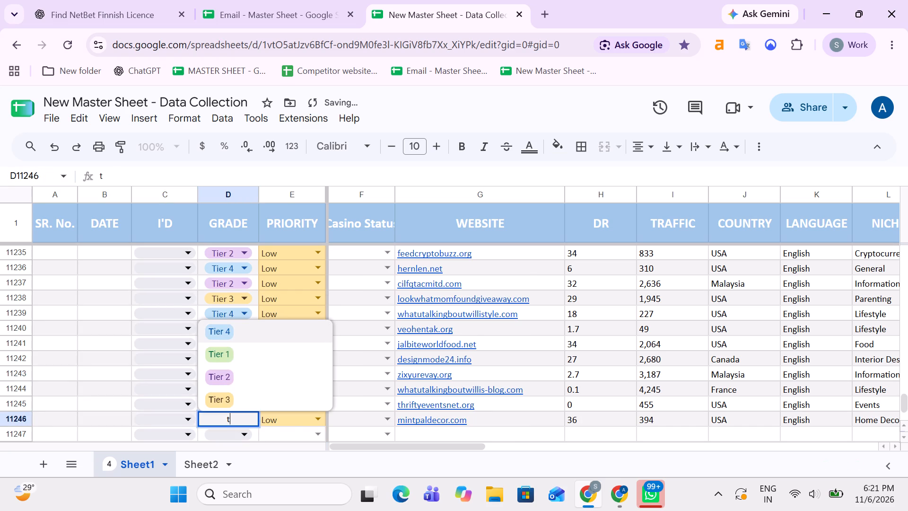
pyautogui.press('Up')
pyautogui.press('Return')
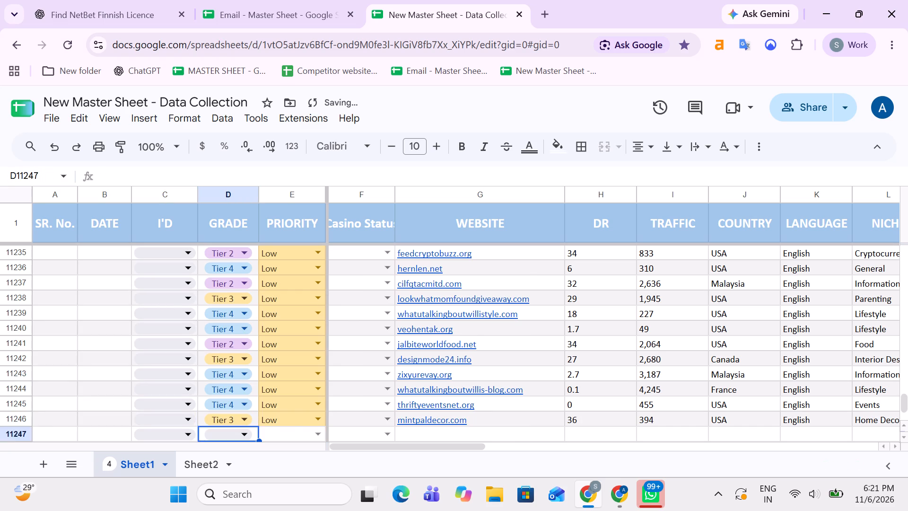
# Review the mintpaldecor.com entry across row 11246 and the rows beneath it.
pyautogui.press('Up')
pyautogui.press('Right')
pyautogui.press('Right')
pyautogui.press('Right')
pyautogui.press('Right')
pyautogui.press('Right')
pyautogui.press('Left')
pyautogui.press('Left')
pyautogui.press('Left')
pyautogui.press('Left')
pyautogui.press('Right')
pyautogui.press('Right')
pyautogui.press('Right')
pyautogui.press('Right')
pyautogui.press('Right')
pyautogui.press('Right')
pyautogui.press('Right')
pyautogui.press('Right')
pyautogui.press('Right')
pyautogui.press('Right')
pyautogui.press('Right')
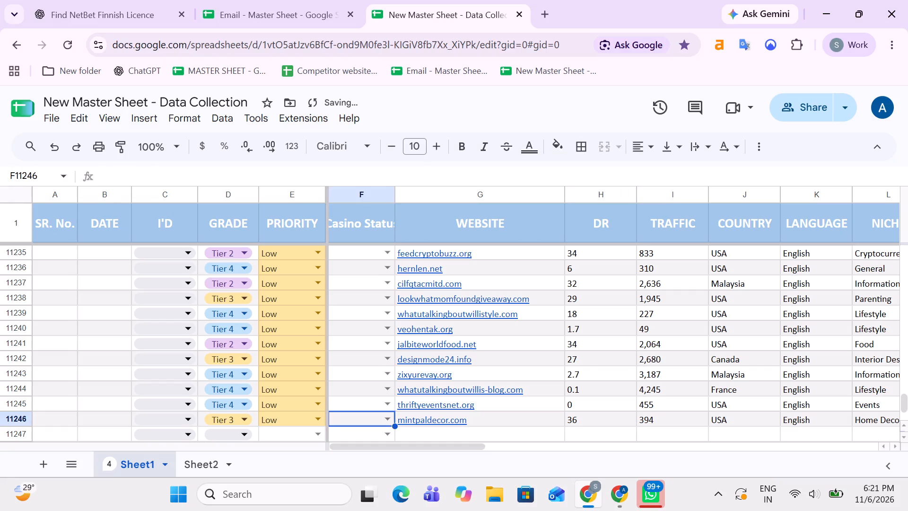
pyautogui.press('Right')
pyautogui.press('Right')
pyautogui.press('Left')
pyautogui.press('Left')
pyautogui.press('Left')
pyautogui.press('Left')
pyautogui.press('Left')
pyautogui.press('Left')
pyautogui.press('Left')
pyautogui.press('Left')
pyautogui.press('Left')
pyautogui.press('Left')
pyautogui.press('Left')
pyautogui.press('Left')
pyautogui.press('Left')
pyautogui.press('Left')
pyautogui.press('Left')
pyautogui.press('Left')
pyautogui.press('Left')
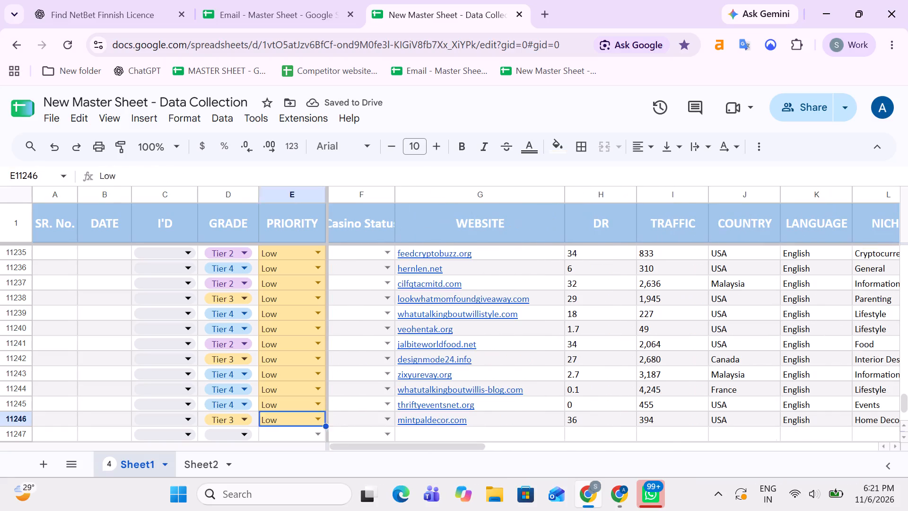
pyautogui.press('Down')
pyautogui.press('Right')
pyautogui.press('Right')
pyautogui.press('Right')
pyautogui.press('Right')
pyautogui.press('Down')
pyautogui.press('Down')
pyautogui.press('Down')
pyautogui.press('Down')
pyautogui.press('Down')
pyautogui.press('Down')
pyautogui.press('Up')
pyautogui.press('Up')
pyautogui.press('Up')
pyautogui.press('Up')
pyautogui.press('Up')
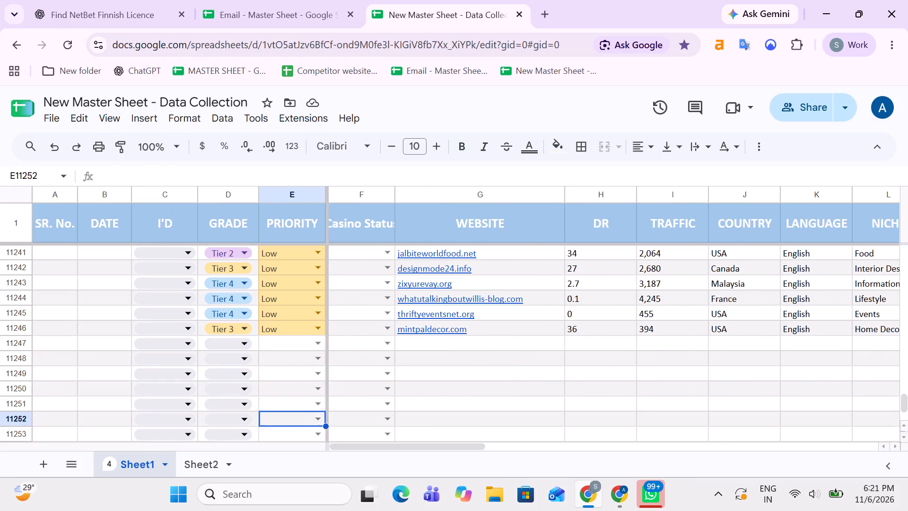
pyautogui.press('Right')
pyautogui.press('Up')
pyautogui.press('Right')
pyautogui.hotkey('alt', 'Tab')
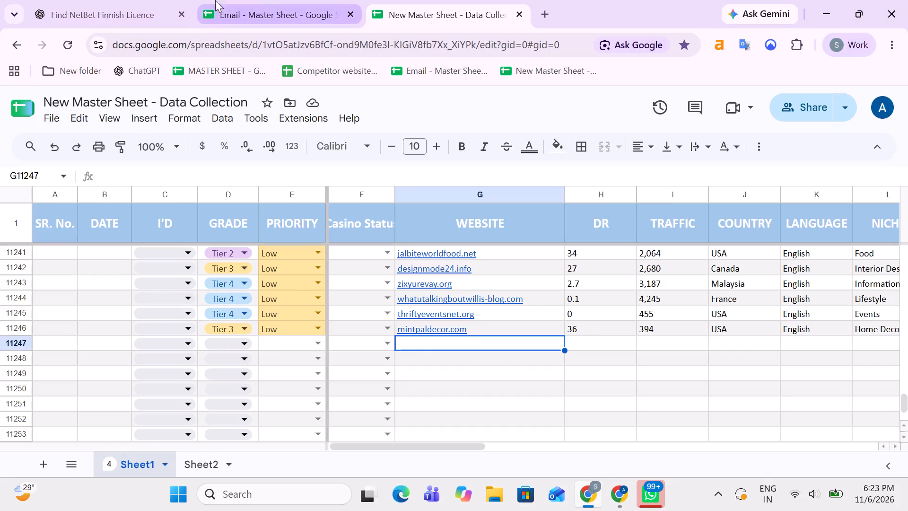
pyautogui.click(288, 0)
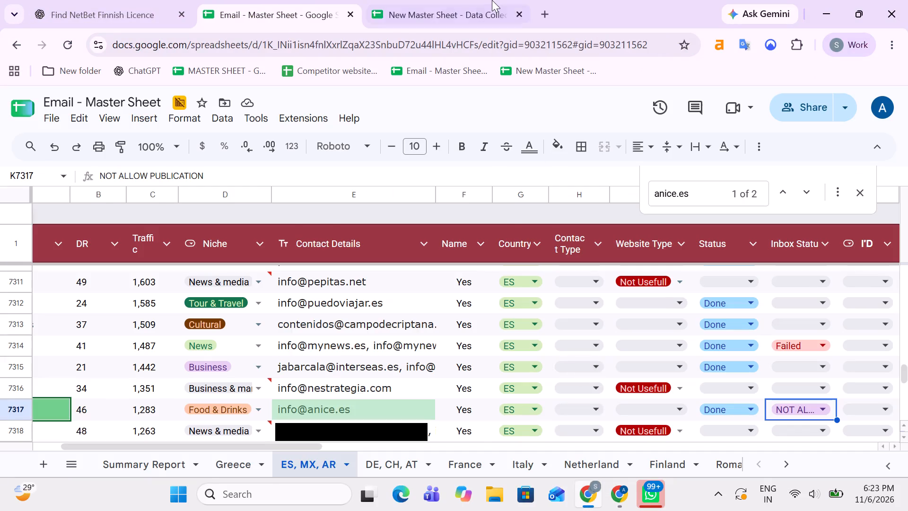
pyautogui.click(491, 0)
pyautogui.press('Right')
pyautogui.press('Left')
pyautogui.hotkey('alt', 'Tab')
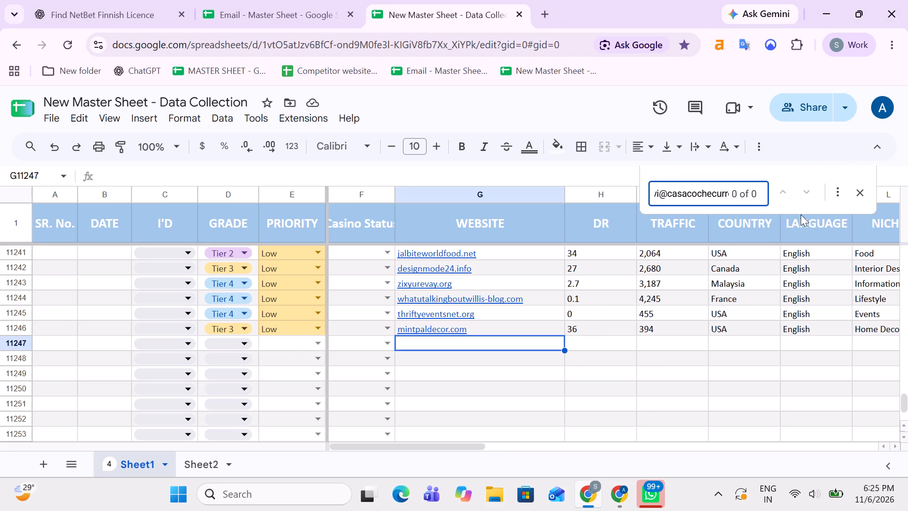
pyautogui.click(866, 193)
pyautogui.hotkey('alt', 'Tab')
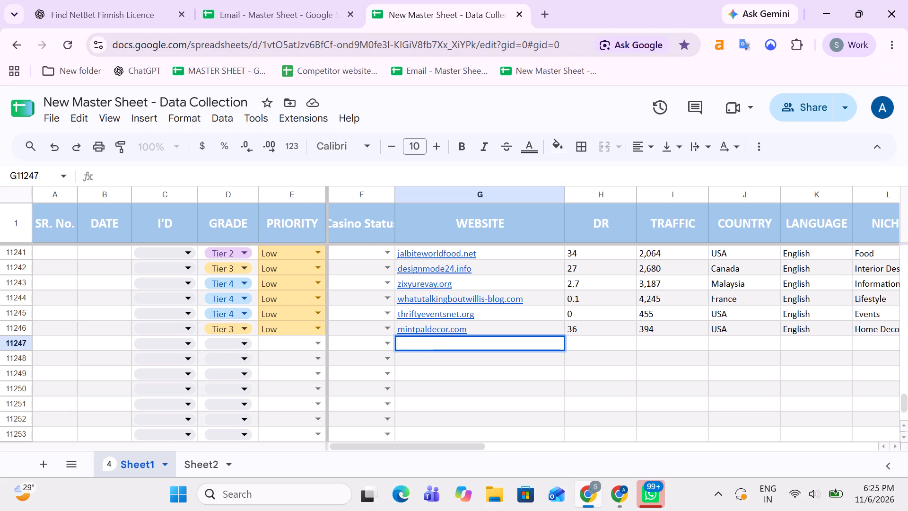
pyautogui.hotkey('ctrl', 'v')
pyautogui.press('Tab')
# Return to the casacochecurro.com website and search it for Casino777.
pyautogui.hotkey('alt', 'Tab')
pyautogui.scroll(-8, 386, 194)
pyautogui.scroll(-7, 457, 236)
pyautogui.scroll(20, 496, 257)
pyautogui.scroll(11, 496, 257)
pyautogui.click(656, 106)
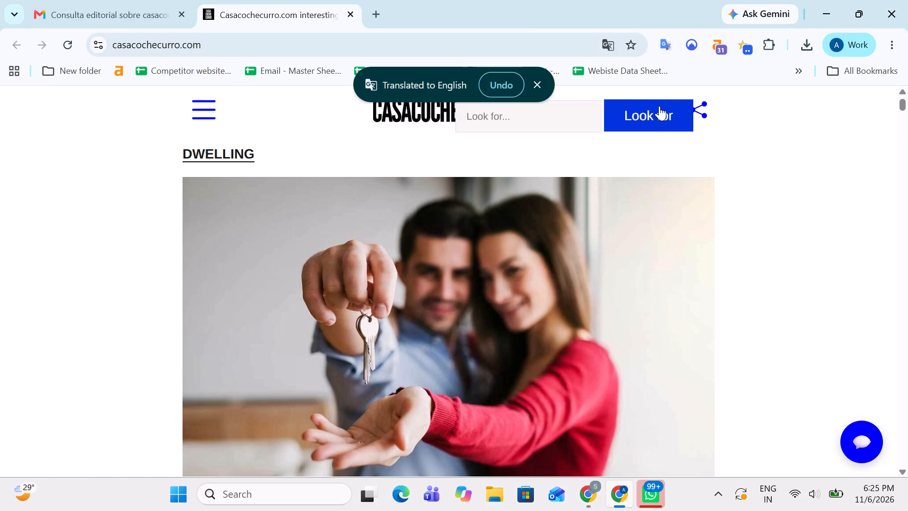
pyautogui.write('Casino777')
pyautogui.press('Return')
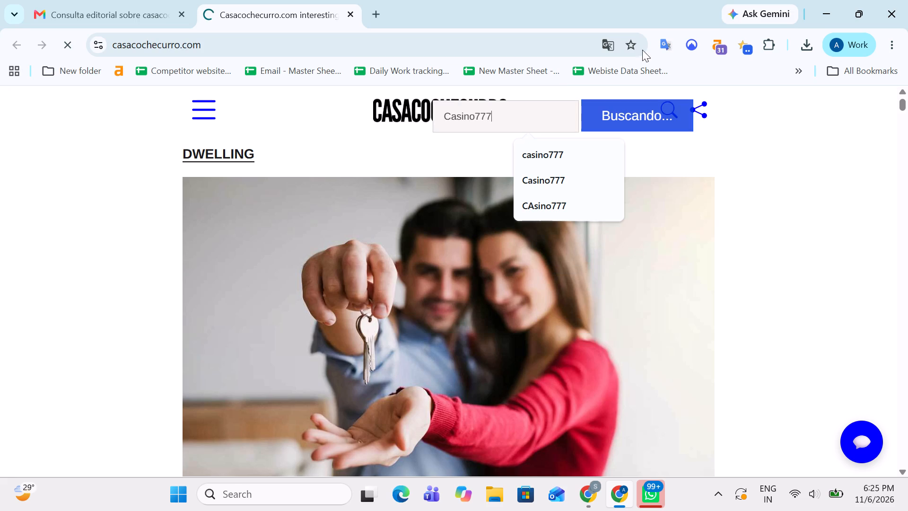
# Open the Ahrefs metrics for casacochecurro.com.
pyautogui.click(714, 48)
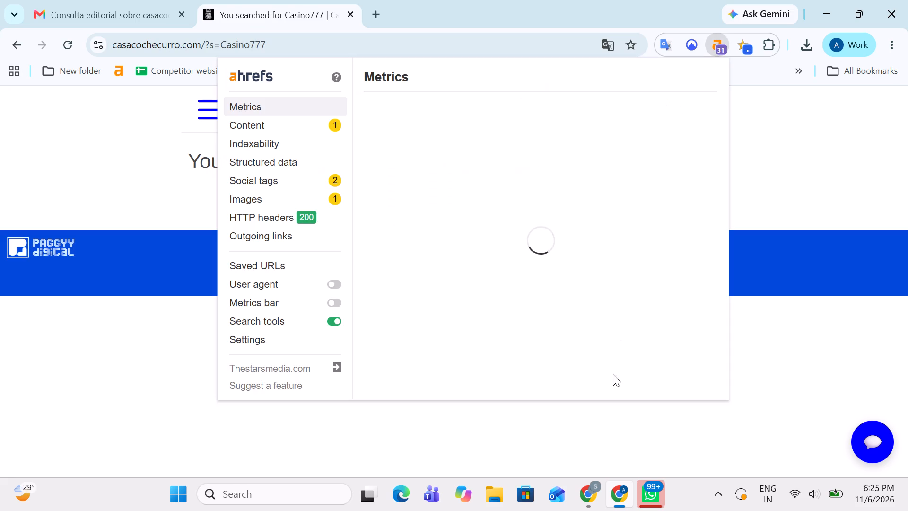
# Record casacochecurro.com's metrics in row 11247 of the New Master Sheet: DR 31, TRAFFIC 3.2K and COUNTRY Spain.
pyautogui.hotkey('alt', 'Tab')
pyautogui.write('31')
pyautogui.press('Right')
pyautogui.write('3.2K')
pyautogui.press('Right')
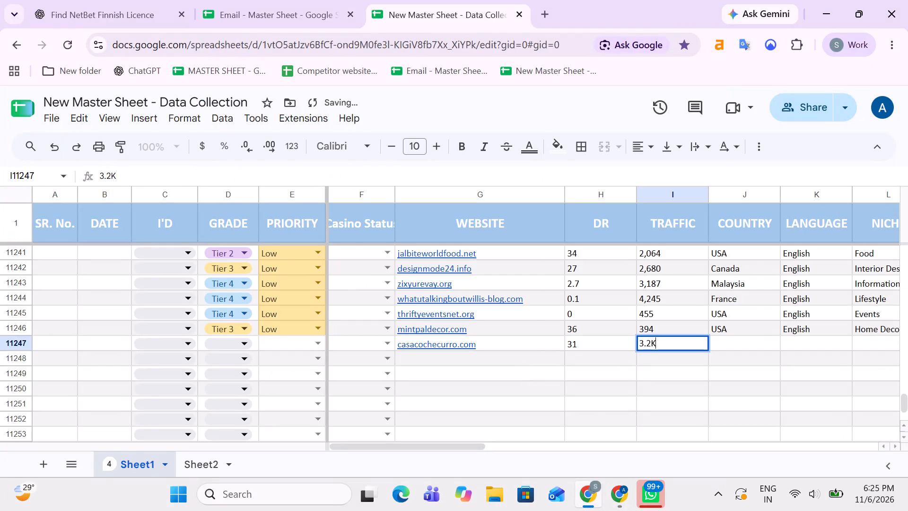
pyautogui.write('Sp')
pyautogui.press('Right')
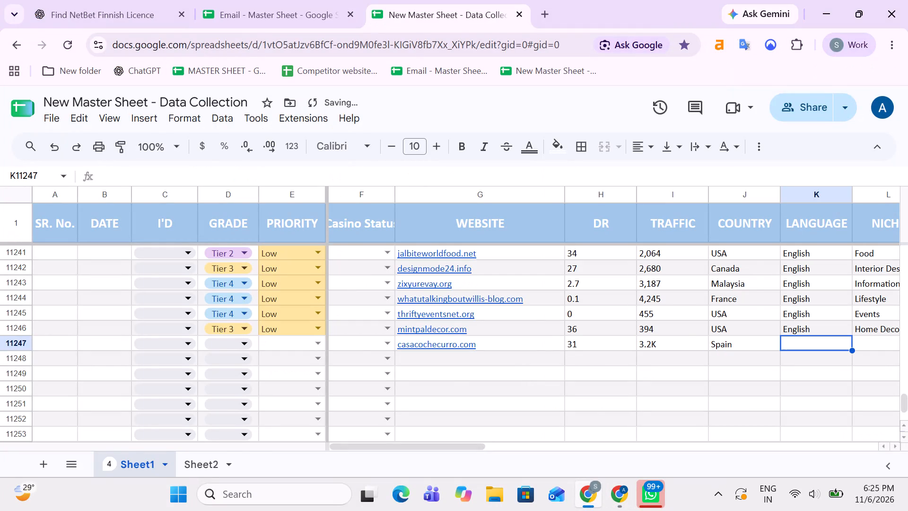
# Record casacochecurro.com's LANGUAGE as Spanish and NICHE as Real Estate in row 11247 of the New Master Sheet.
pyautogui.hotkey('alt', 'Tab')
pyautogui.click(600, 37)
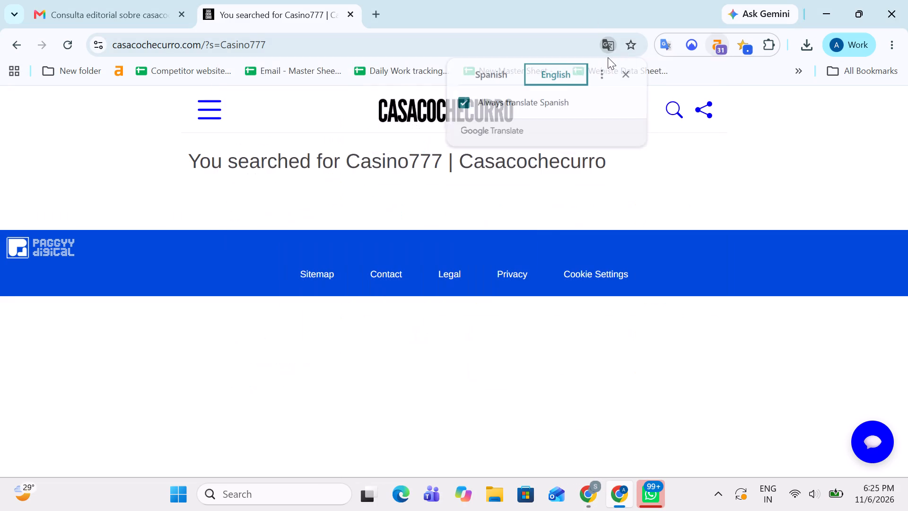
pyautogui.hotkey('alt', 'Tab')
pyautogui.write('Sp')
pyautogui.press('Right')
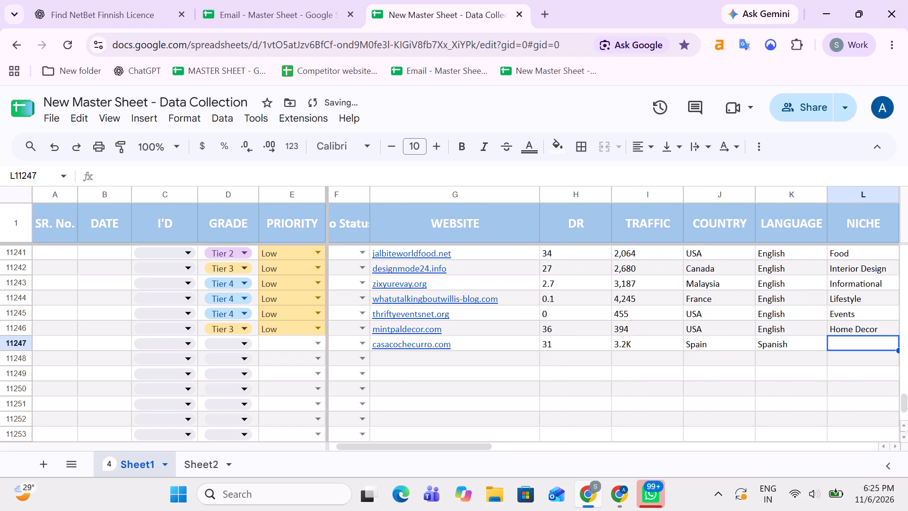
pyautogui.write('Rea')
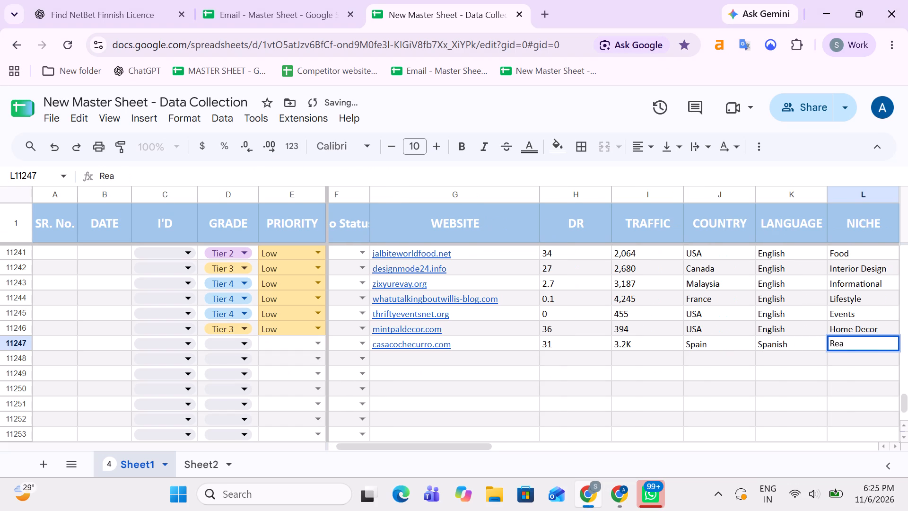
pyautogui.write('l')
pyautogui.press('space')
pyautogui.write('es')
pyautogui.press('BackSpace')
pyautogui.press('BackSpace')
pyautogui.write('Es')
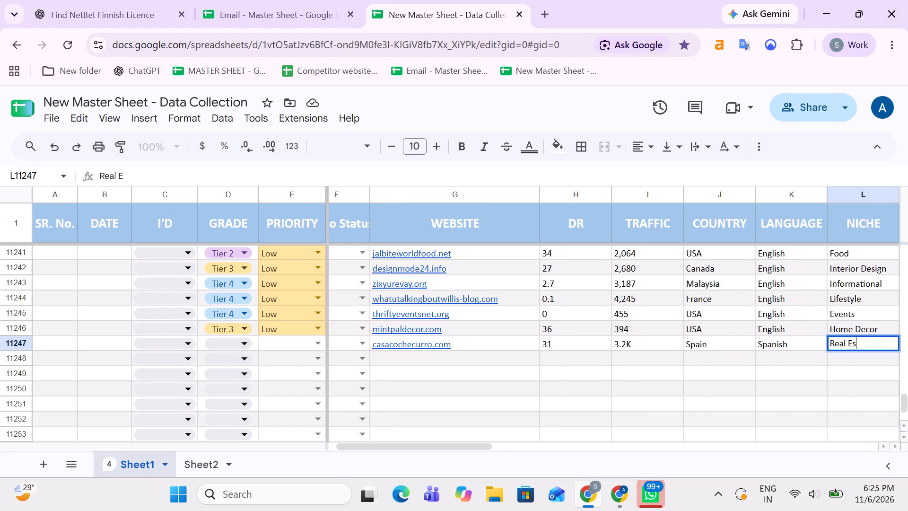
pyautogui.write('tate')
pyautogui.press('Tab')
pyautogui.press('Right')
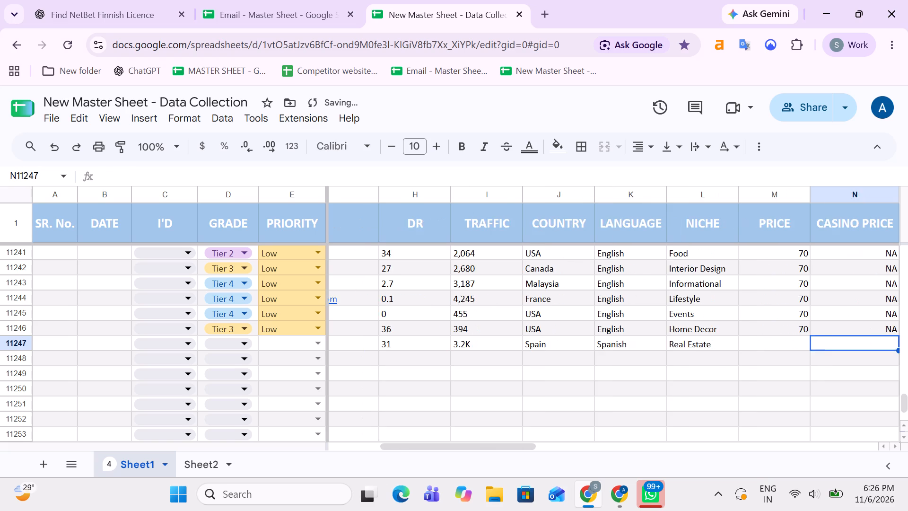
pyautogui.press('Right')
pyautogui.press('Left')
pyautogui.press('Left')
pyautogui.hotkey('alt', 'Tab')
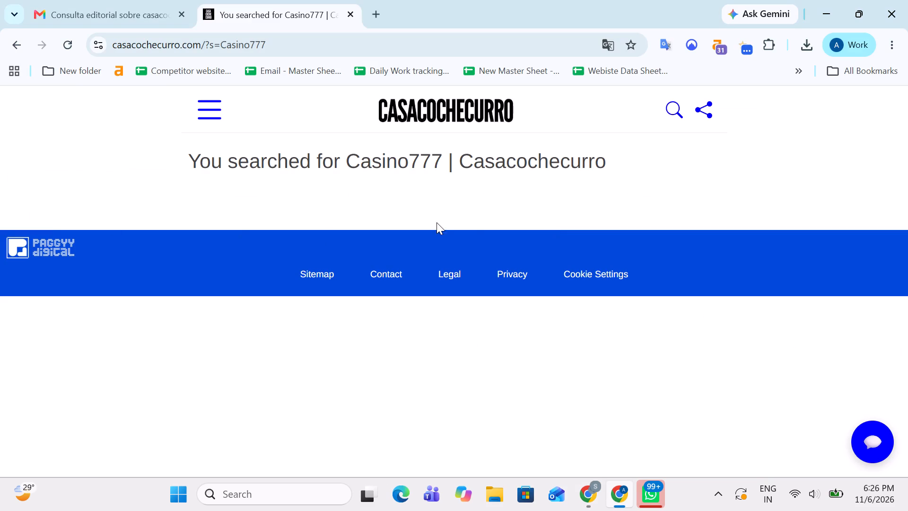
pyautogui.scroll(-1, 437, 220)
pyautogui.scroll(-4, 477, 237)
pyautogui.scroll(-4, 411, 229)
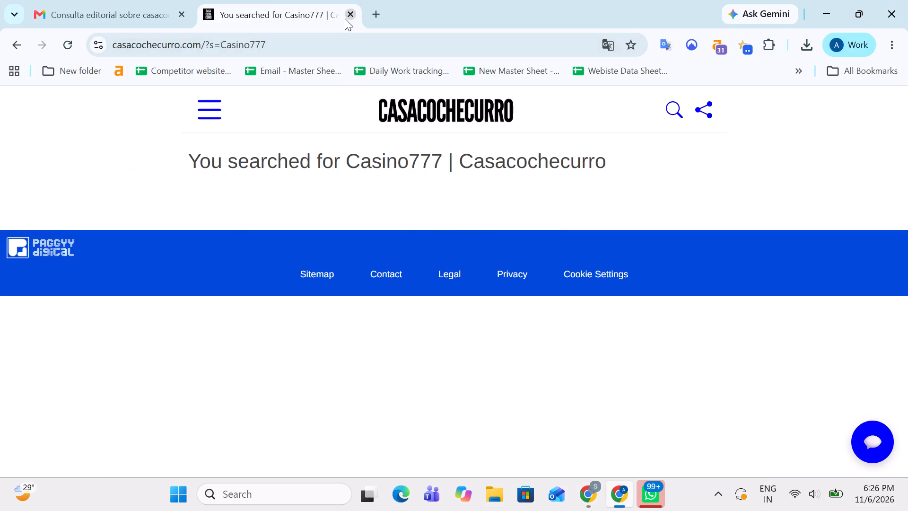
pyautogui.click(345, 18)
pyautogui.scroll(-4, 515, 312)
pyautogui.scroll(2, 482, 240)
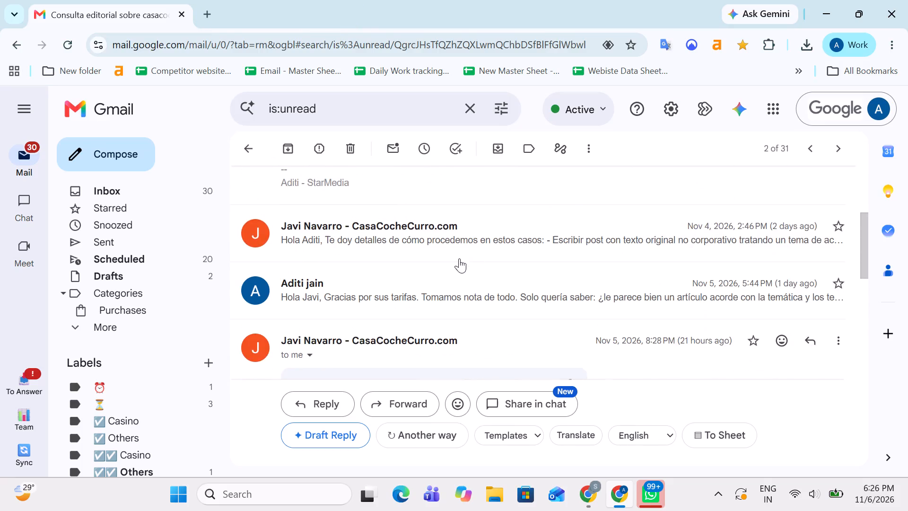
pyautogui.click(454, 254)
pyautogui.scroll(-2, 442, 273)
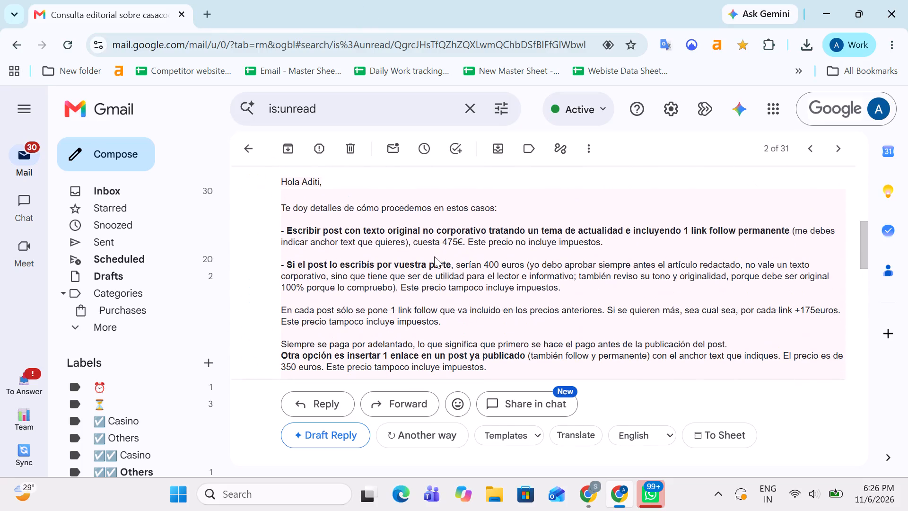
pyautogui.scroll(1, 428, 246)
pyautogui.click(402, 219)
pyautogui.scroll(-1, 426, 239)
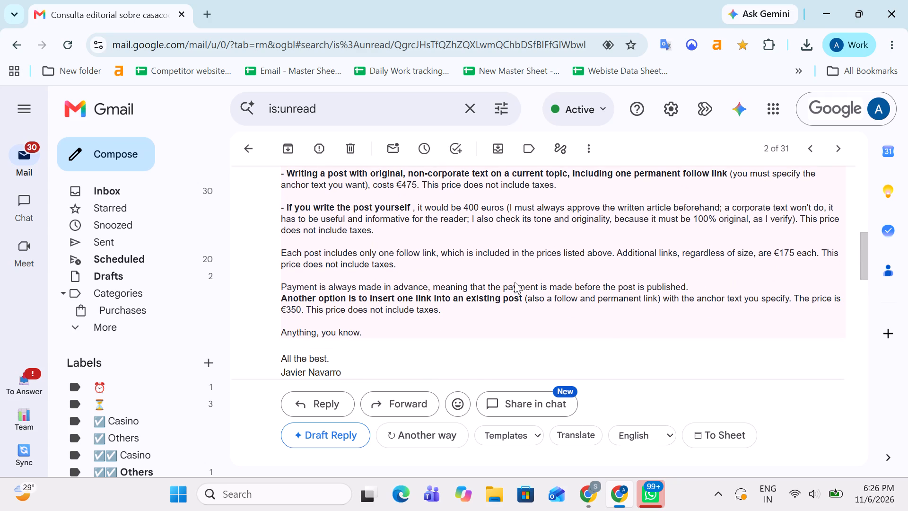
pyautogui.scroll(-1, 515, 282)
pyautogui.scroll(-2, 456, 294)
pyautogui.scroll(3, 452, 297)
# Enter 400 as casacochecurro.com's PRICE in row 11247 and copy it to CASINO PRICE.
pyautogui.hotkey('alt', 'Tab')
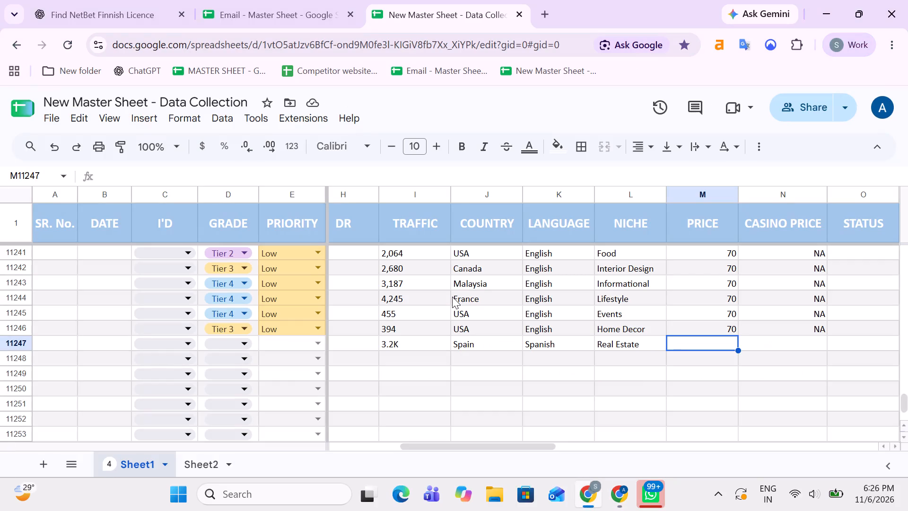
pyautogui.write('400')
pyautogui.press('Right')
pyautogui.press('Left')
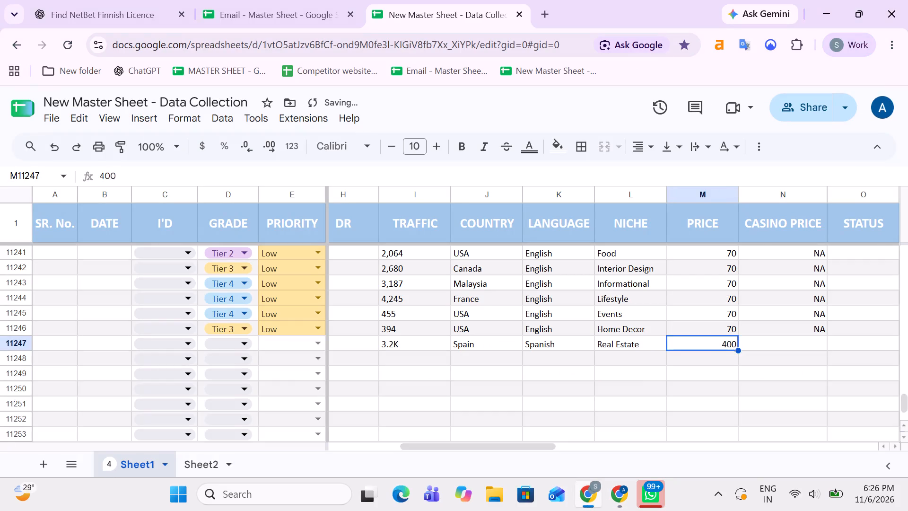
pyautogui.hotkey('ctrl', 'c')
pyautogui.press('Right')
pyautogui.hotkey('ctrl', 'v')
# Set casacochecurro.com's WEBSITE TYPE in row 11247 to Unique.
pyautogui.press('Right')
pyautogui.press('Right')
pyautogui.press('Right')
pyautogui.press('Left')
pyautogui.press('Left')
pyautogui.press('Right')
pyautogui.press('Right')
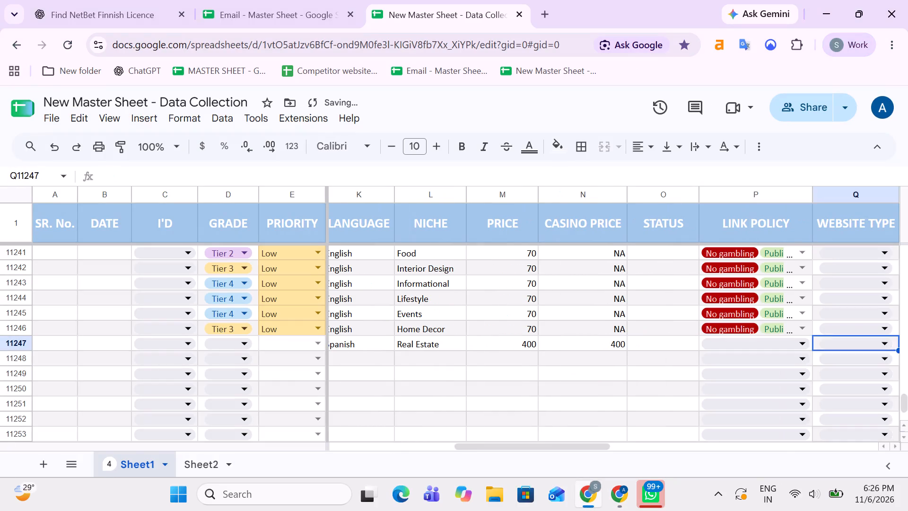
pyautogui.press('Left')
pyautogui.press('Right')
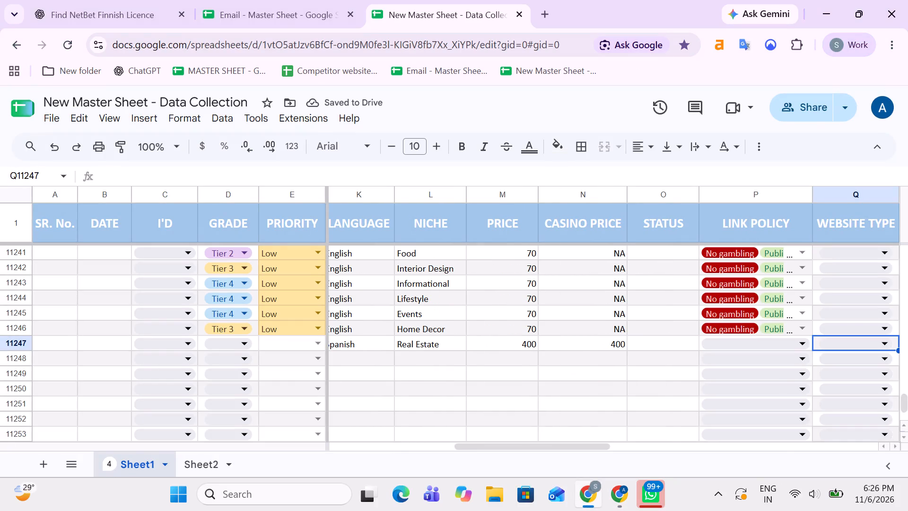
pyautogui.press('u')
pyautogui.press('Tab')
# Copy the publisher's email address from the conversation into casacochecurro.com's CONTACT DETAILS in row 11247.
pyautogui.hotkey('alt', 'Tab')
pyautogui.scroll(3, 368, 263)
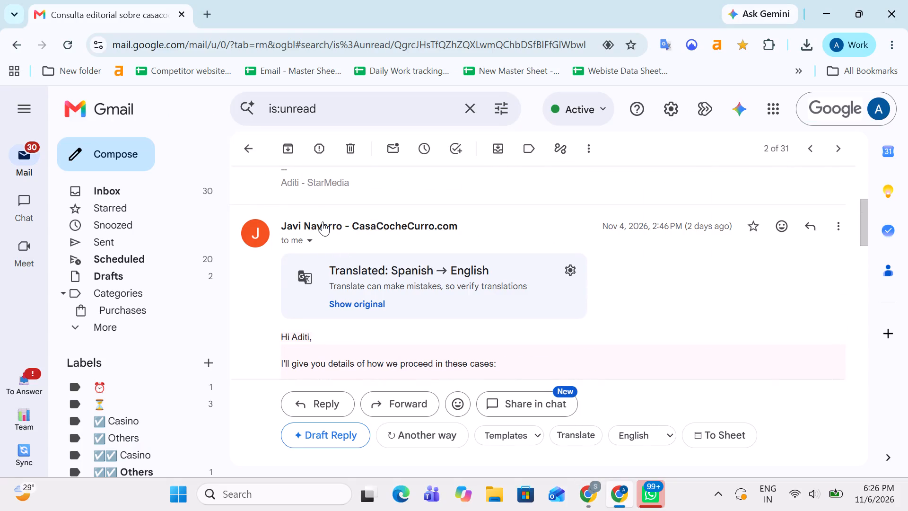
pyautogui.click(533, 287)
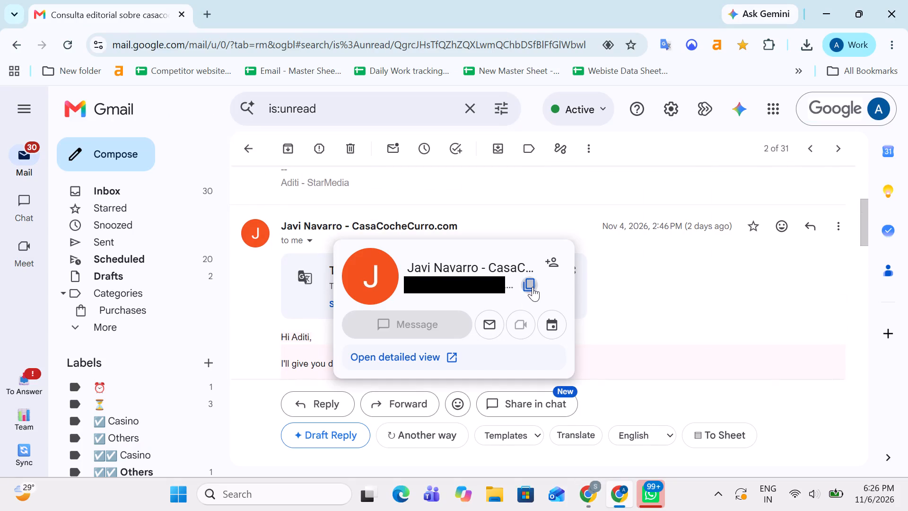
pyautogui.hotkey('alt', 'Tab')
pyautogui.press('Return')
pyautogui.hotkey('ctrl', 'v')
pyautogui.press('Tab')
pyautogui.hotkey('ctrl', 'z')
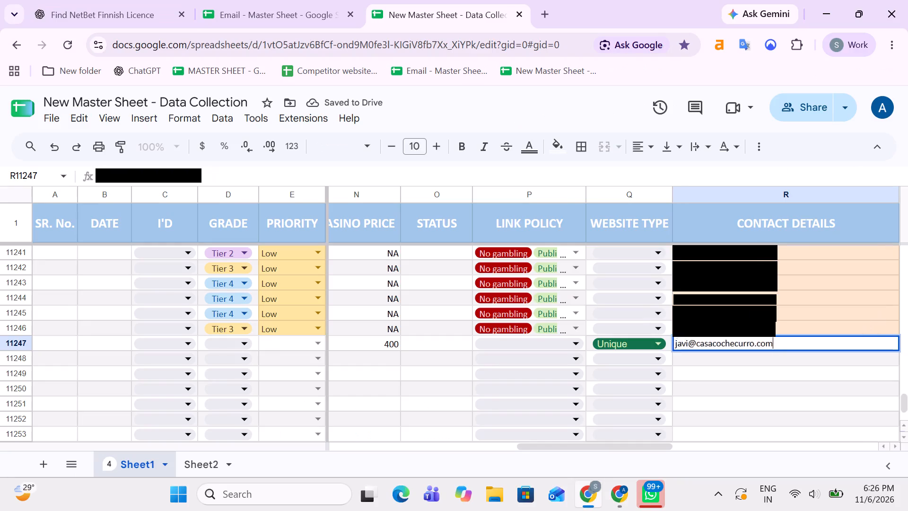
pyautogui.press('Tab')
# Fill in the Casino Status of casacochecurro.com in row 11247.
pyautogui.press('Left')
pyautogui.press('Left')
pyautogui.press('Left')
pyautogui.press('Left')
pyautogui.press('Left')
pyautogui.press('Left')
pyautogui.press('Left')
pyautogui.press('Left')
pyautogui.press('Left')
pyautogui.press('Left')
pyautogui.press('Left')
pyautogui.press('Left')
pyautogui.press('Left')
pyautogui.press('Left')
pyautogui.press('Left')
pyautogui.press('Left')
pyautogui.press('Left')
pyautogui.press('Left')
pyautogui.press('Left')
pyautogui.press('Right')
pyautogui.press('Right')
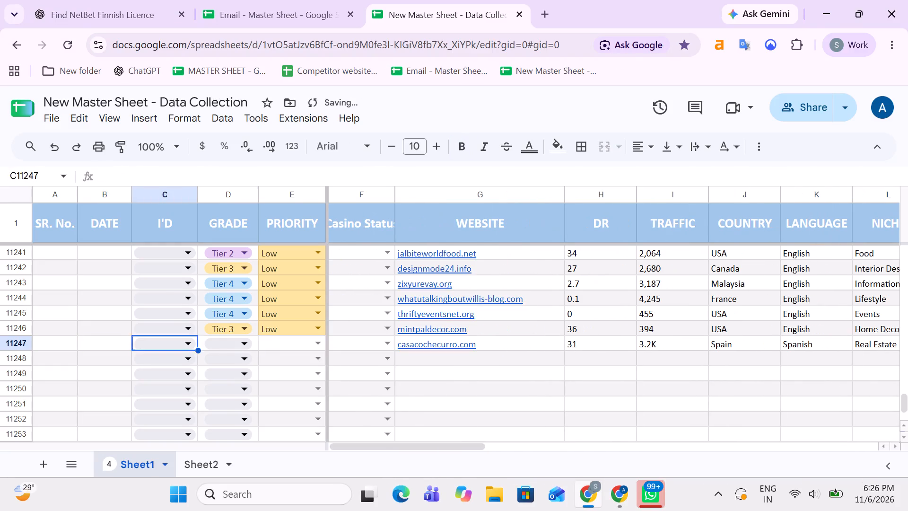
pyautogui.press('Right')
pyautogui.press('Right')
pyautogui.press('Right')
pyautogui.press('Right')
pyautogui.press('Left')
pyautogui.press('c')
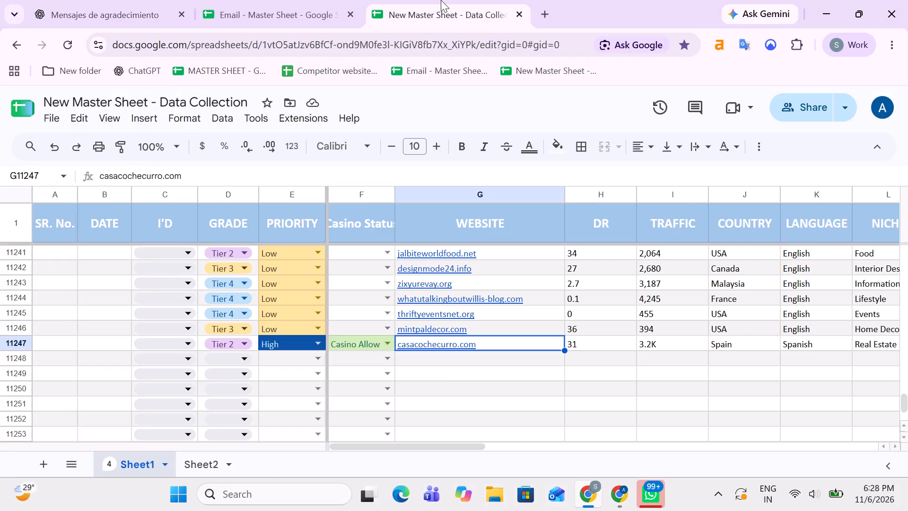
pyautogui.press('Left')
pyautogui.press('Left')
pyautogui.press('Left')
pyautogui.press('Left')
pyautogui.press('Left')
pyautogui.press('Left')
pyautogui.press('Left')
pyautogui.press('Left')
pyautogui.press('Left')
pyautogui.press('Left')
pyautogui.press('Left')
pyautogui.press('Left')
pyautogui.press('Left')
pyautogui.press('Left')
pyautogui.press('Left')
pyautogui.press('Left')
pyautogui.press('Left')
pyautogui.press('Left')
pyautogui.press('Left')
pyautogui.press('Left')
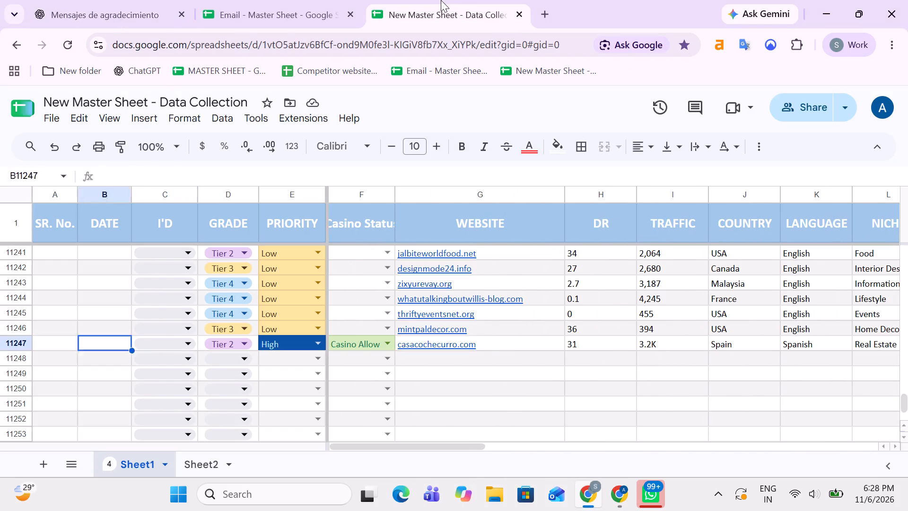
pyautogui.press('Down')
pyautogui.press('Right')
pyautogui.press('Right')
pyautogui.press('Right')
pyautogui.press('Right')
pyautogui.press('Right')
pyautogui.press('Right')
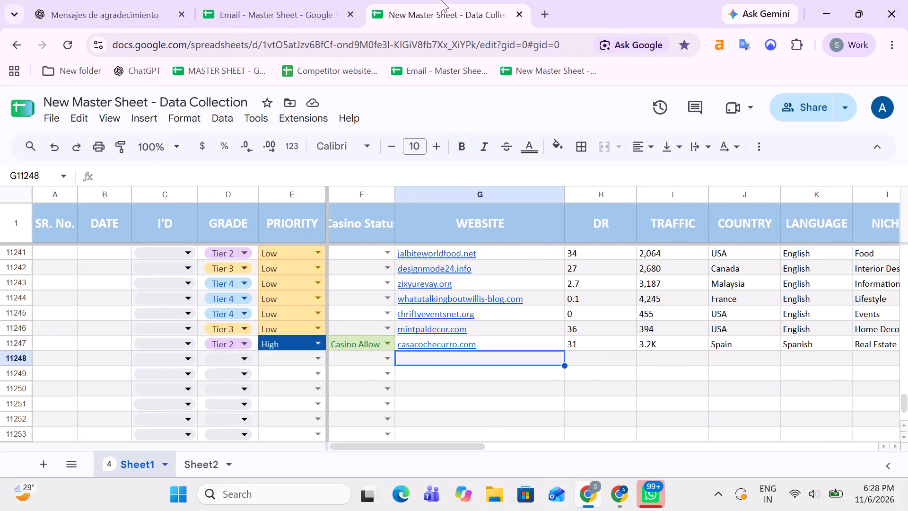
pyautogui.press('Left')
pyautogui.press('Right')
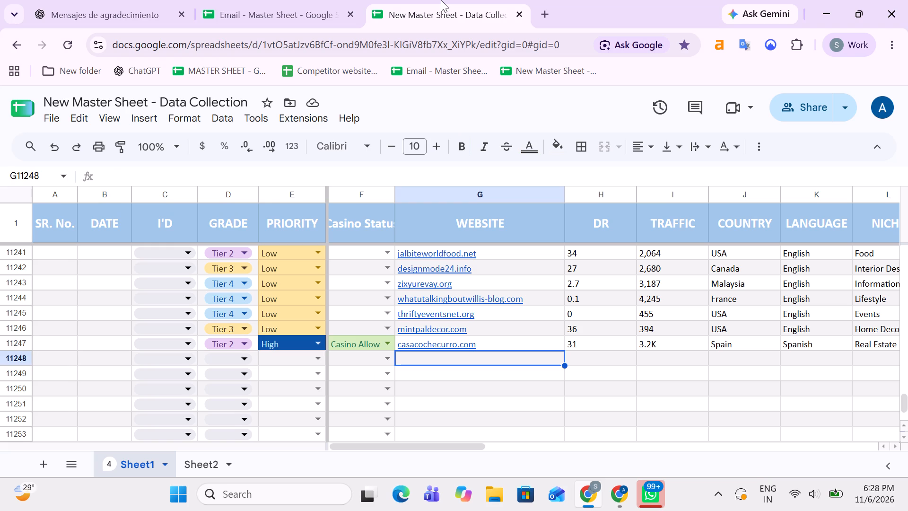
pyautogui.hotkey('alt', 'Tab')
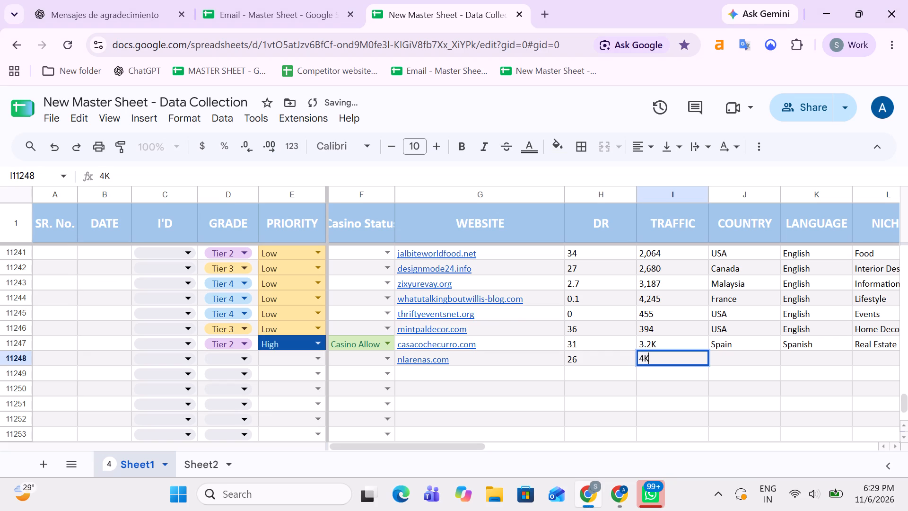
pyautogui.press('Right')
pyautogui.write('Sp')
pyautogui.press('Right')
pyautogui.write('Sp')
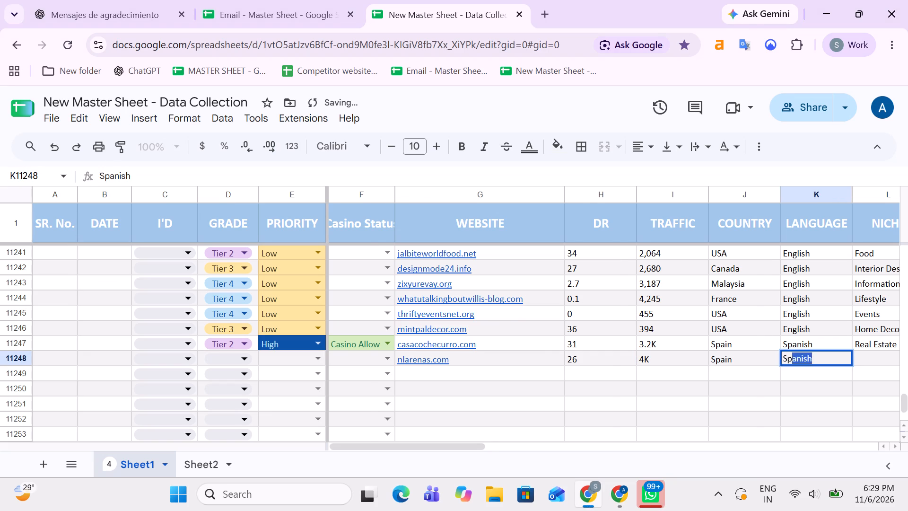
pyautogui.press('Right')
# Check the original language of nlarenas.com and look through its home page content to identify the site's niche.
pyautogui.hotkey('alt', 'Tab')
pyautogui.click(606, 42)
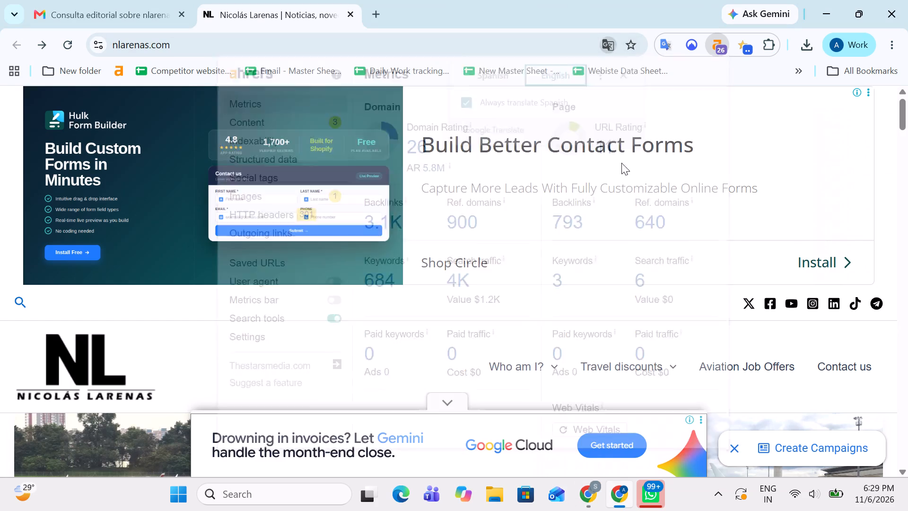
pyautogui.scroll(-6, 691, 255)
pyautogui.scroll(1, 678, 270)
pyautogui.scroll(-9, 678, 270)
pyautogui.scroll(5, 675, 271)
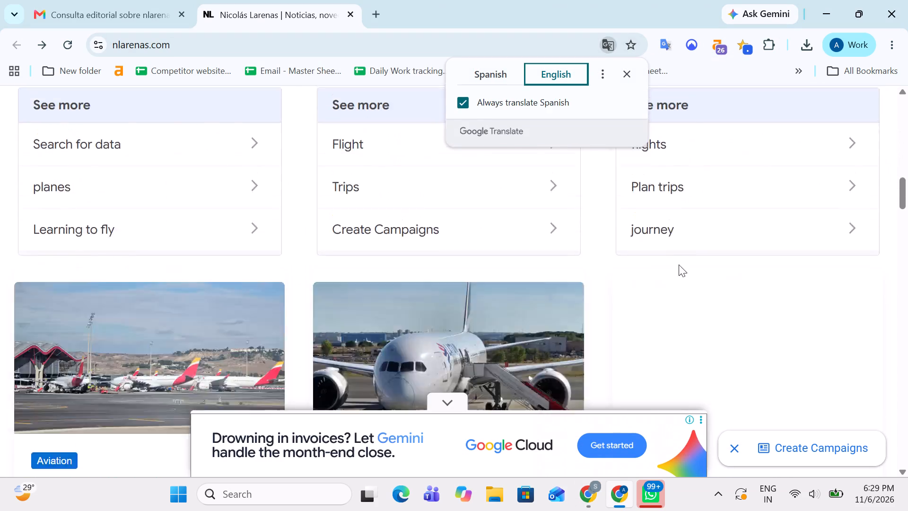
pyautogui.scroll(16, 679, 264)
pyautogui.scroll(-2, 777, 304)
pyautogui.scroll(5, 636, 296)
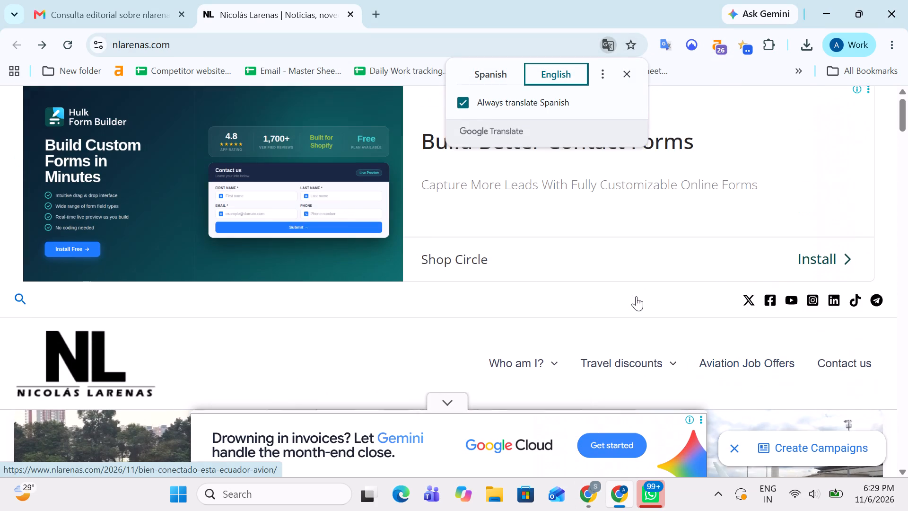
pyautogui.scroll(4, 636, 296)
pyautogui.click(16, 307)
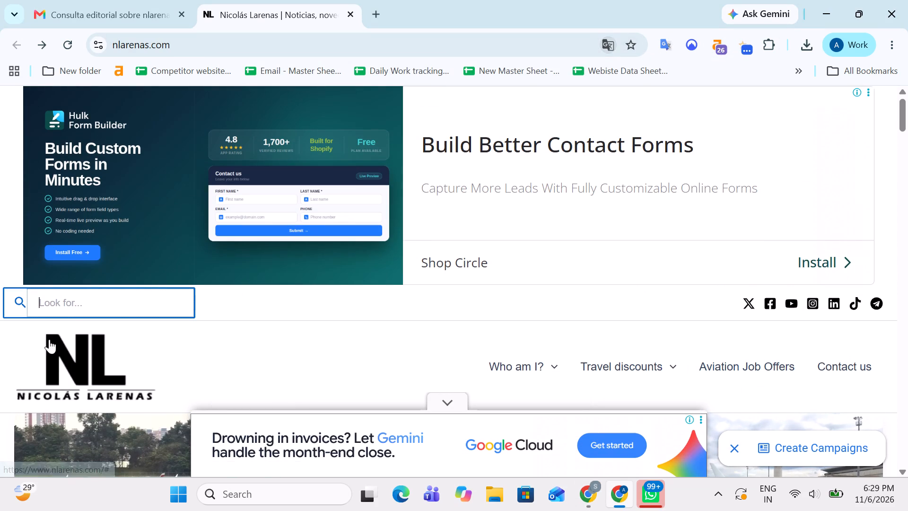
# Search nlarenas.com for Casino777 to check for casino content, and close the site.
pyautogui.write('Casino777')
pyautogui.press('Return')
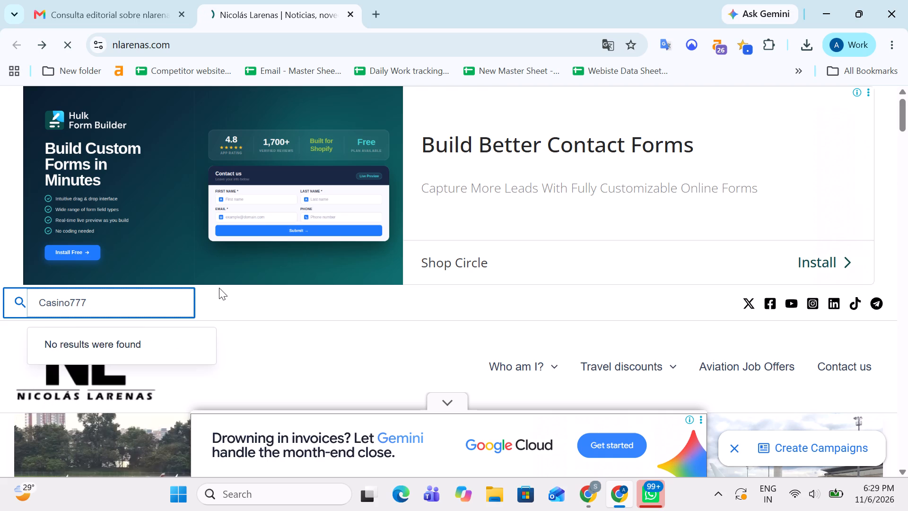
pyautogui.scroll(-1, 219, 288)
pyautogui.click(352, 12)
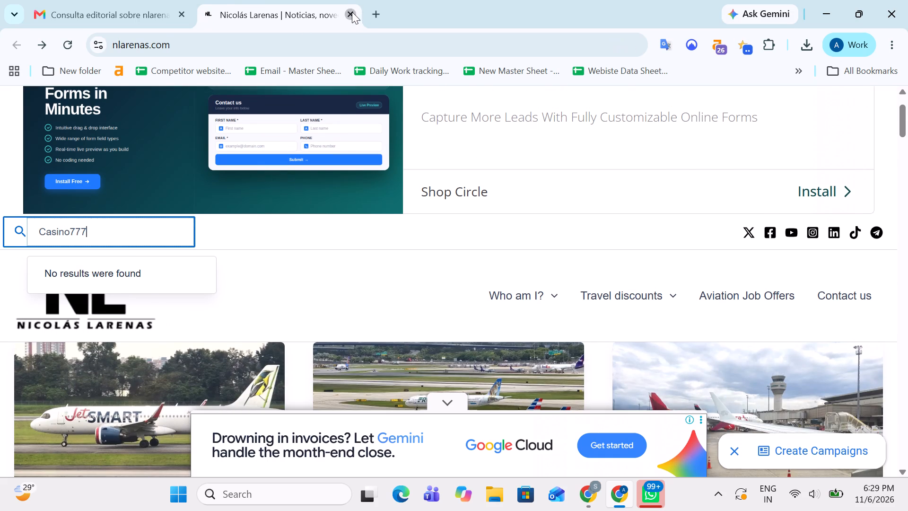
pyautogui.scroll(-3, 505, 336)
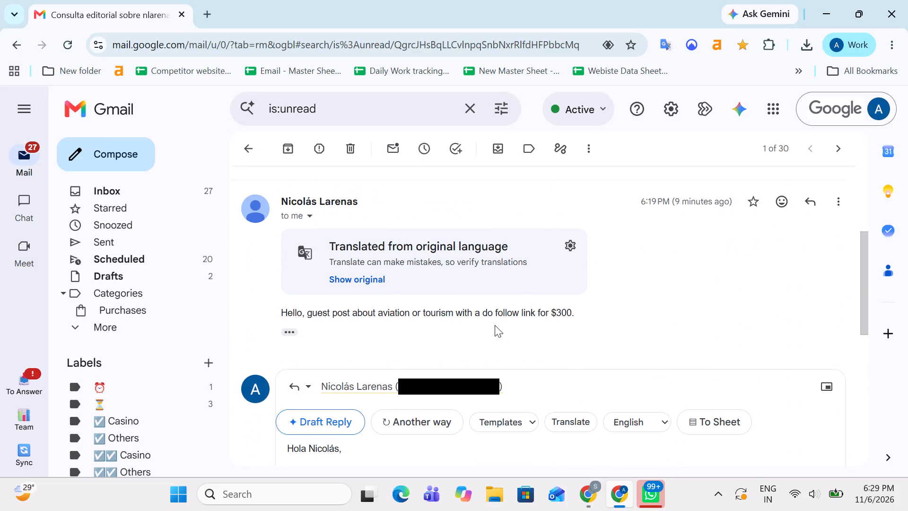
pyautogui.hotkey('alt', 'Tab')
pyautogui.press('Right')
pyautogui.press('Left')
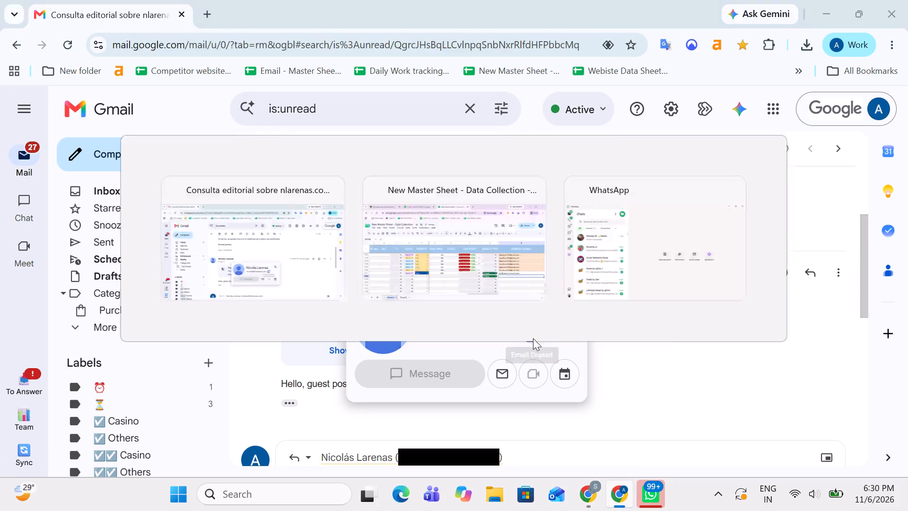
pyautogui.hotkey('ctrl', 'v')
# Set the GRADE for nlarenas.com in row 11248 to Tier 3.
pyautogui.press('Left')
pyautogui.press('Left')
pyautogui.press('Left')
pyautogui.press('Right')
pyautogui.press('Right')
pyautogui.press('Left')
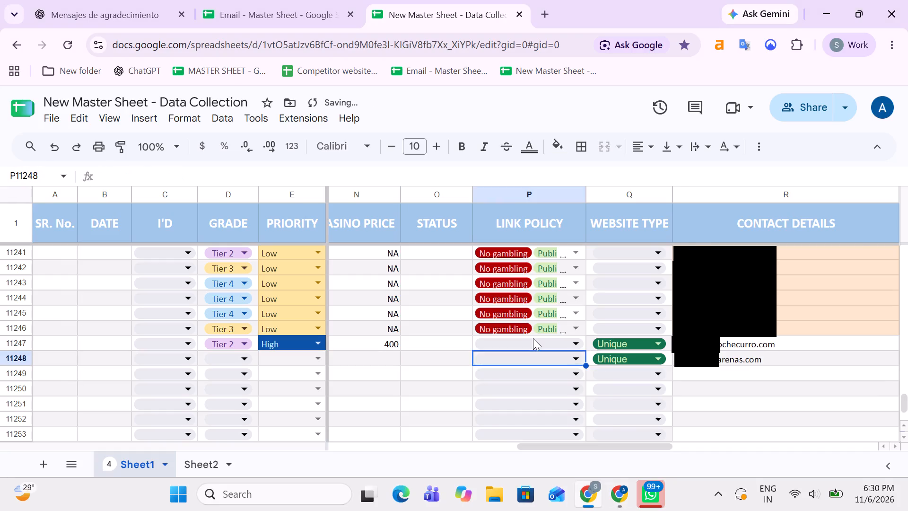
pyautogui.press('Left')
pyautogui.press('Left')
pyautogui.press('Left')
pyautogui.press('Right')
pyautogui.press('Right')
pyautogui.press('Right')
pyautogui.press('Left')
pyautogui.press('Left')
pyautogui.press('Left')
pyautogui.press('Left')
pyautogui.press('Left')
pyautogui.press('Left')
pyautogui.press('Left')
pyautogui.press('Left')
pyautogui.press('Left')
pyautogui.press('Left')
pyautogui.press('Left')
pyautogui.press('Left')
pyautogui.press('Left')
pyautogui.press('Left')
pyautogui.press('Left')
pyautogui.press('Left')
pyautogui.press('Left')
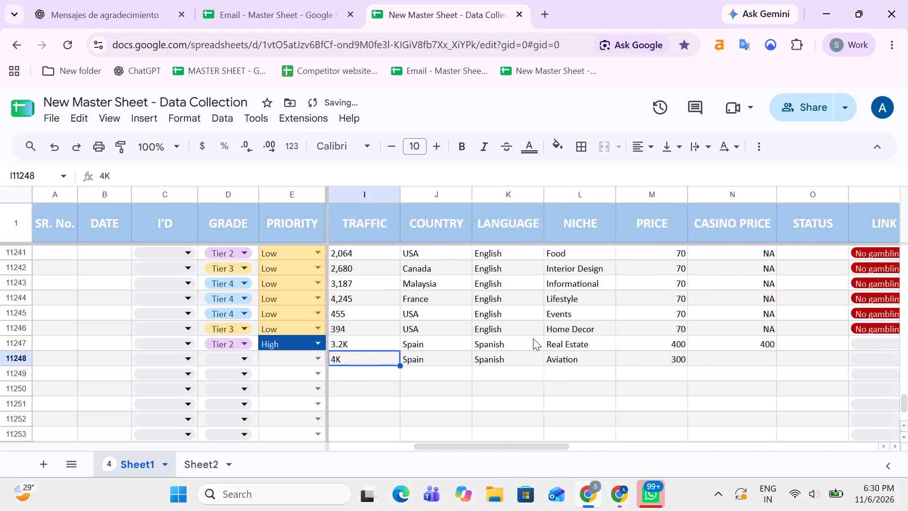
pyautogui.press('Right')
pyautogui.press('Right')
pyautogui.press('Right')
pyautogui.press('Right')
pyautogui.press('Right')
pyautogui.press('Left')
pyautogui.press('Left')
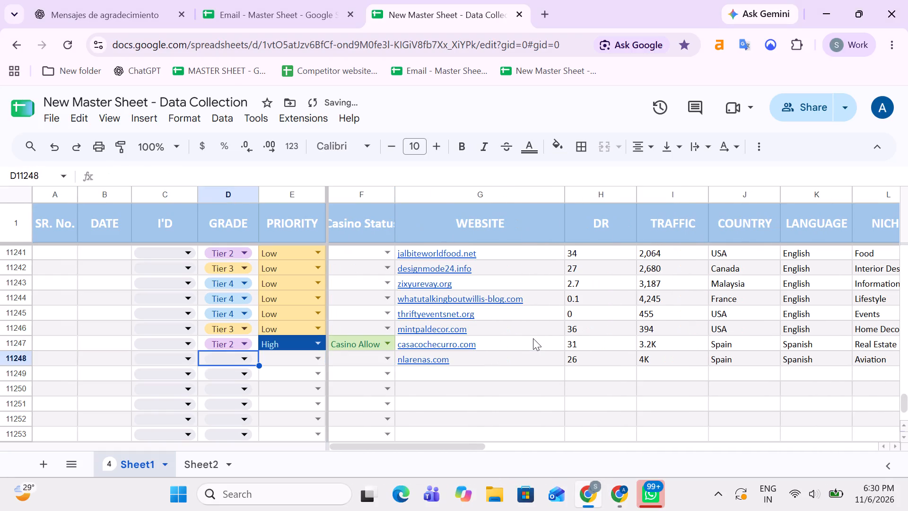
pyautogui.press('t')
pyautogui.press('Up')
pyautogui.press('Up')
pyautogui.press('Return')
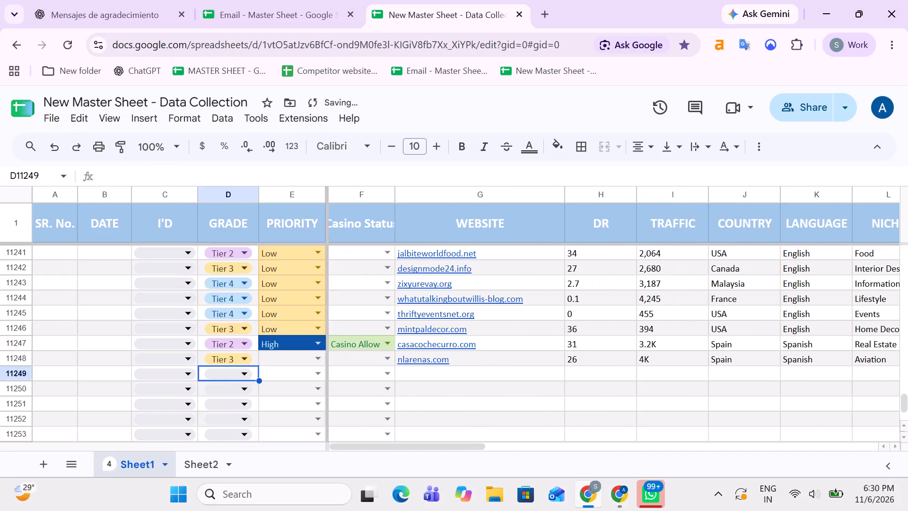
pyautogui.press('Up')
pyautogui.press('Right')
pyautogui.press('Right')
pyautogui.press('Right')
pyautogui.hotkey('alt', 'Tab')
pyautogui.scroll(-8, 522, 327)
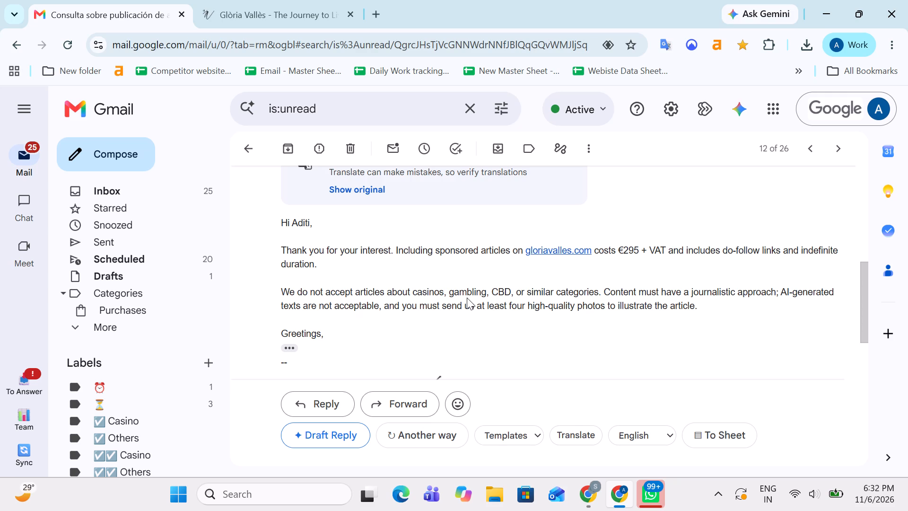
# Copy the gloriavalles.com domain from its open site and enter it as the WEBSITE in row 11249 of the New Master Sheet.
pyautogui.click(240, 0)
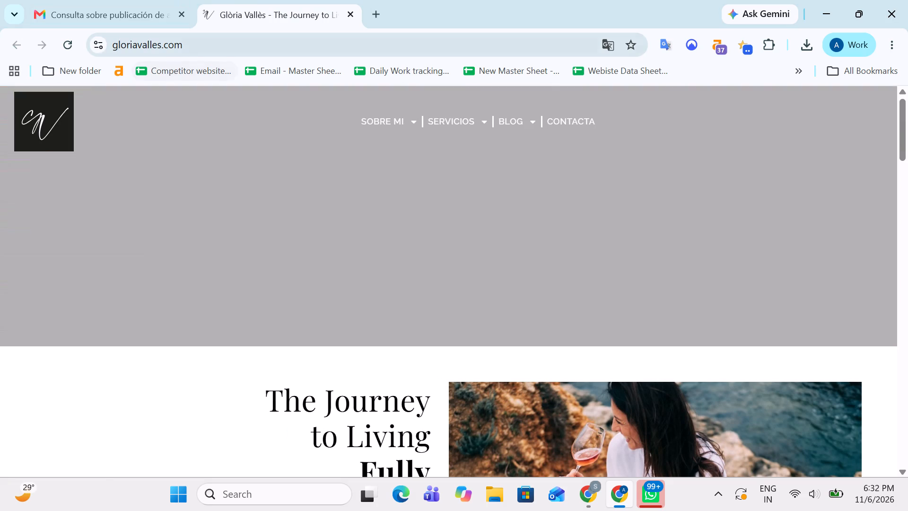
pyautogui.click(226, 42)
pyautogui.moveTo(226, 42); pyautogui.dragTo(192, 44)
pyautogui.hotkey('ctrl', 'c')
pyautogui.hotkey('ctrl', 'c')
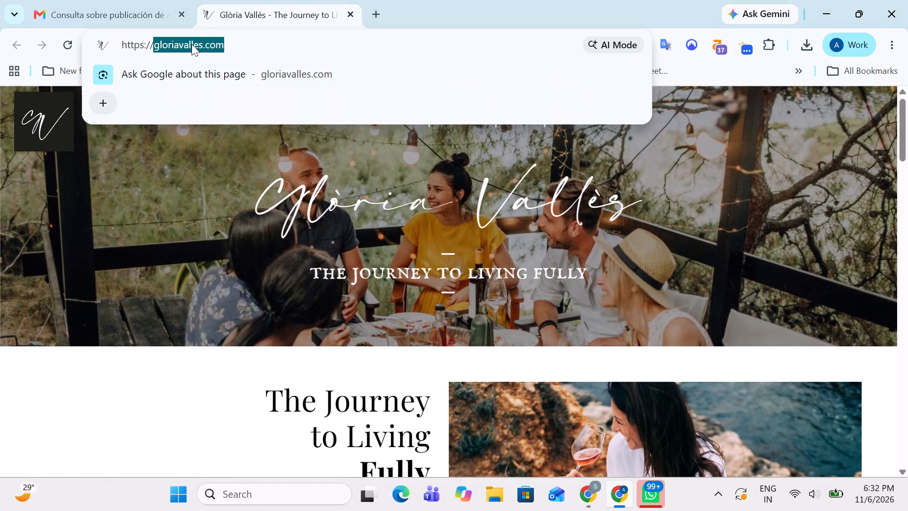
pyautogui.hotkey('alt', 'Tab')
pyautogui.press('Down')
pyautogui.press('Return')
pyautogui.hotkey('ctrl', 'v')
pyautogui.press('Tab')
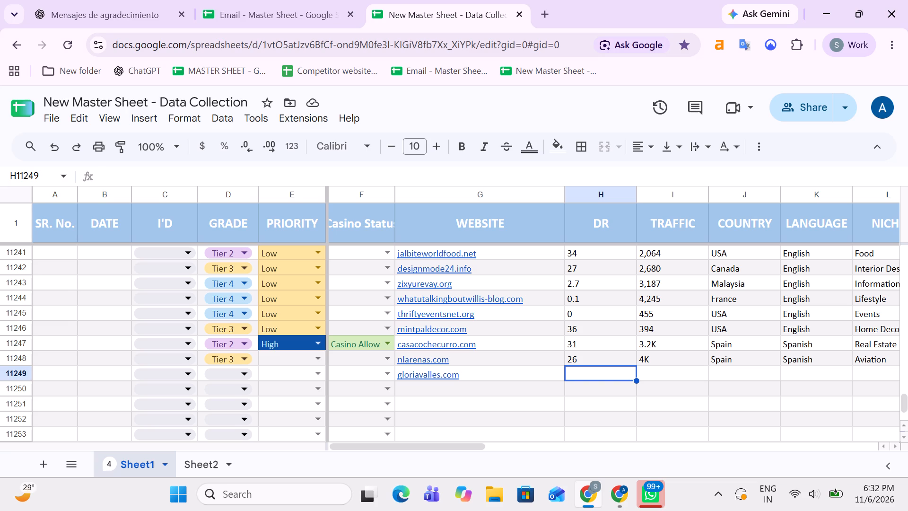
# Check gloriavalles.com's domain metrics in Ahrefs and record DR 37 and TRAFFIC 801 in row 11249.
pyautogui.hotkey('alt', 'Tab')
pyautogui.scroll(-5, 219, 220)
pyautogui.scroll(-6, 352, 283)
pyautogui.scroll(-8, 403, 271)
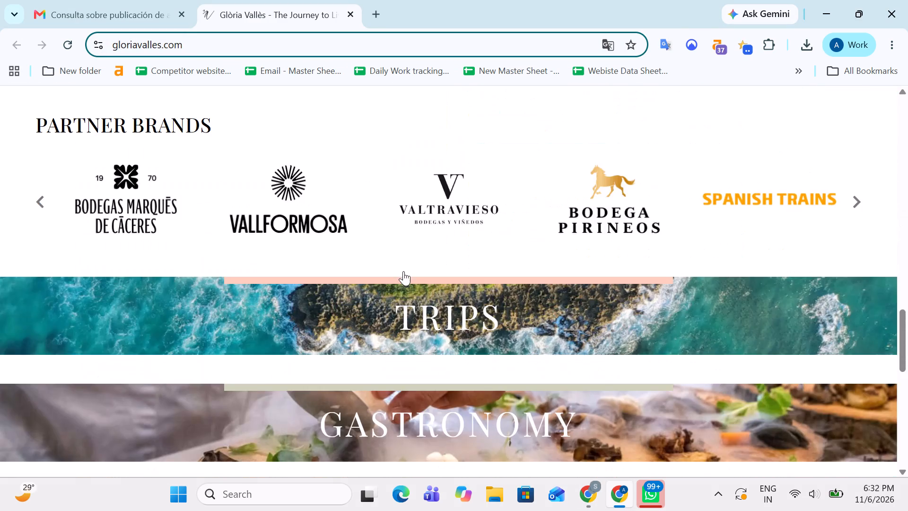
pyautogui.scroll(20, 403, 271)
pyautogui.scroll(10, 403, 271)
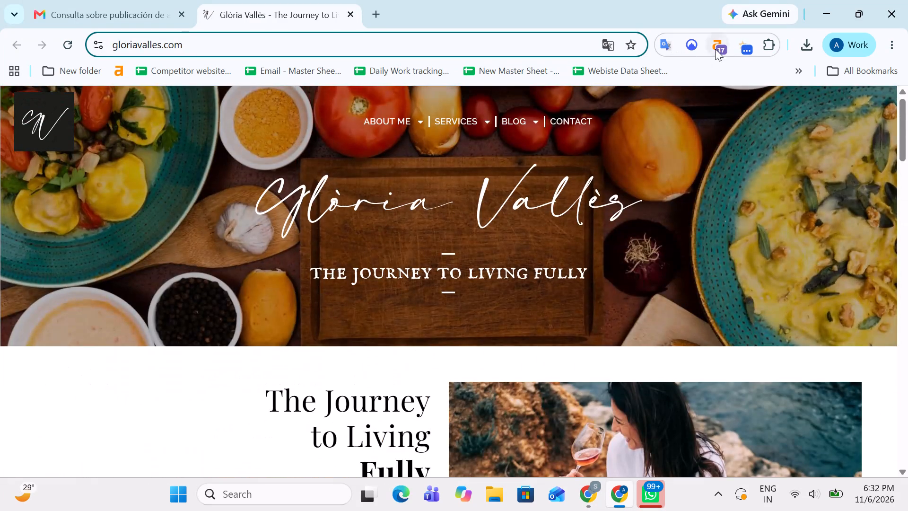
pyautogui.click(716, 46)
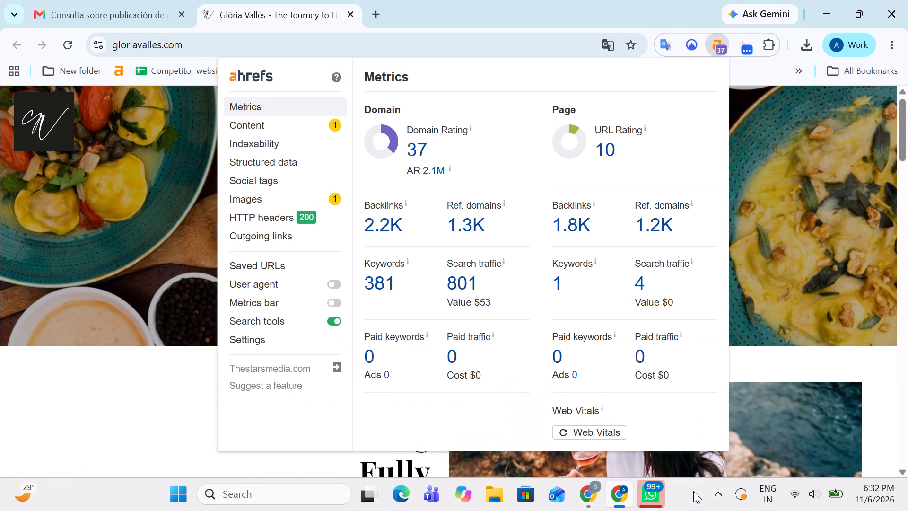
pyautogui.hotkey('alt', 'Tab')
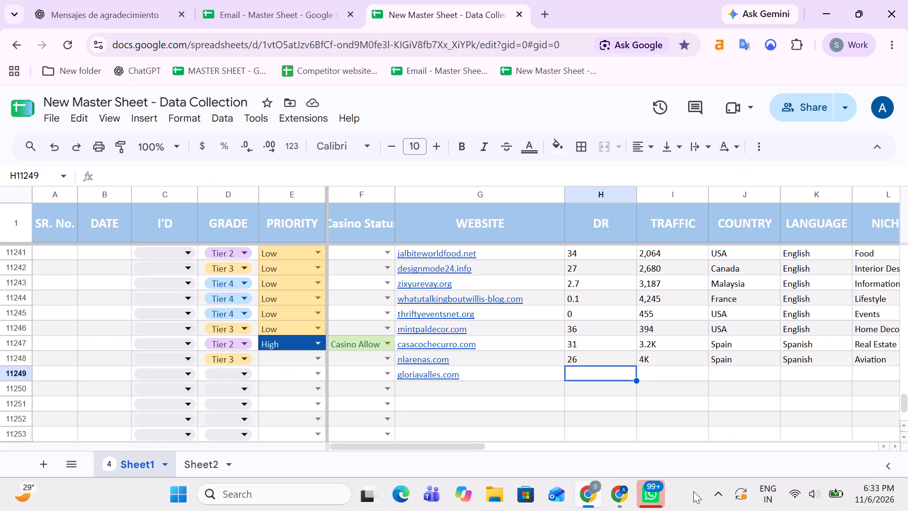
pyautogui.hotkey('alt', 'Tab')
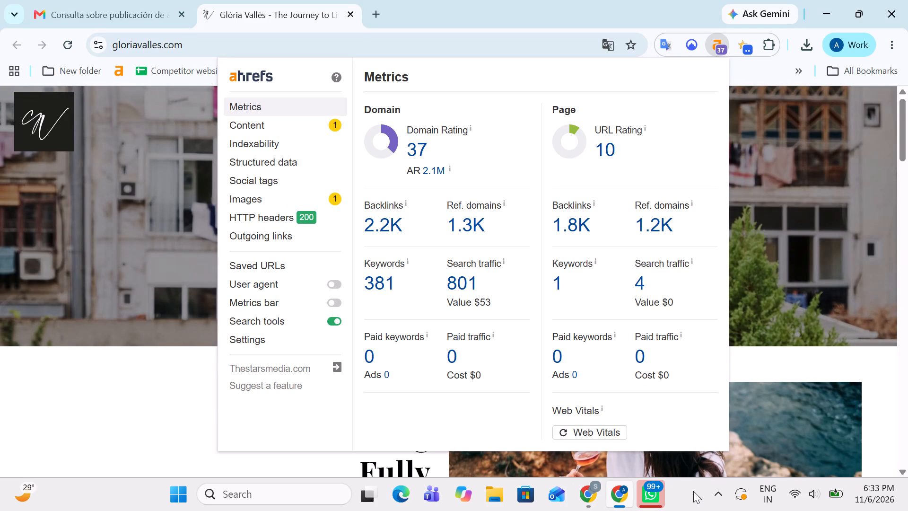
pyautogui.hotkey('alt', 'Tab')
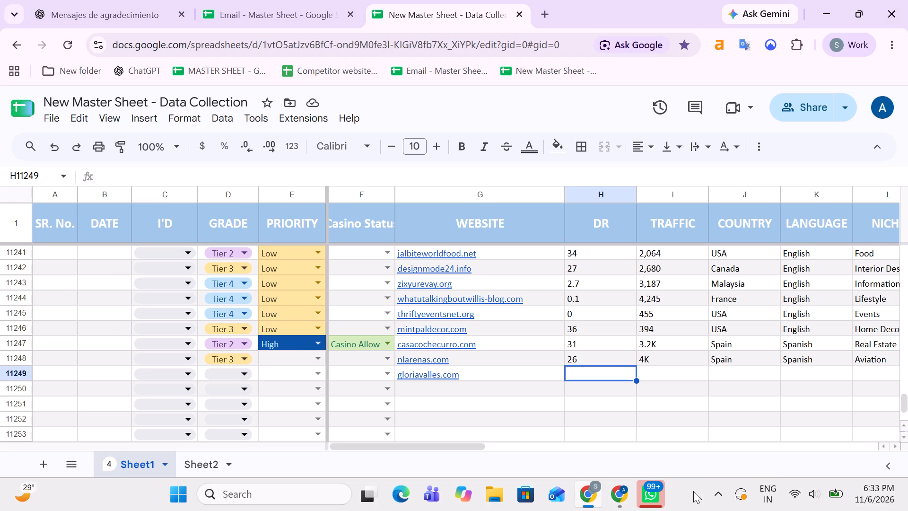
pyautogui.write('37')
pyautogui.press('Right')
pyautogui.write('801')
pyautogui.press('Right')
# Return to gloriavalles.com and look through its home page introduction and blog posts for the site's topics.
pyautogui.hotkey('alt', 'Tab')
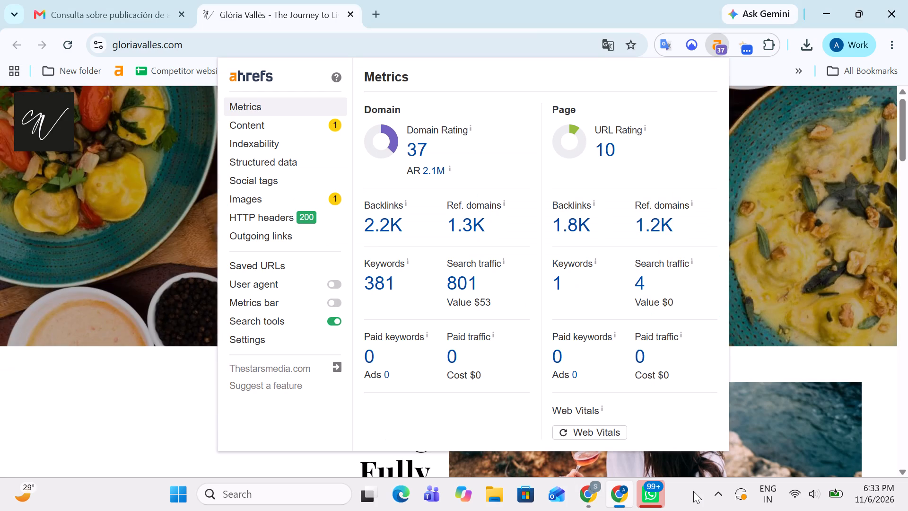
pyautogui.click(0, 400)
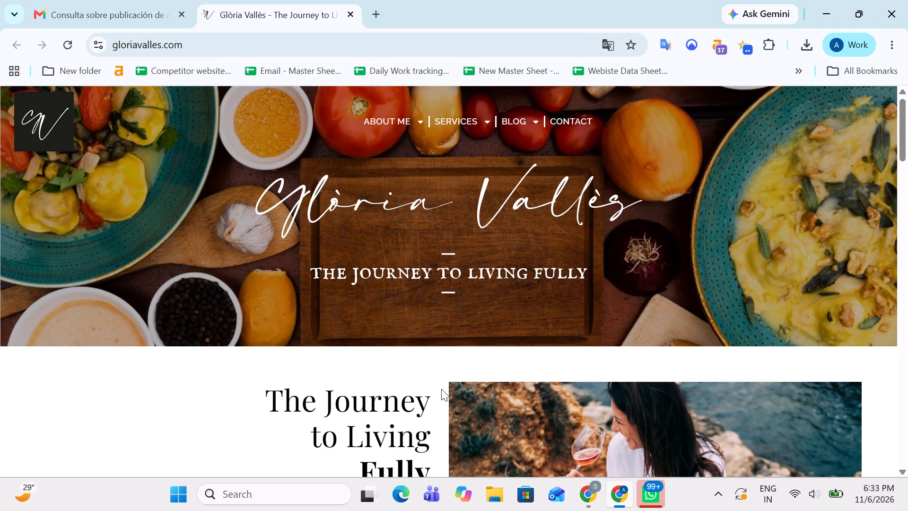
pyautogui.scroll(-6, 595, 310)
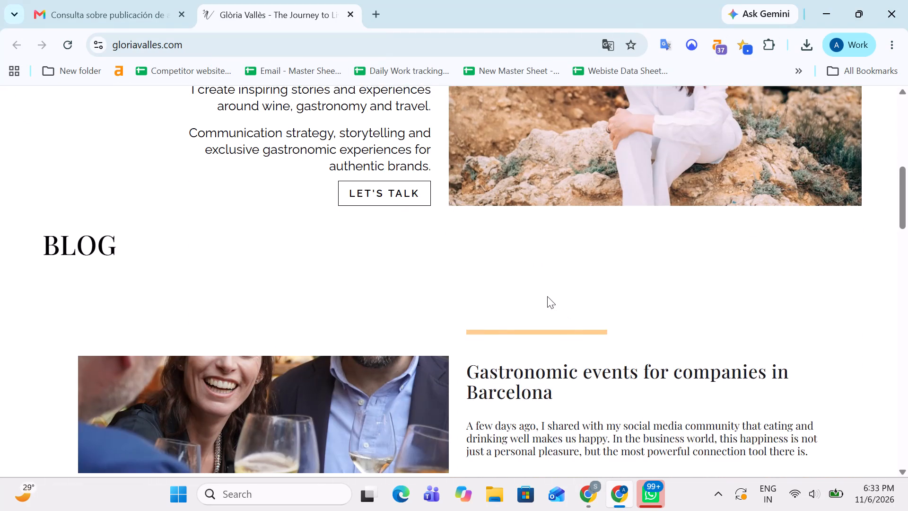
pyautogui.scroll(19, 547, 296)
pyautogui.scroll(-5, 669, 275)
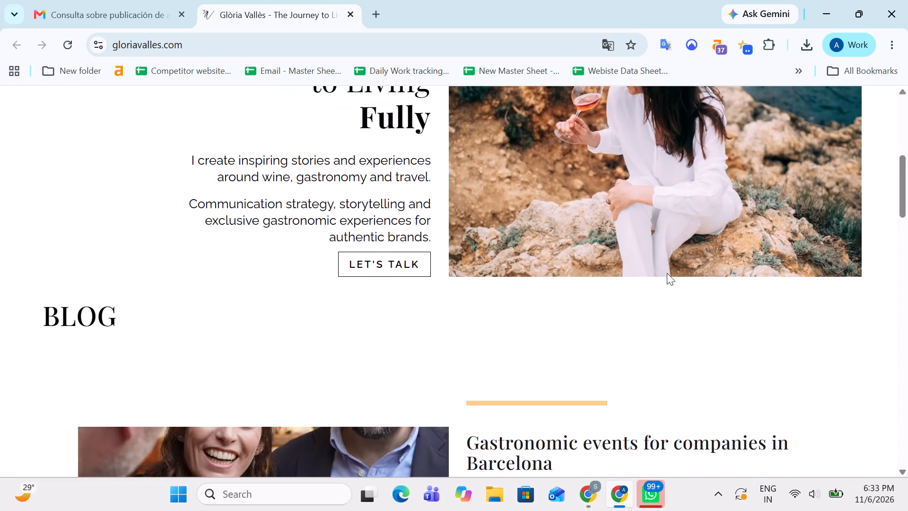
pyautogui.scroll(-8, 675, 282)
pyautogui.scroll(19, 676, 284)
pyautogui.scroll(-7, 621, 324)
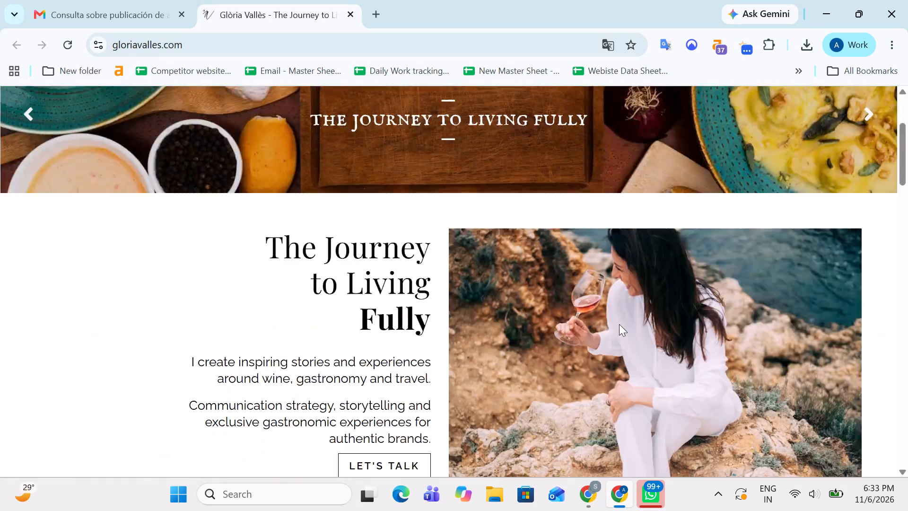
pyautogui.scroll(-12, 619, 324)
pyautogui.scroll(20, 619, 324)
pyautogui.scroll(9, 619, 324)
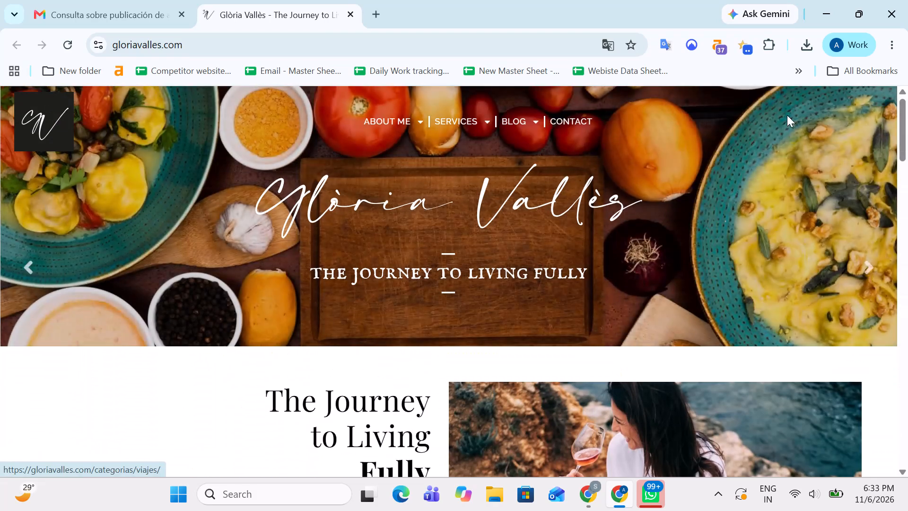
# Reopen the Ahrefs metrics for gloriavalles.com and set its COUNTRY to Spain in row 11249.
pyautogui.click(716, 45)
pyautogui.hotkey('alt', 'Tab')
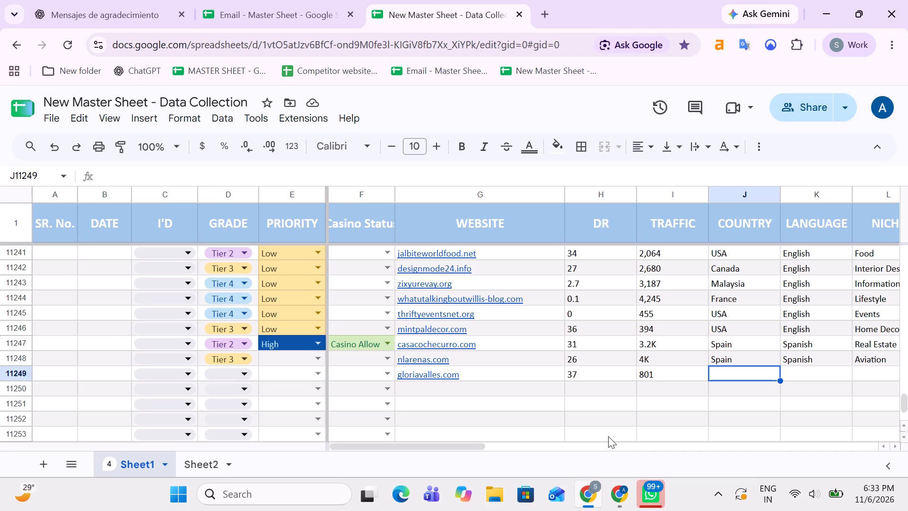
pyautogui.write('Sp')
pyautogui.press('Right')
# Check the original language of gloriavalles.com and examine its home page category sections to determine the niche.
pyautogui.hotkey('alt', 'Tab')
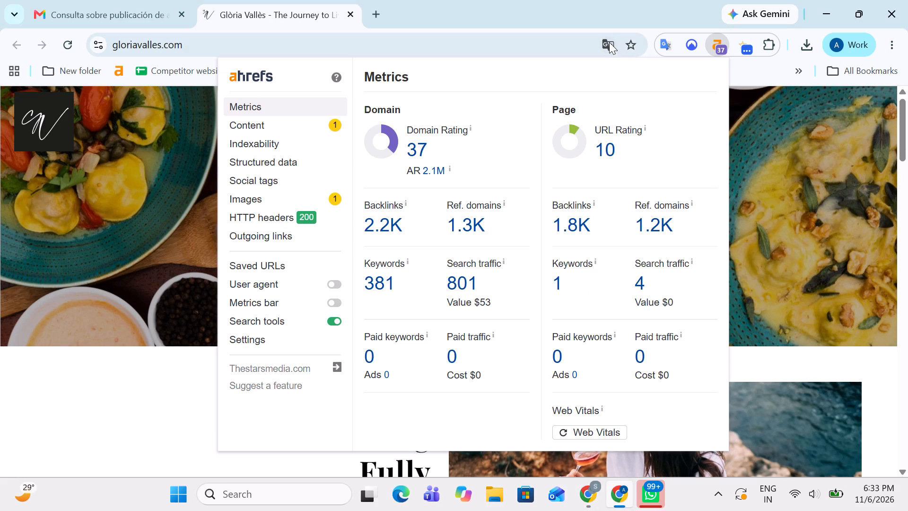
pyautogui.click(609, 42)
pyautogui.scroll(-6, 582, 341)
pyautogui.scroll(-5, 390, 347)
pyautogui.scroll(-5, 441, 368)
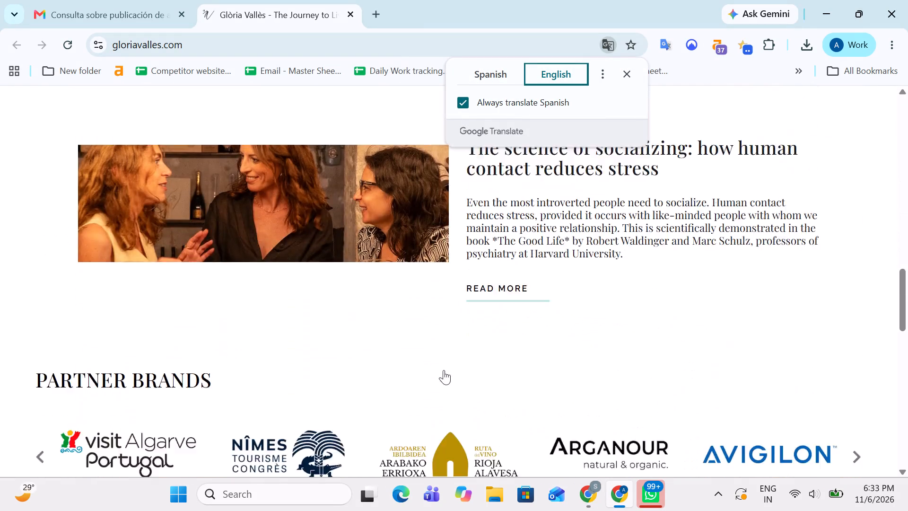
pyautogui.scroll(-8, 444, 370)
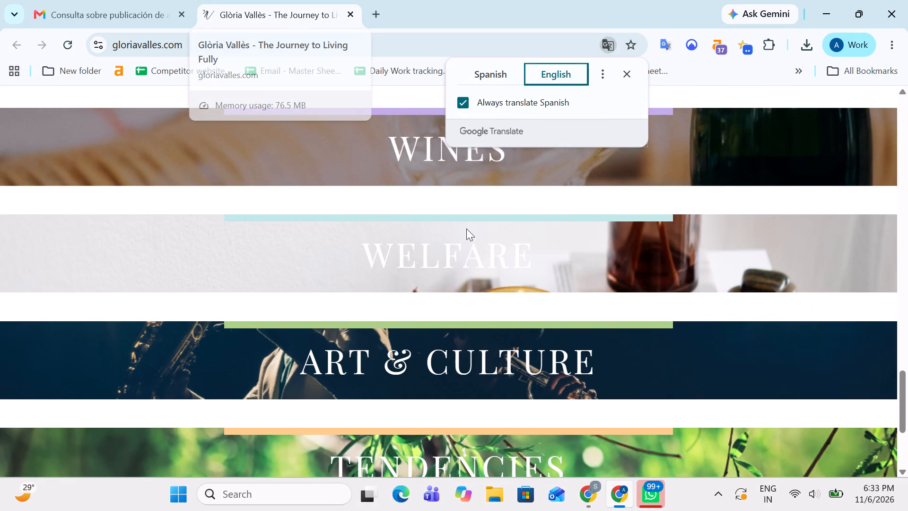
# Set LANGUAGE to Spanish and NICHE to Lifestyle for gloriavalles.com in row 11249 of the New Master Sheet.
pyautogui.hotkey('alt', 'Tab')
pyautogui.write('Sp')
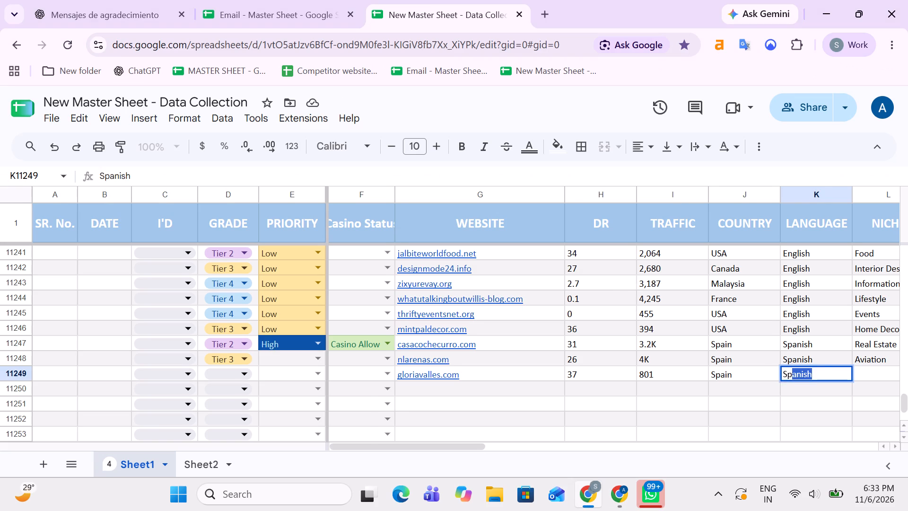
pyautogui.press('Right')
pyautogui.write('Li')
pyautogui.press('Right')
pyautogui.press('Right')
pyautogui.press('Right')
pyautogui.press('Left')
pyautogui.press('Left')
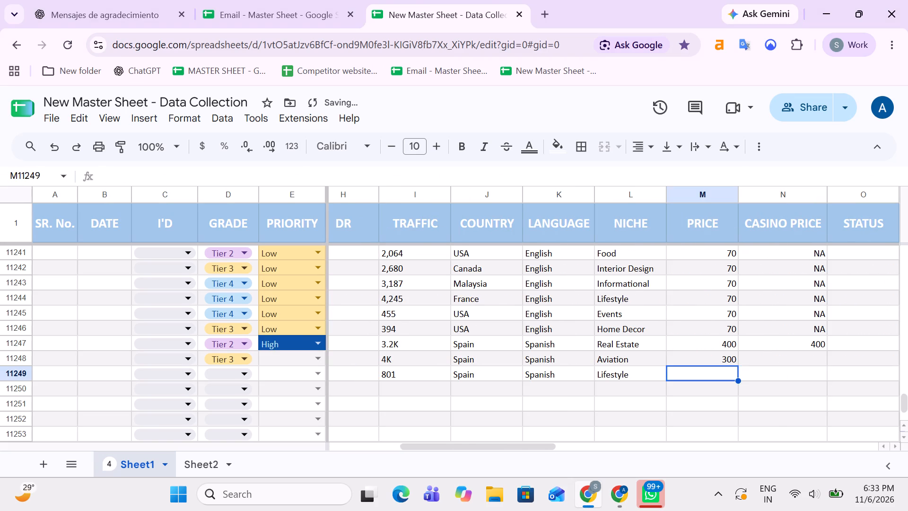
# Close the gloriavalles.com site, check the sponsored article cost in the publisher's email, and record PRICE 295 in row 11249.
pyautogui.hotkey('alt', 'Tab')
pyautogui.scroll(20, 486, 339)
pyautogui.scroll(19, 486, 339)
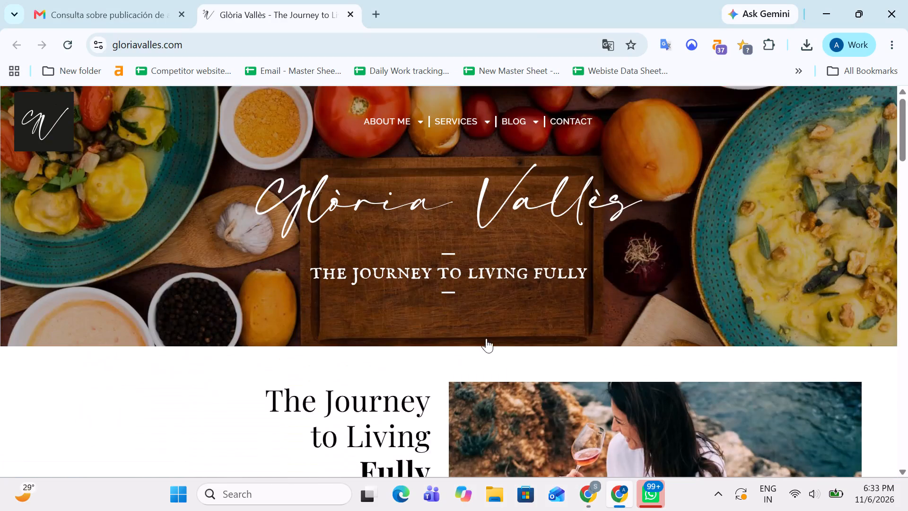
pyautogui.scroll(3, 486, 338)
pyautogui.scroll(-6, 520, 365)
pyautogui.click(346, 17)
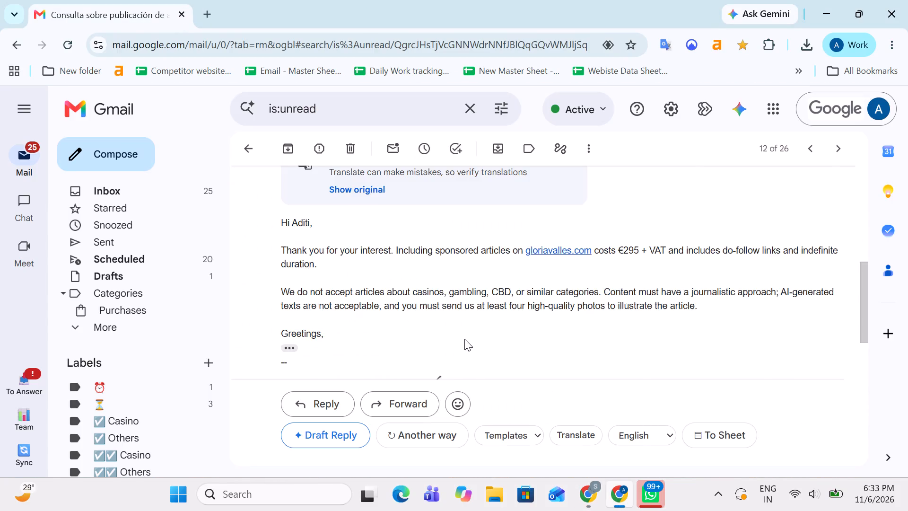
pyautogui.scroll(-2, 463, 341)
pyautogui.scroll(2, 462, 342)
pyautogui.hotkey('alt', 'Tab')
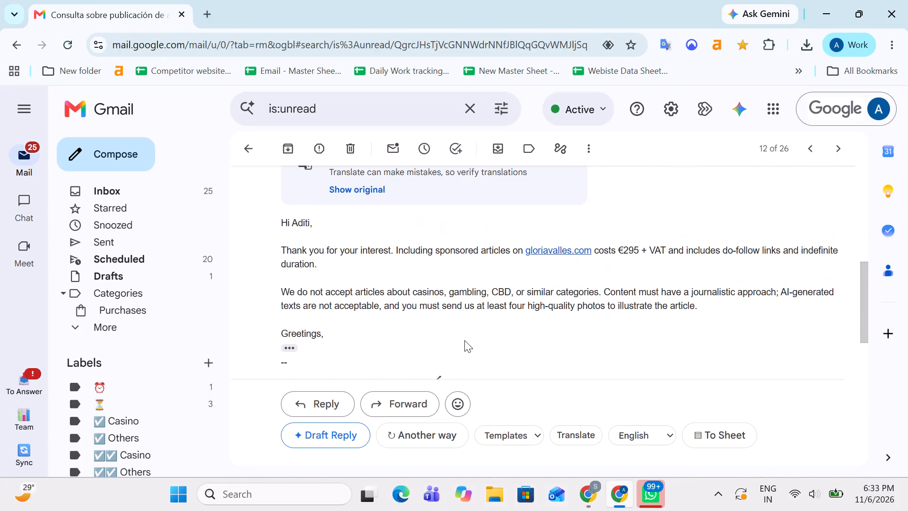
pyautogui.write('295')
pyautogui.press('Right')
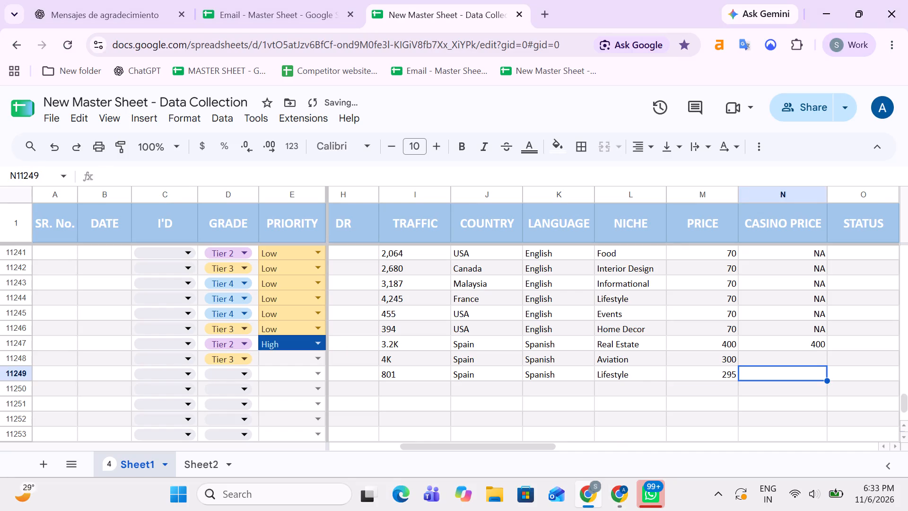
# Set the WEBSITE TYPE of gloriavalles.com to Not Verified in row 11249.
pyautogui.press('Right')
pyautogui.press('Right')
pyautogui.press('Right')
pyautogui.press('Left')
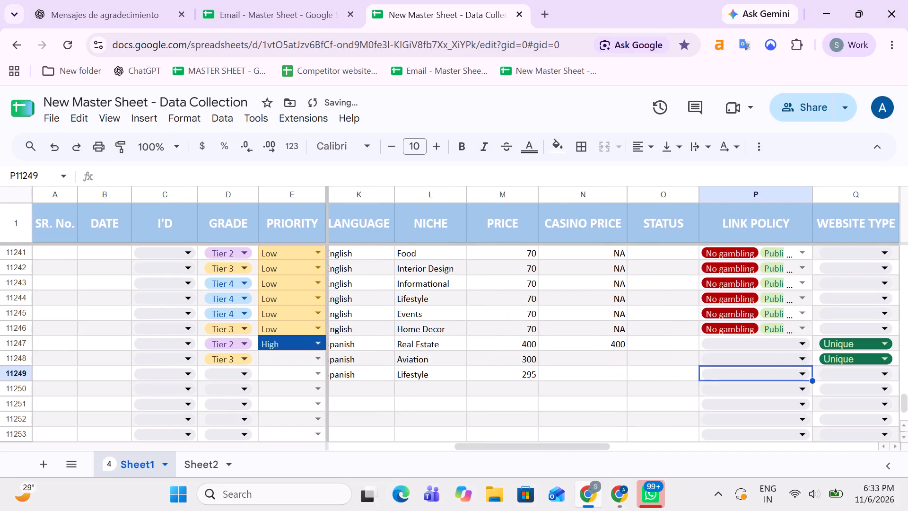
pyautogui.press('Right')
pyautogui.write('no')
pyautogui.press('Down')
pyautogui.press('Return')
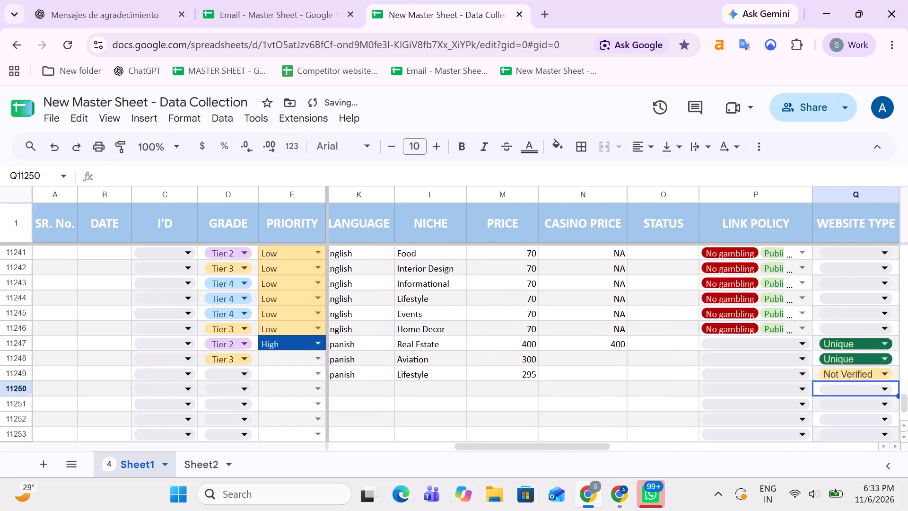
# Select the cell after WEBSITE TYPE in row 11249 and return to the publisher's email about gloriavalles.com.
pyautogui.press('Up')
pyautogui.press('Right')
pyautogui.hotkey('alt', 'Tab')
pyautogui.scroll(2, 302, 346)
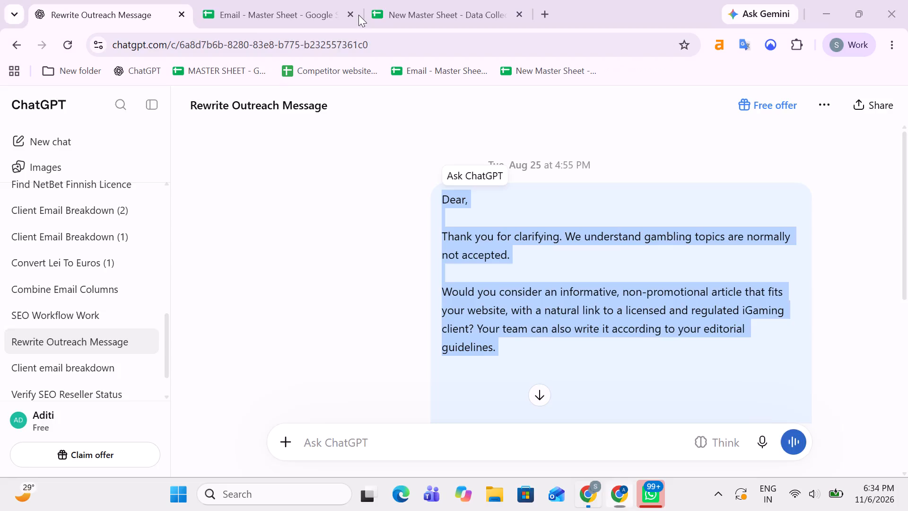
pyautogui.click(359, 0)
pyautogui.click(444, 0)
pyautogui.press('Right')
pyautogui.press('Right')
pyautogui.press('Right')
pyautogui.press('Right')
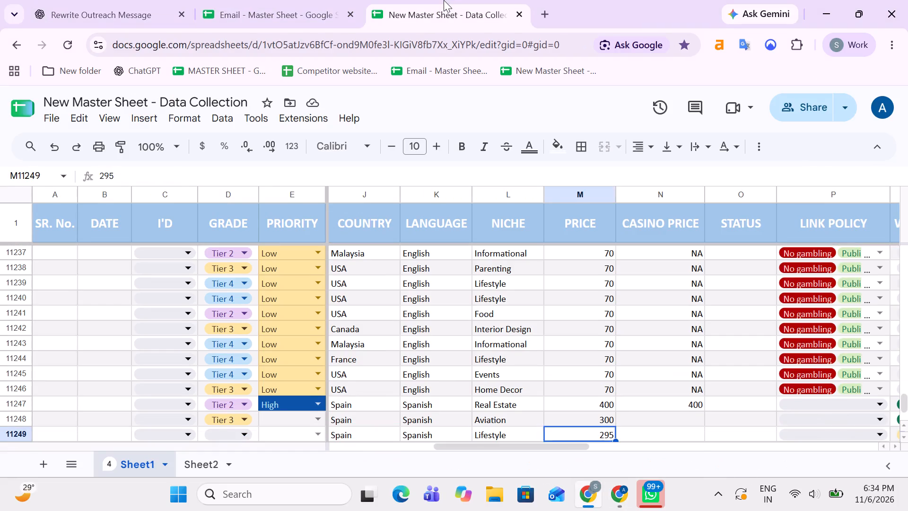
pyautogui.press('Right')
pyautogui.press('Down')
pyautogui.press('Down')
pyautogui.press('Down')
pyautogui.press('Up')
pyautogui.press('Up')
pyautogui.press('Up')
pyautogui.press('Right')
pyautogui.press('Right')
pyautogui.press('Right')
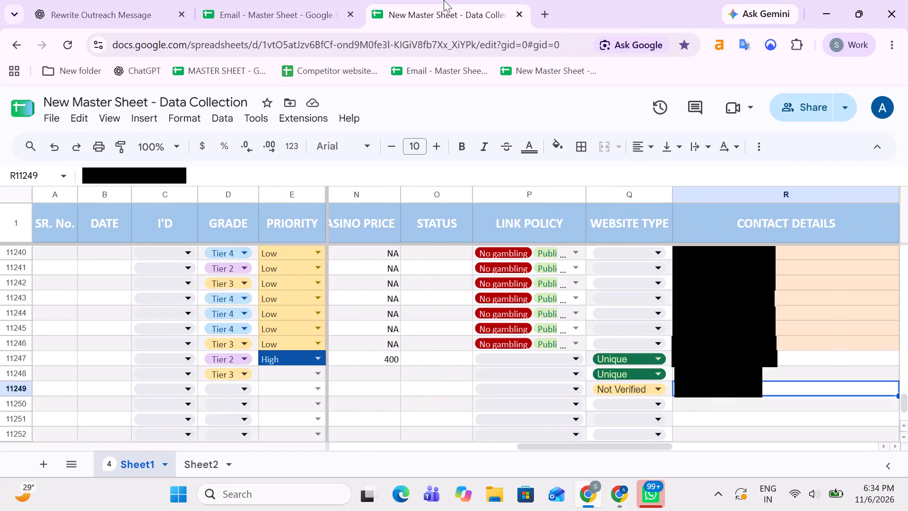
pyautogui.press('Left')
pyautogui.press('Right')
# Set GRADE to Tier 2 and PRIORITY to Low for gloriavalles.com in row 11249.
pyautogui.press('Left')
pyautogui.press('Left')
pyautogui.press('Left')
pyautogui.press('Left')
pyautogui.press('Left')
pyautogui.press('Left')
pyautogui.press('Left')
pyautogui.press('Left')
pyautogui.press('Left')
pyautogui.press('Left')
pyautogui.press('Left')
pyautogui.press('Left')
pyautogui.press('Left')
pyautogui.press('Left')
pyautogui.press('Left')
pyautogui.press('Left')
pyautogui.press('Left')
pyautogui.press('Left')
pyautogui.press('Left')
pyautogui.press('Left')
pyautogui.press('Right')
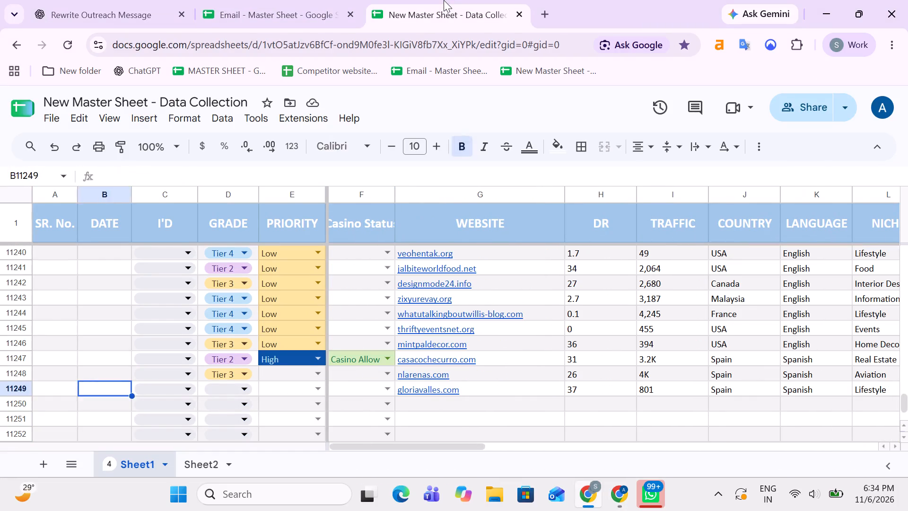
pyautogui.press('Right')
pyautogui.press('Right')
pyautogui.press('Right')
pyautogui.press('Right')
pyautogui.press('Right')
pyautogui.press('Left')
pyautogui.press('Left')
pyautogui.press('Left')
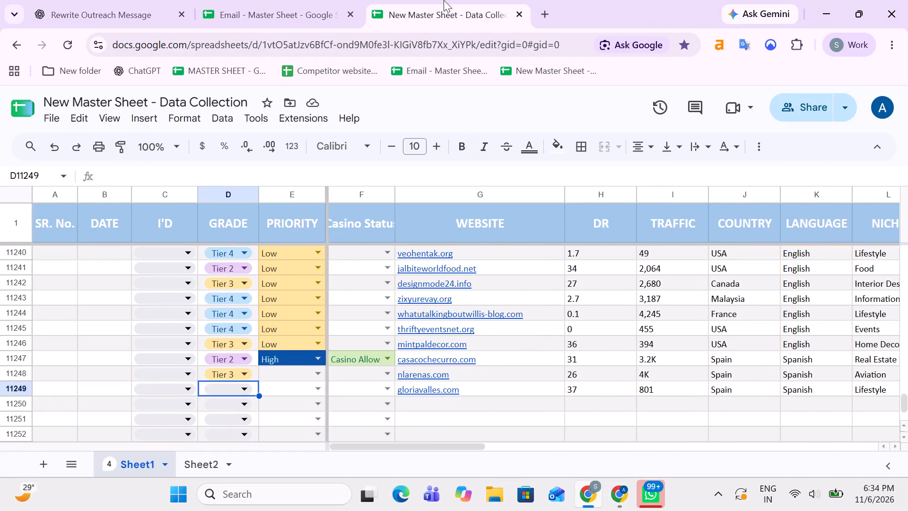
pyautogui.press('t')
pyautogui.press('Up')
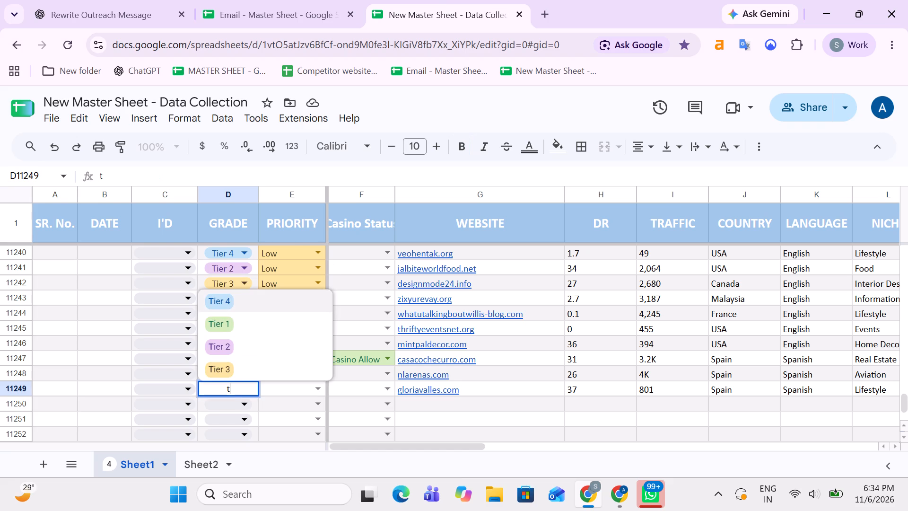
pyautogui.press('Up')
pyautogui.press('Up')
pyautogui.press('Up')
pyautogui.press('Up')
pyautogui.press('Up')
pyautogui.press('Up')
pyautogui.press('Return')
pyautogui.press('Up')
pyautogui.press('Right')
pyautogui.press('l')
pyautogui.press('Down')
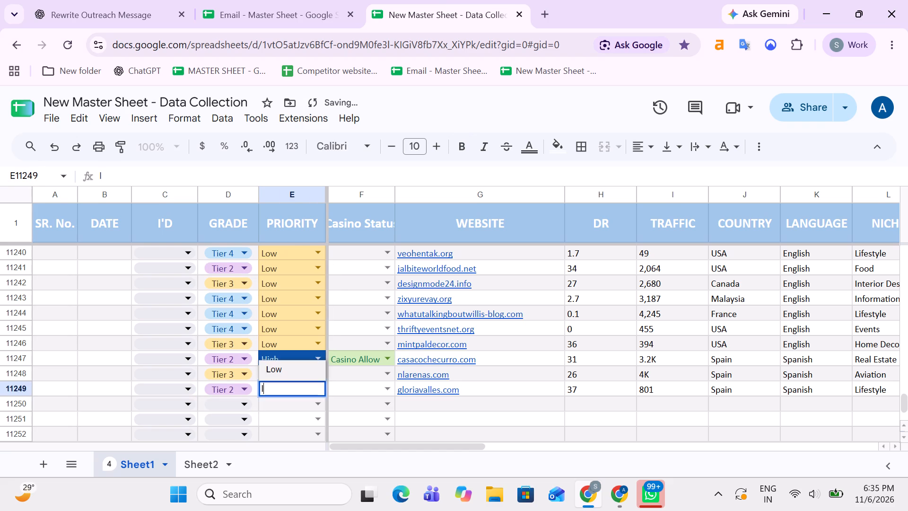
pyautogui.press('Return')
# Enter NA as the CASINO PRICE and choose No gambling as the LINK POLICY for gloriavalles.com in row 11249.
pyautogui.press('Up')
pyautogui.press('Right')
pyautogui.press('Right')
pyautogui.press('Right')
pyautogui.press('Right')
pyautogui.press('Right')
pyautogui.press('Right')
pyautogui.press('Right')
pyautogui.press('Right')
pyautogui.press('Right')
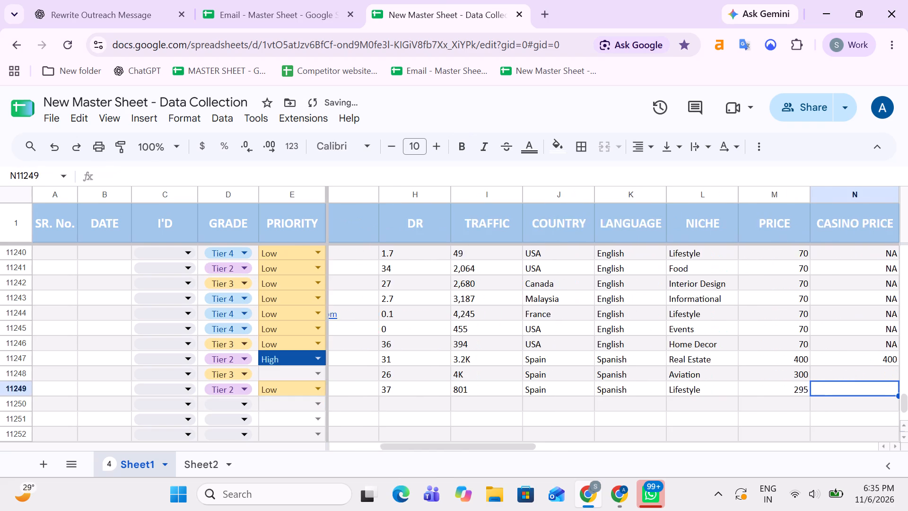
pyautogui.press('Right')
pyautogui.press('Left')
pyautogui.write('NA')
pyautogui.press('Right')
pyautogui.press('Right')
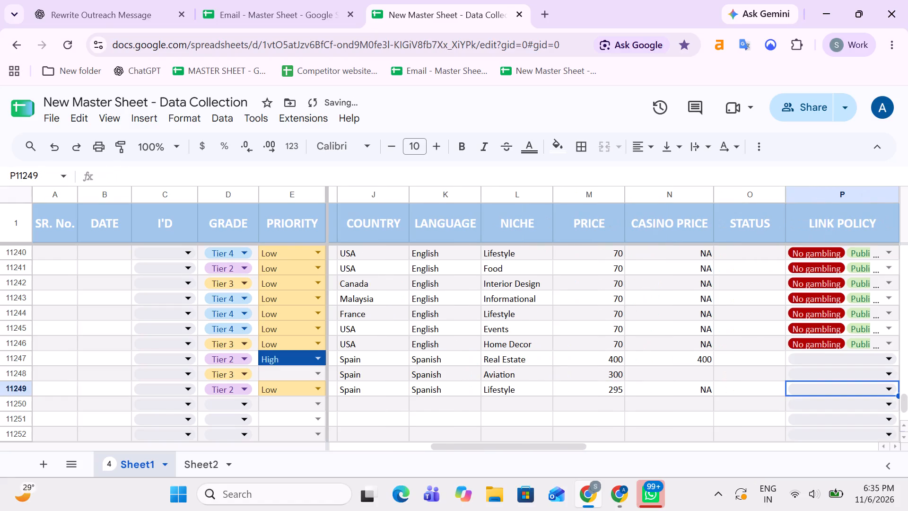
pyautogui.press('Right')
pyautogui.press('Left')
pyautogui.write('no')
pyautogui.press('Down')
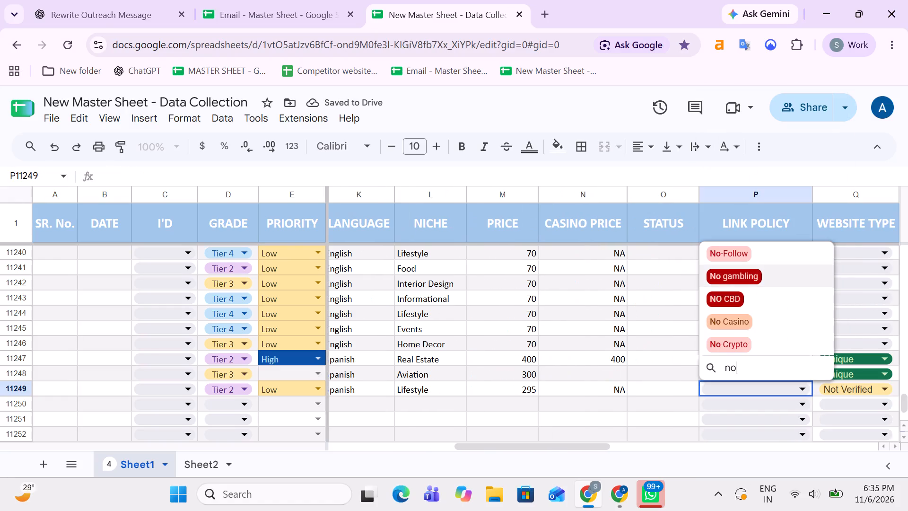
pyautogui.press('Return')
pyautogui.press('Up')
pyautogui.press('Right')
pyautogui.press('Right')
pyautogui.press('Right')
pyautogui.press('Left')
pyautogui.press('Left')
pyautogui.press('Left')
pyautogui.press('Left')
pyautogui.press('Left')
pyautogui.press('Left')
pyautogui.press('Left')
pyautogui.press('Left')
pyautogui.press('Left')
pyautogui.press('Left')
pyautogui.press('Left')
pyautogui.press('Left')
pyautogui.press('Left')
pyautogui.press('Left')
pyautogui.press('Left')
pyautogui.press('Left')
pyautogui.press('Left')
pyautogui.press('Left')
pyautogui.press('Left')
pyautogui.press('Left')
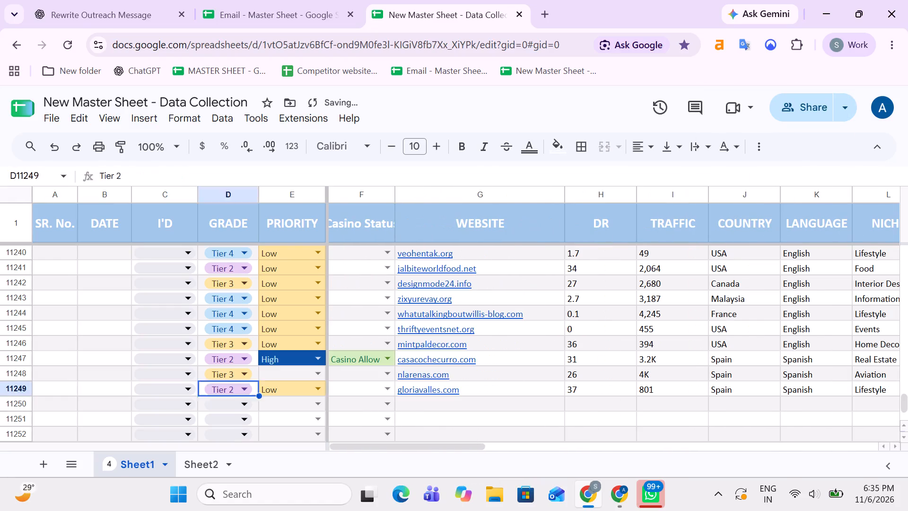